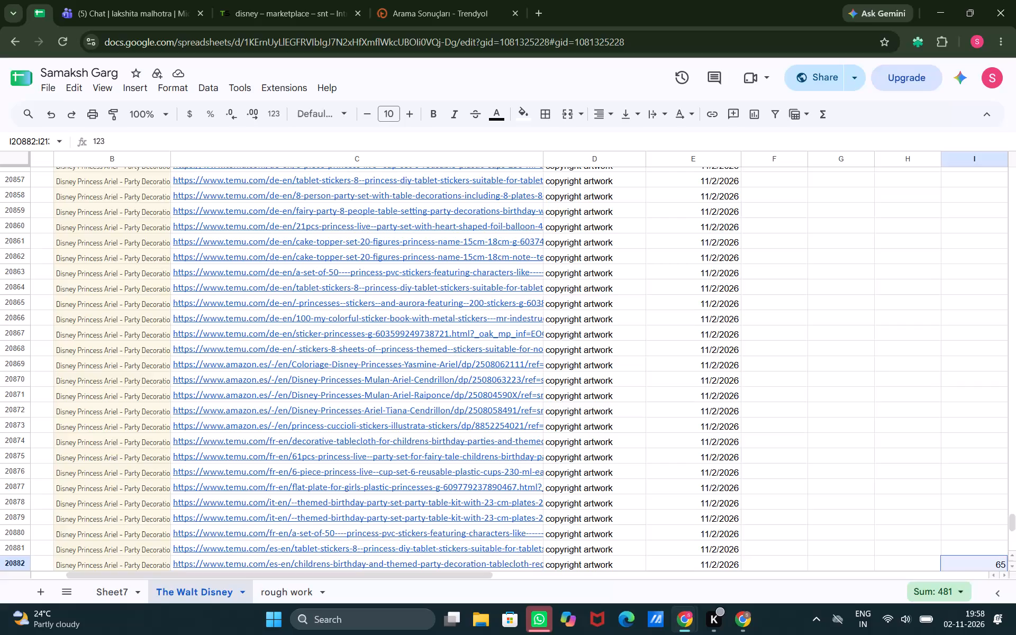
# Enter the date 11/2/2026 in column E of row 21336, leaving one blank row below the last Mickey & Friends entry.
pyautogui.scroll(-2, 901, 412)
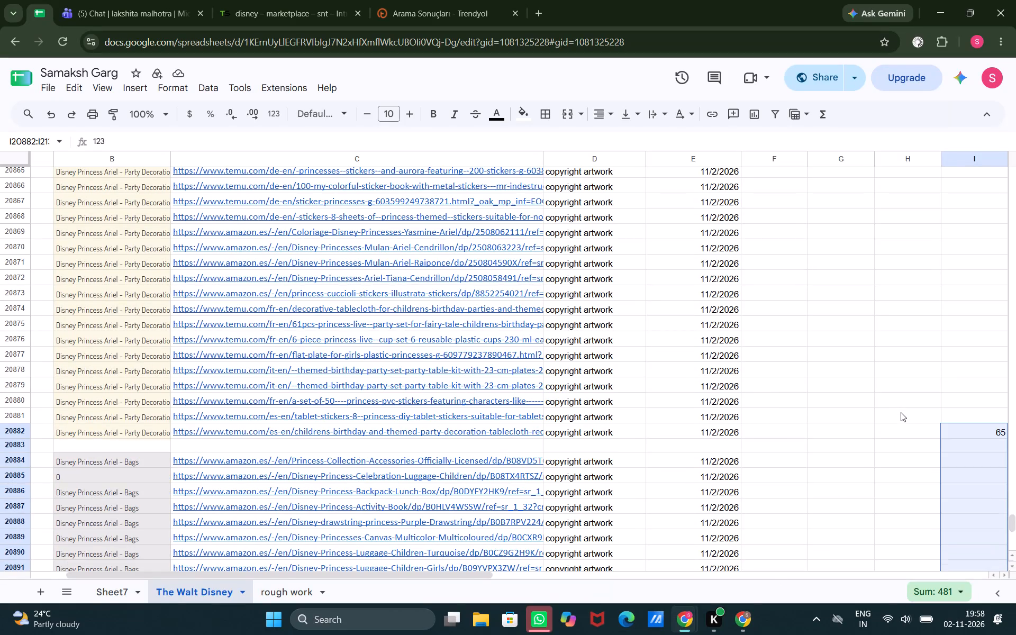
pyautogui.press('Down')
pyautogui.press('Left')
pyautogui.press('Left')
pyautogui.press('Left')
pyautogui.press('Left')
pyautogui.press('Left')
pyautogui.press('Left')
pyautogui.press('Left')
pyautogui.press('Left')
pyautogui.press('Left')
pyautogui.press('Left')
pyautogui.press('Left')
pyautogui.press('Left')
pyautogui.press('Left')
pyautogui.press('Left')
pyautogui.press('Left')
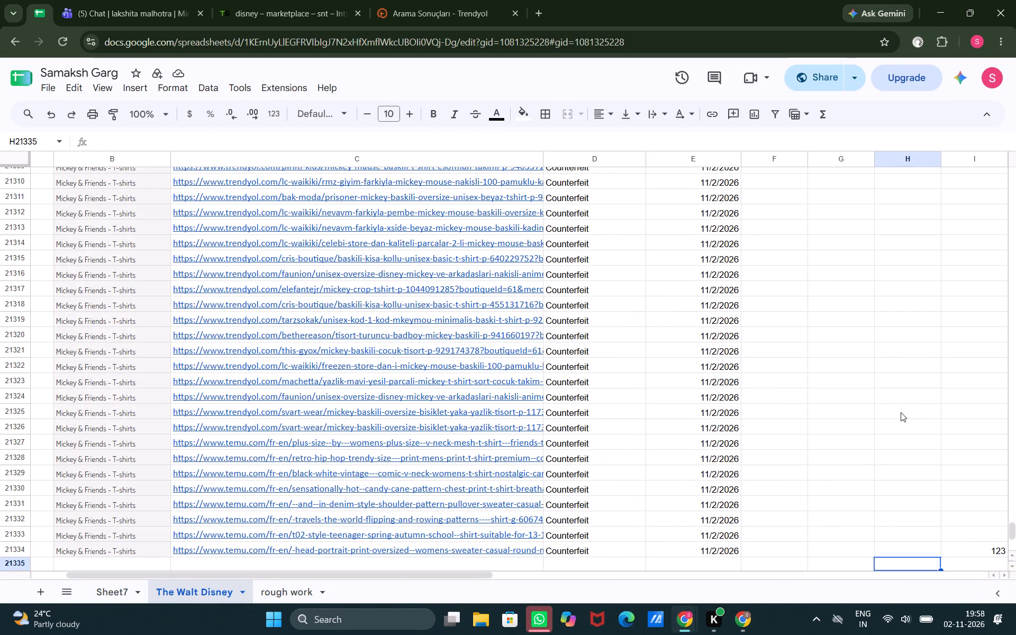
pyautogui.press('Down')
pyautogui.press('Down')
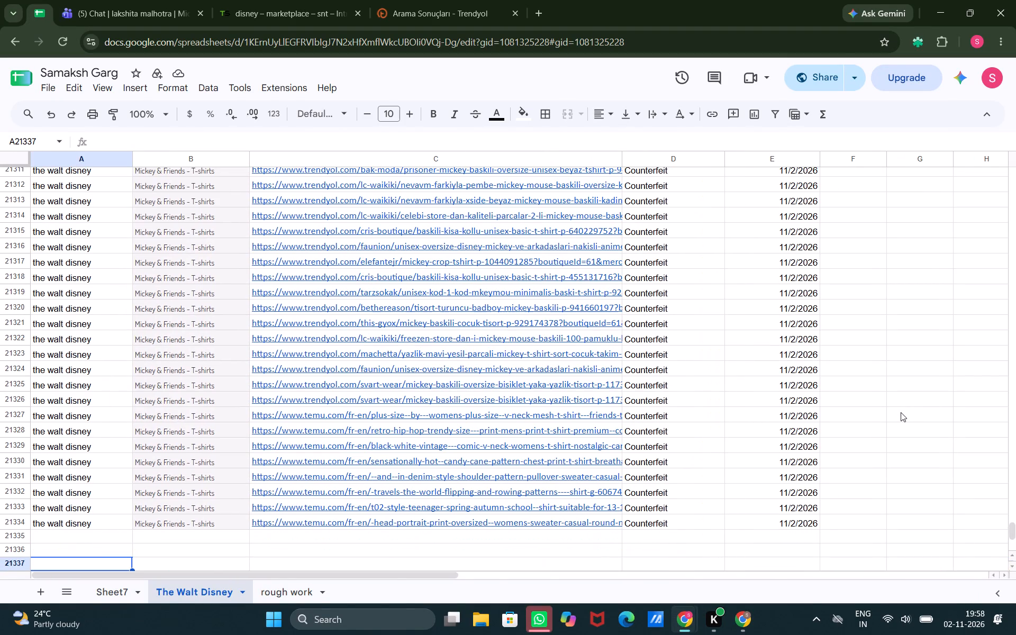
pyautogui.press('Right')
pyautogui.press('Up')
pyautogui.press('Right')
pyautogui.press('Right')
pyautogui.press('Right')
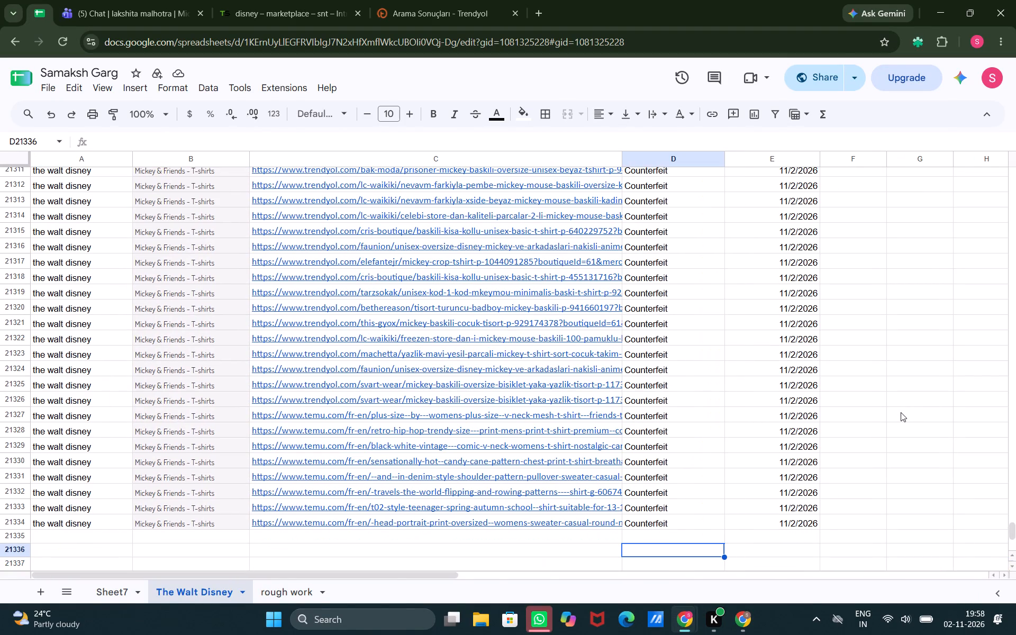
pyautogui.hotkey('ctrl', ';')
# Copy the customer name "the walt disney" from row 21334 into column A of row 21336.
pyautogui.press('Left')
pyautogui.press('Left')
pyautogui.press('Left')
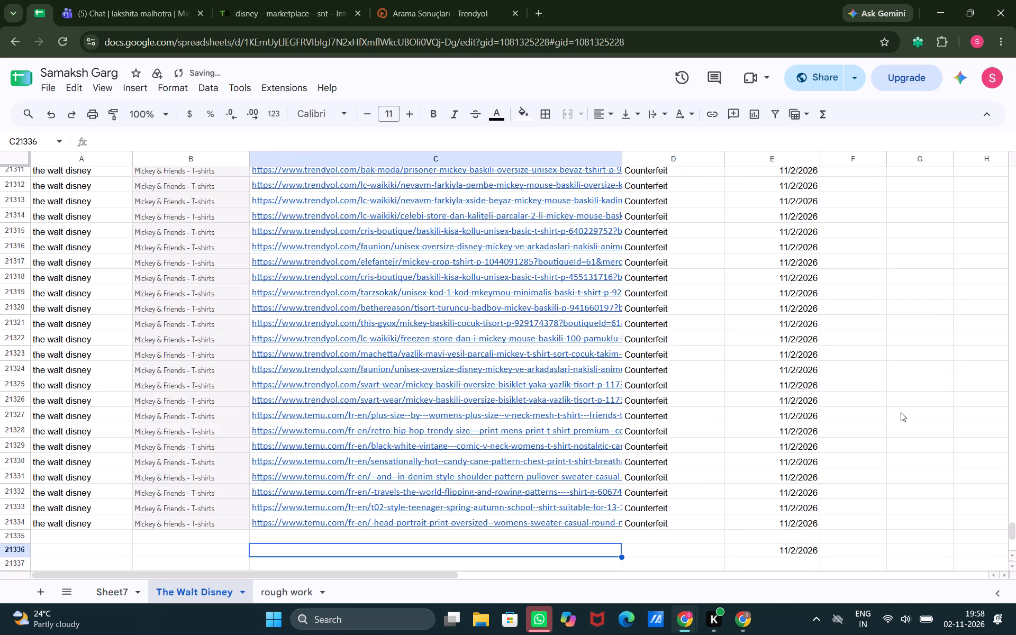
pyautogui.press('Left')
pyautogui.press('Up')
pyautogui.press('Up')
pyautogui.hotkey('ctrl', 'c')
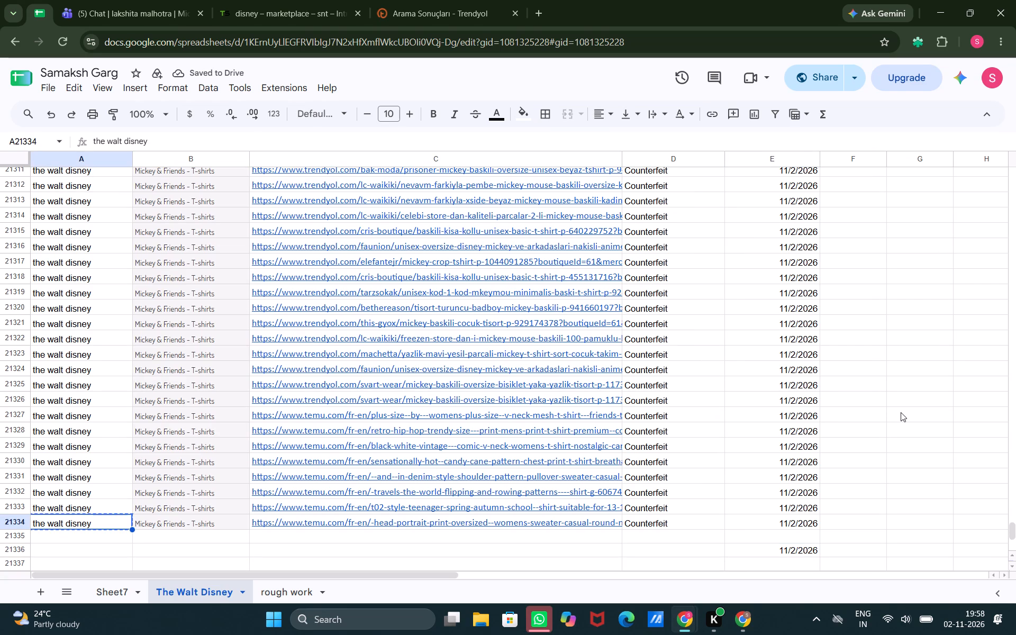
pyautogui.press('Down')
pyautogui.press('Down')
pyautogui.hotkey('ctrl', 'v')
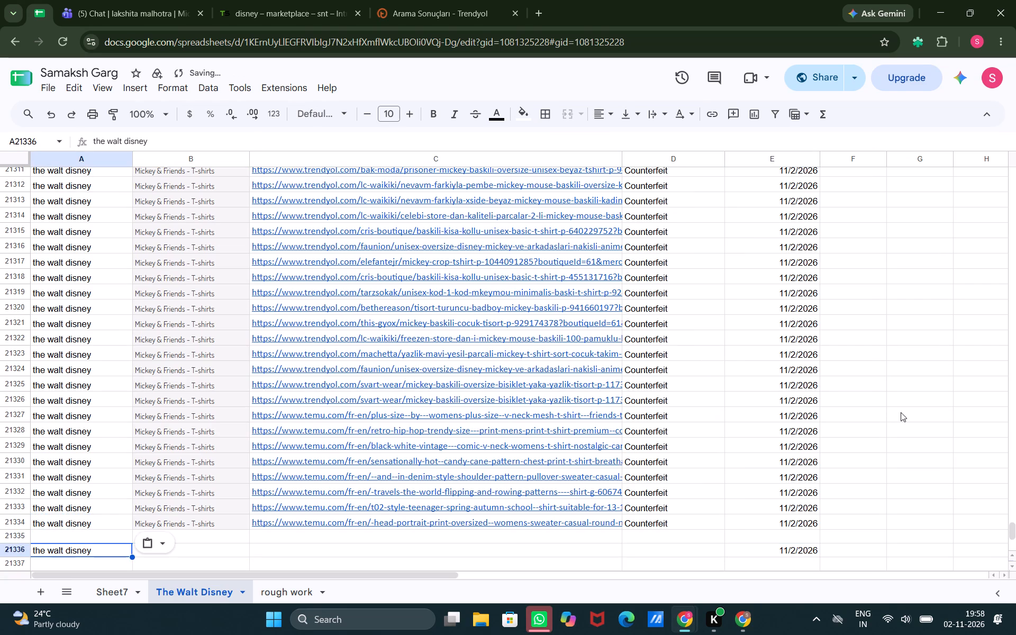
# Copy "copyright artwork" from the last Spider-Man – T-shirts row into D21336, then select the row's empty asset cell, B21336.
pyautogui.press('Right')
pyautogui.press('Right')
pyautogui.press('Right')
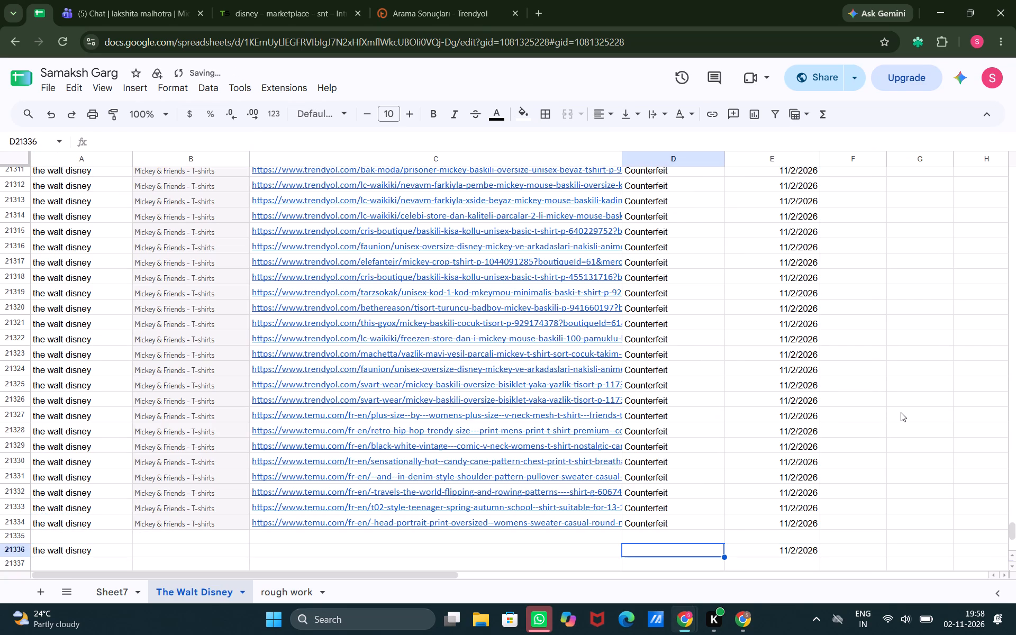
pyautogui.hotkey('ctrl', 'Up')
pyautogui.hotkey('ctrl', 'Up')
pyautogui.hotkey('ctrl', 'Up')
pyautogui.hotkey('ctrl', 'Up')
pyautogui.hotkey('ctrl', 'Up')
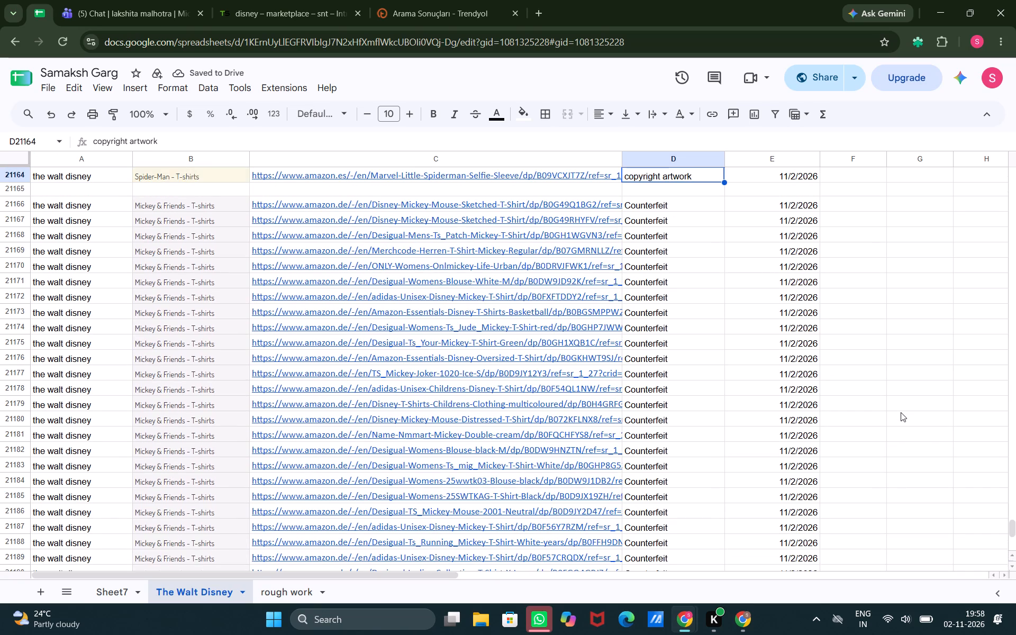
pyautogui.hotkey('ctrl', 'c')
pyautogui.hotkey('ctrl', 'Down')
pyautogui.hotkey('ctrl', 'Down')
pyautogui.hotkey('ctrl', 'Down')
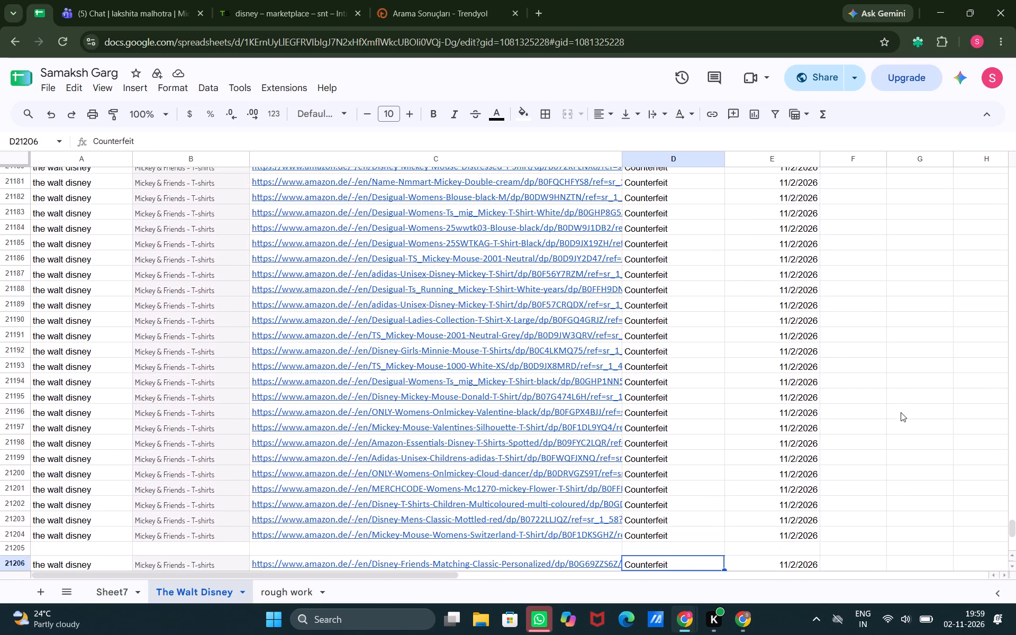
pyautogui.hotkey('ctrl', 'Down')
pyautogui.hotkey('ctrl', 'Down')
pyautogui.hotkey('ctrl', 'Up')
pyautogui.press('Down')
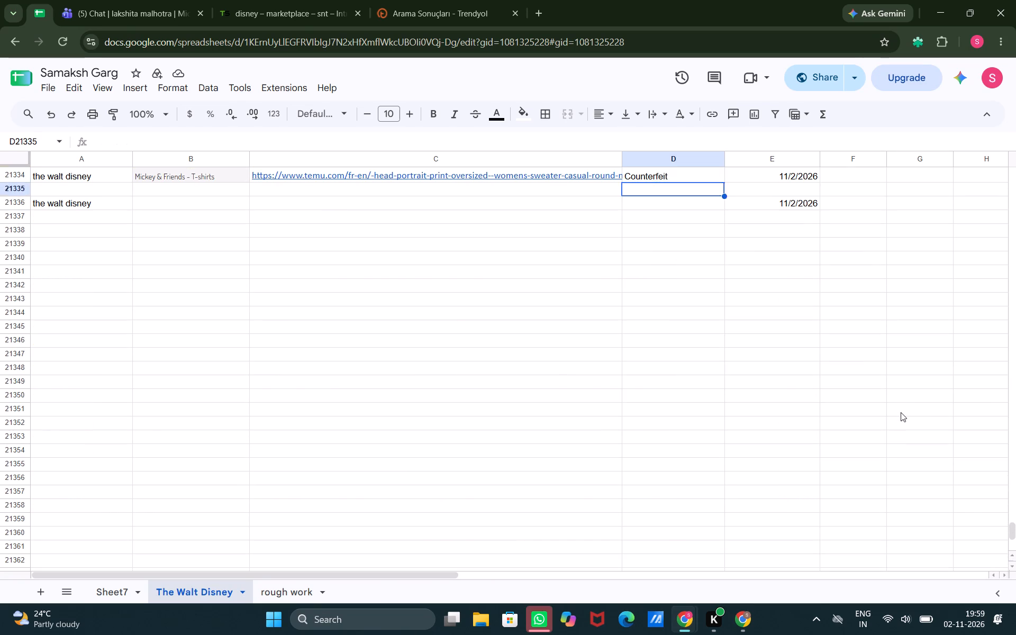
pyautogui.press('Down')
pyautogui.hotkey('ctrl', 'v')
pyautogui.press('Left')
pyautogui.press('Left')
pyautogui.press('Left')
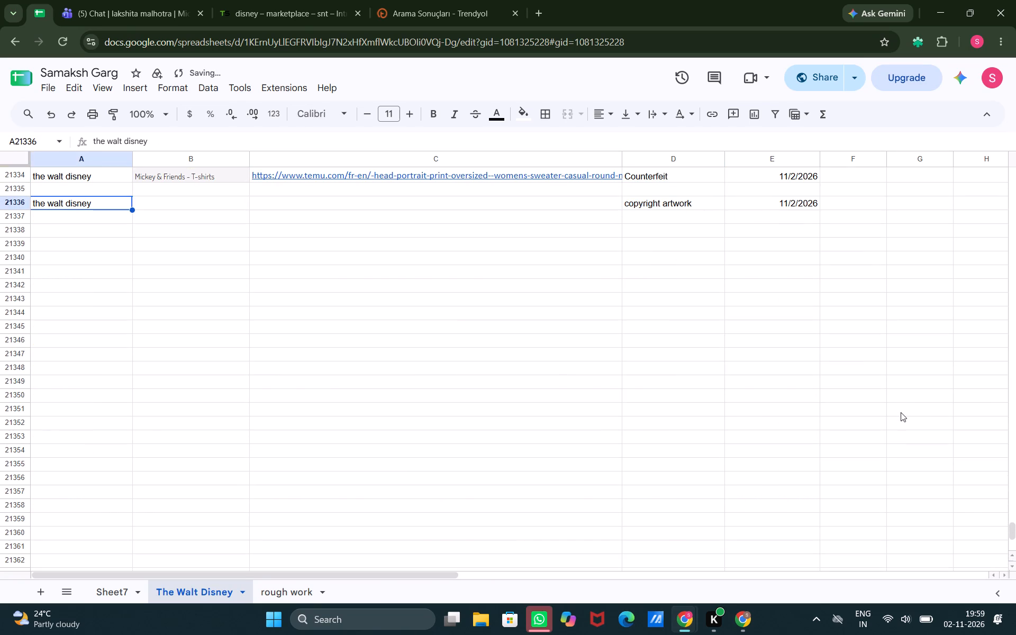
pyautogui.press('Right')
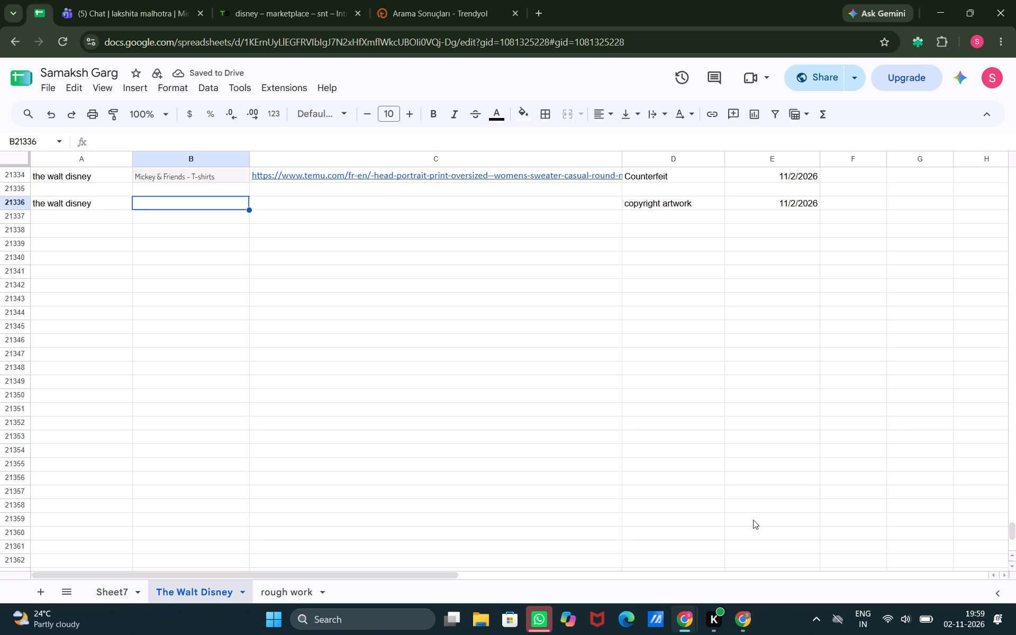
# Switch to the Tuinet Disney marketplace page and filter the table by the asset Cars – T-Shirts.
pyautogui.click(266, 0)
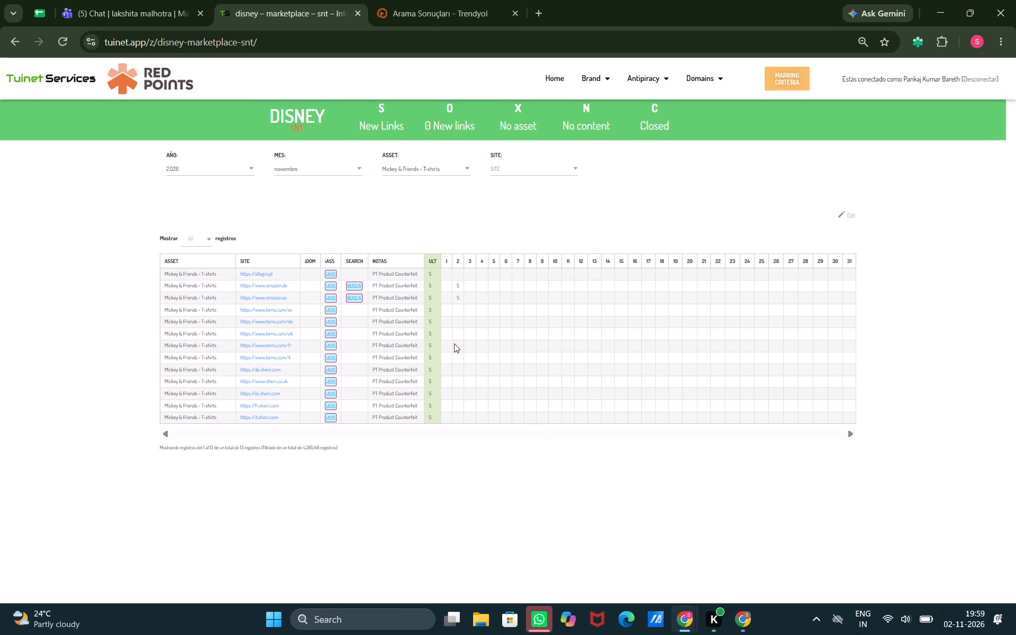
pyautogui.click(467, 173)
pyautogui.scroll(5, 461, 264)
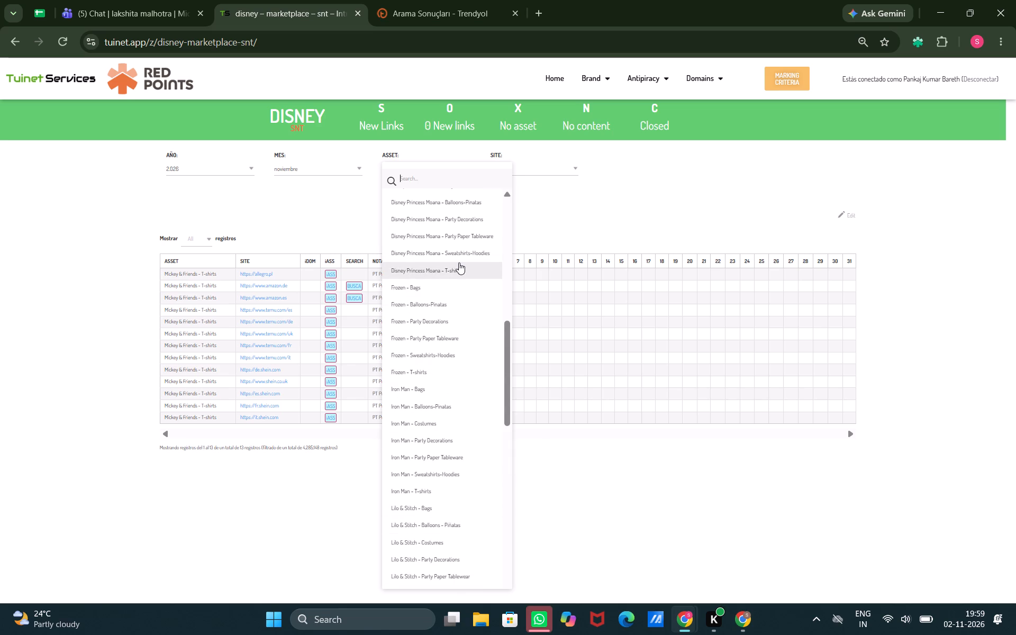
pyautogui.scroll(2, 431, 326)
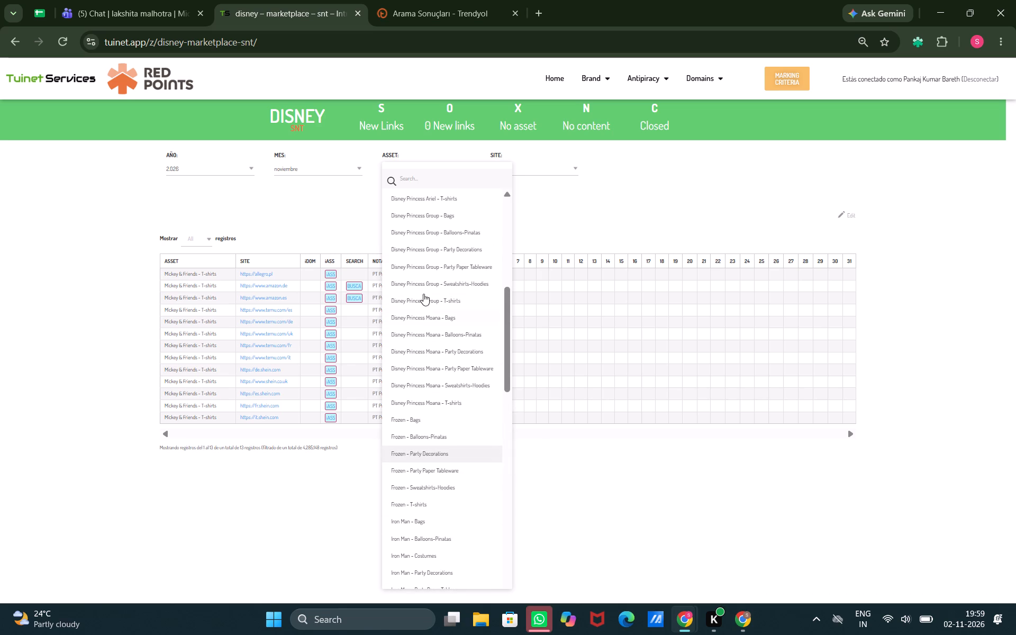
pyautogui.scroll(2, 430, 374)
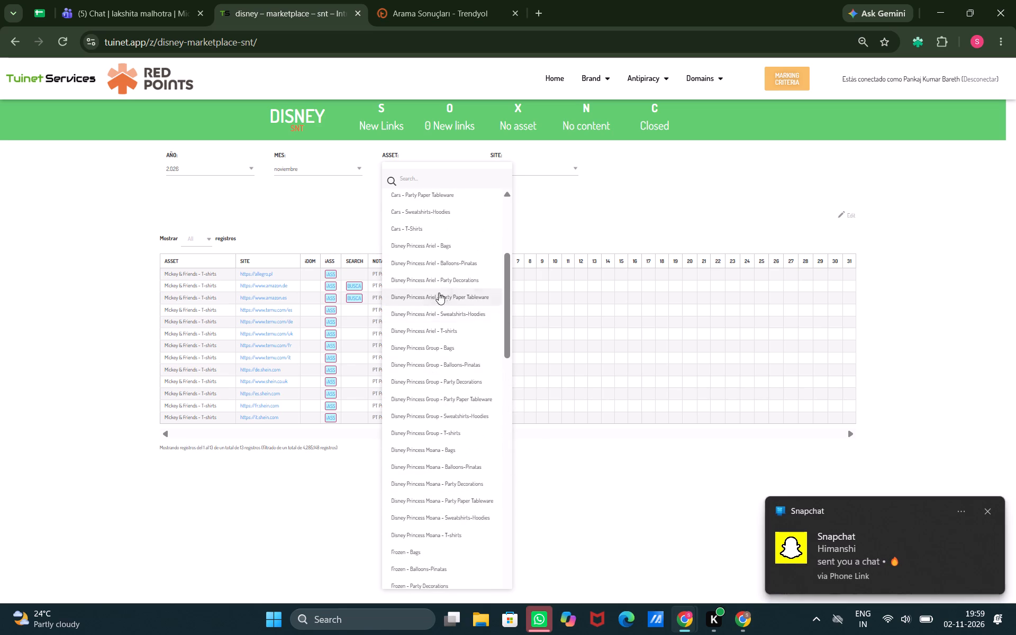
pyautogui.scroll(2, 451, 288)
pyautogui.click(432, 366)
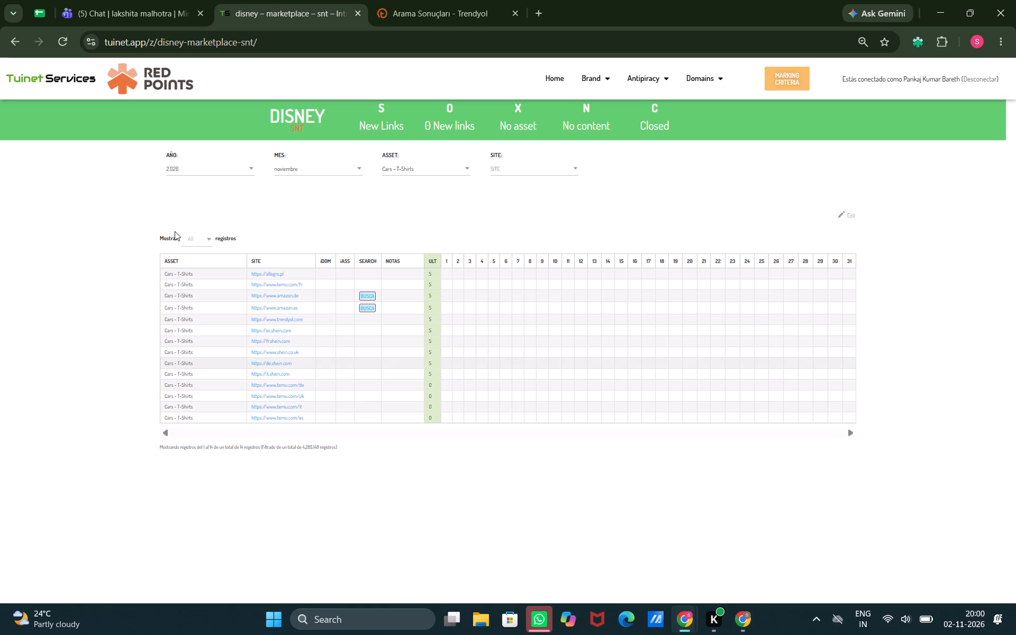
# Copy the asset name Cars – T-Shirts from the amazon.de row of the table.
pyautogui.moveTo(162, 287); pyautogui.dragTo(180, 291)
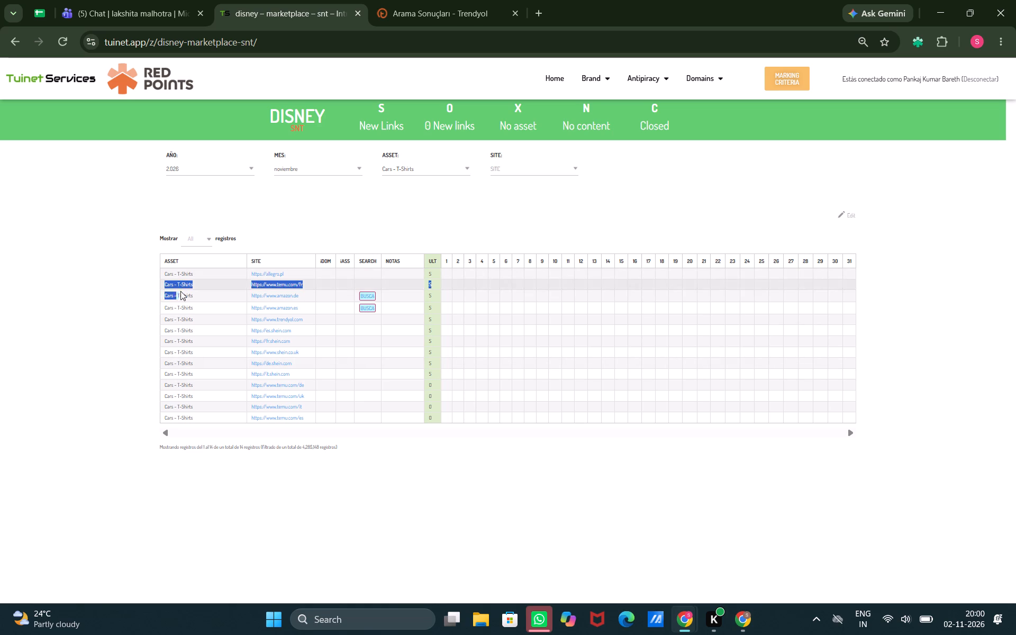
pyautogui.moveTo(180, 291); pyautogui.dragTo(199, 289)
pyautogui.click(74, 298)
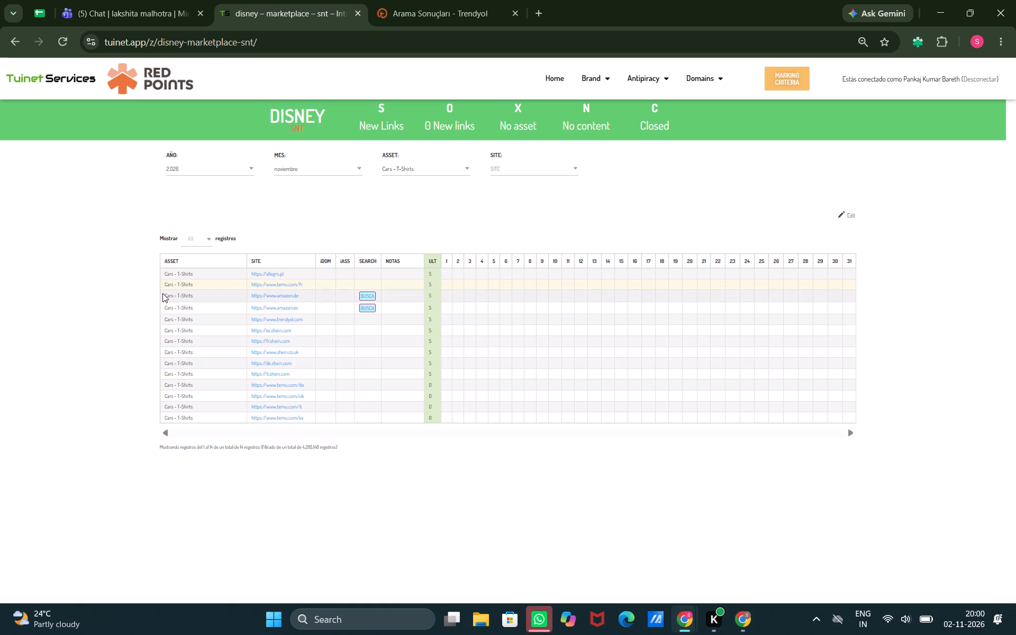
pyautogui.moveTo(163, 295); pyautogui.dragTo(208, 297)
pyautogui.hotkey('ctrl', 'c')
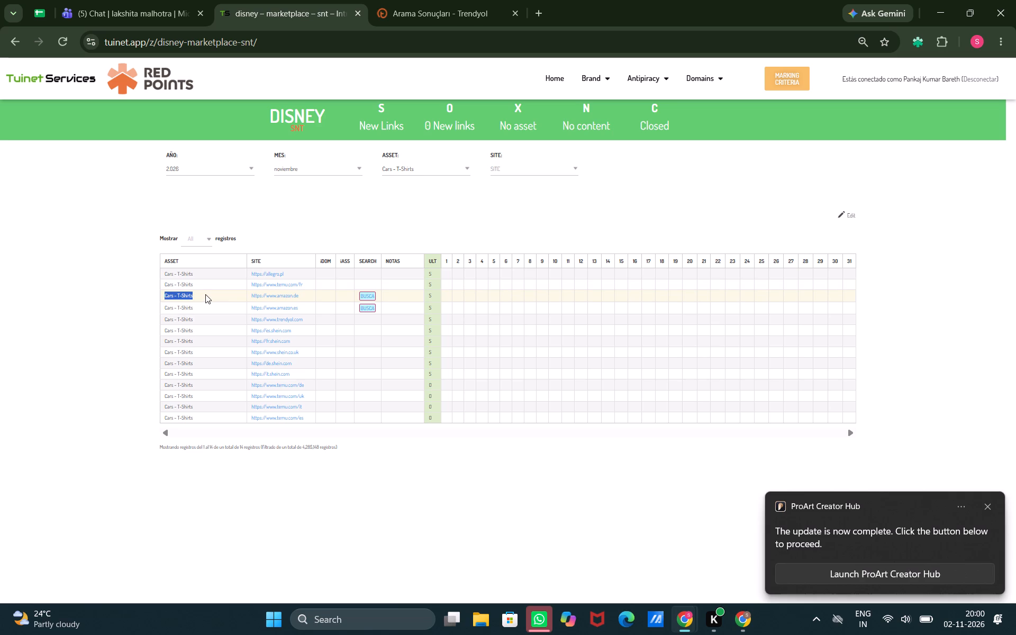
# Open the amazon.de product search for the Cars – T-Shirts asset.
pyautogui.click(359, 296)
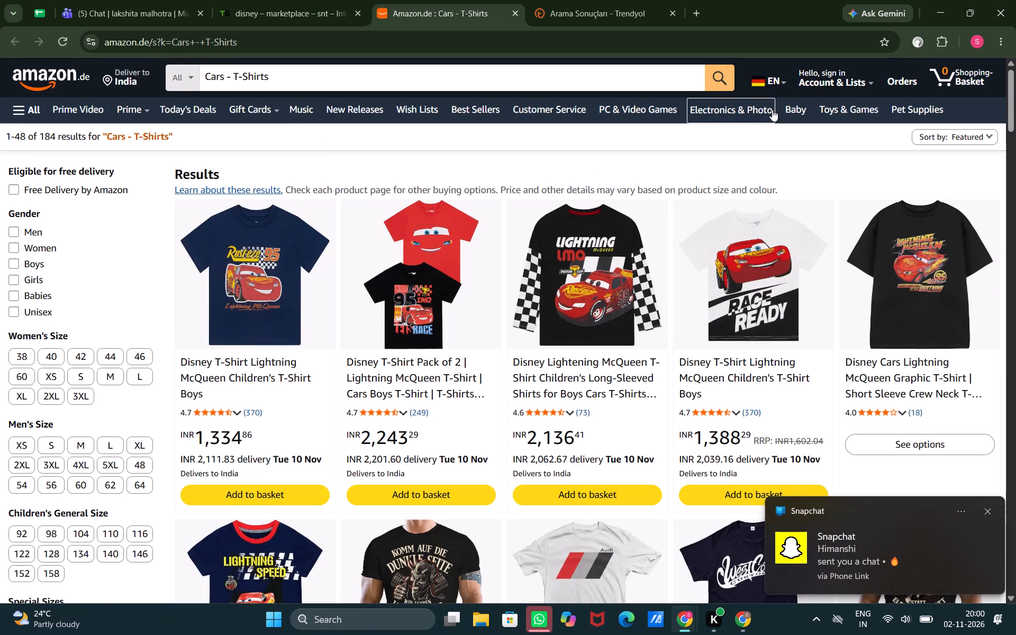
# Open the RedPoints IPR Plugin and stop the running task.
pyautogui.click(920, 43)
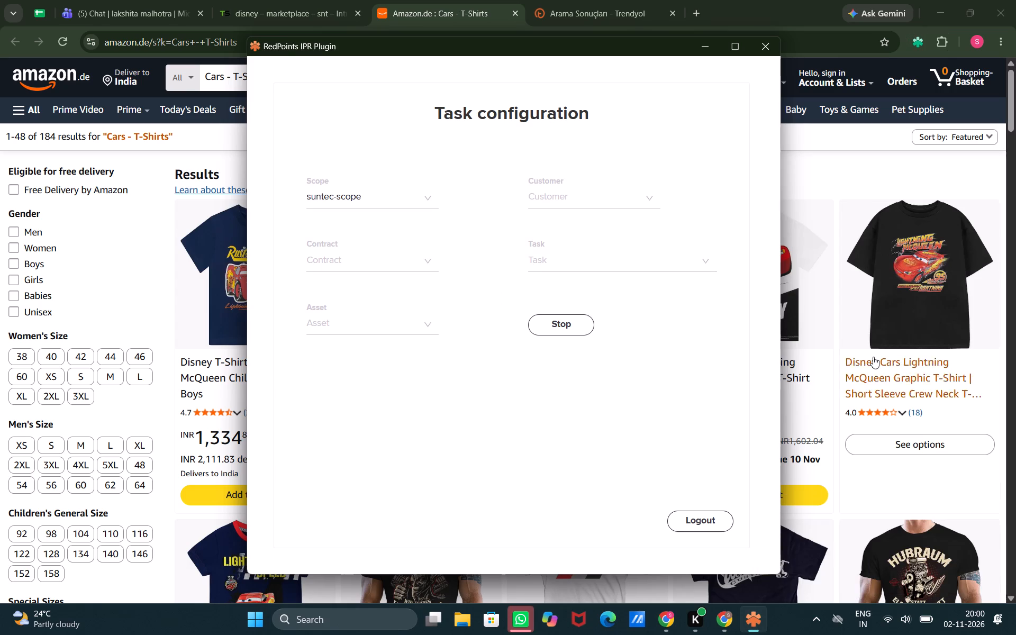
pyautogui.click(579, 331)
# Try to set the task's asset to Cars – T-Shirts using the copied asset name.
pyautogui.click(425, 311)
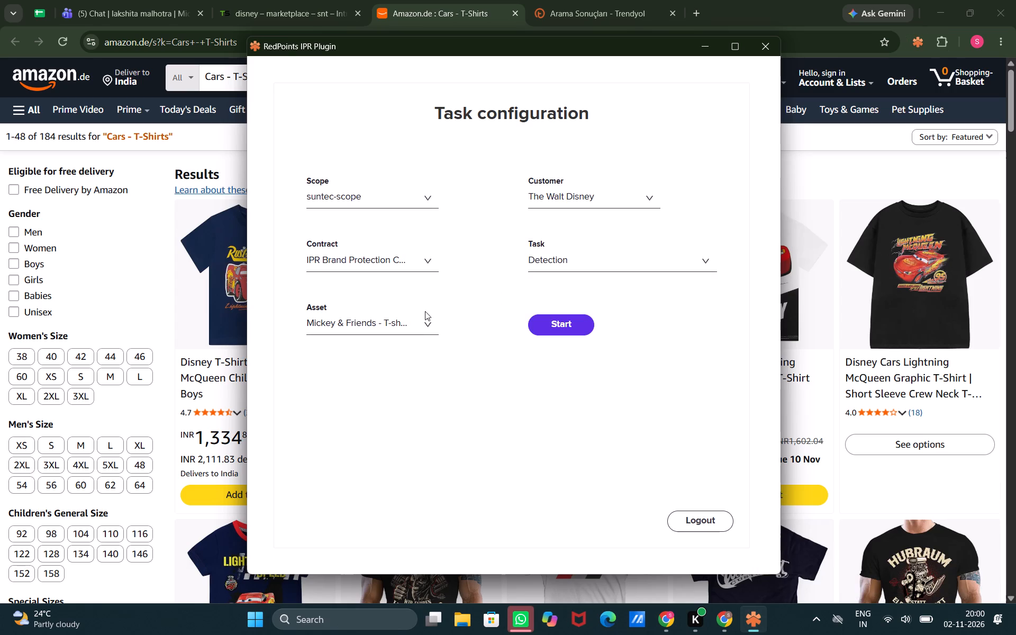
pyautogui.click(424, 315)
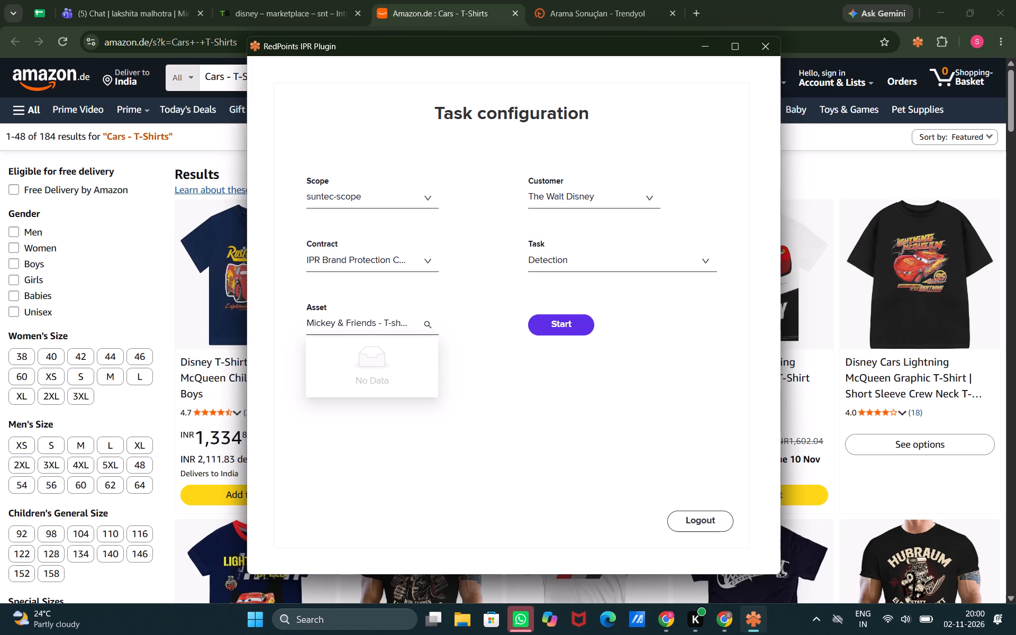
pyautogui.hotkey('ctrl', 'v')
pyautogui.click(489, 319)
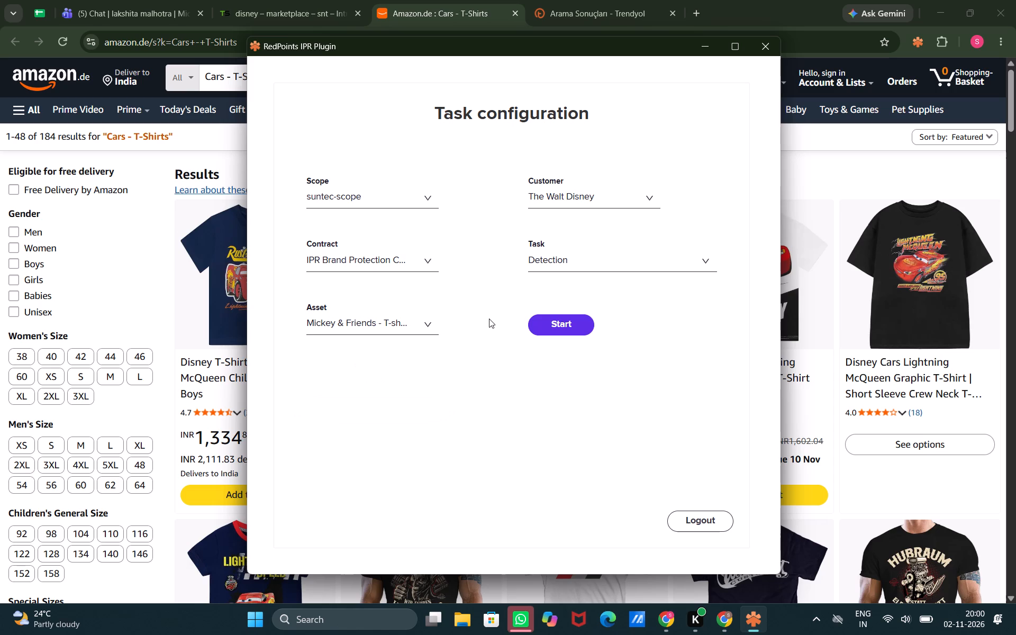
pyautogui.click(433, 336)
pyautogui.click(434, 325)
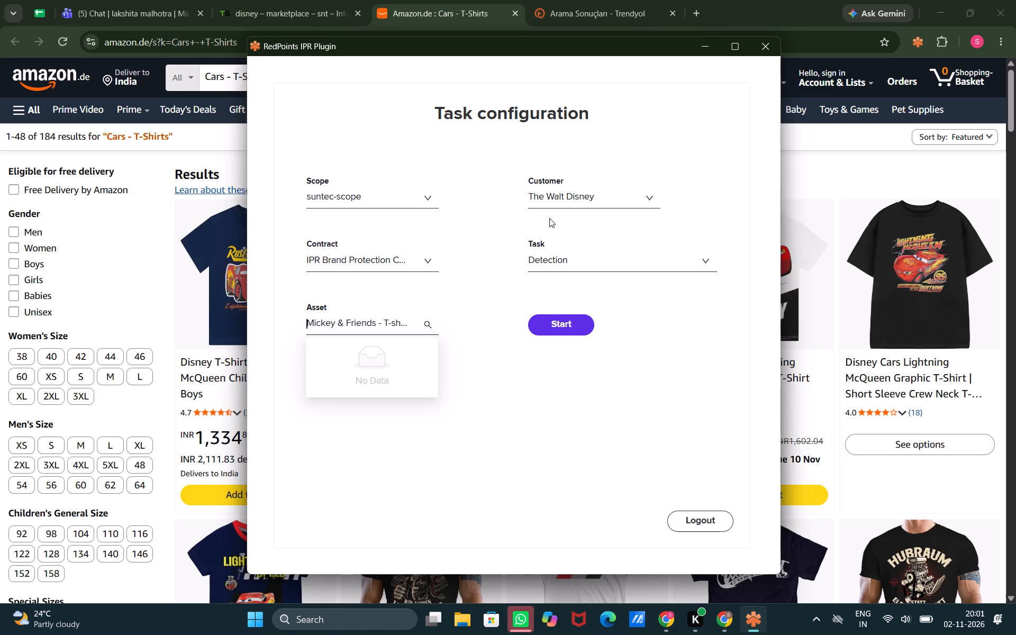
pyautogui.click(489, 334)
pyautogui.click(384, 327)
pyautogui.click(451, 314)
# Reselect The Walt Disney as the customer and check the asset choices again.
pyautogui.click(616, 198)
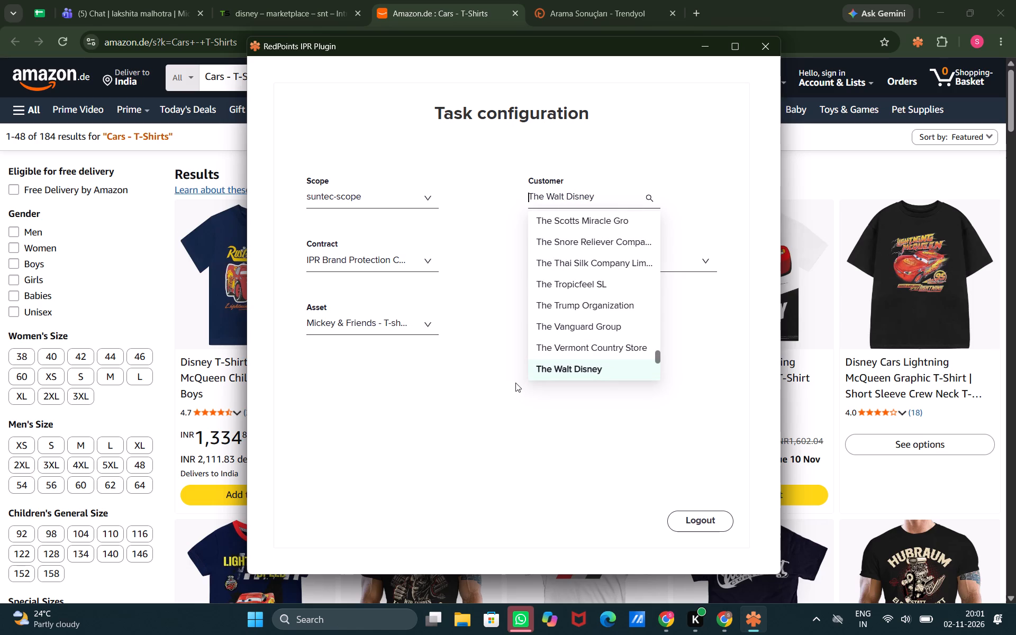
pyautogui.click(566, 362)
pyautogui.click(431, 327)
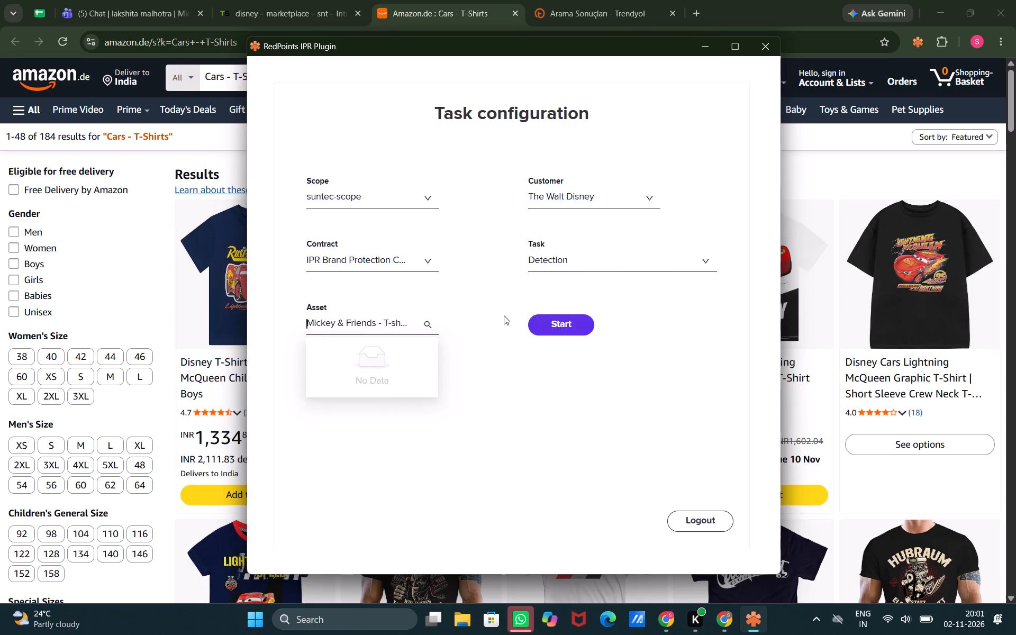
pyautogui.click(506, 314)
# Reselect The Walt Disney as the task's customer and set the IPR Brand Protection contract.
pyautogui.click(578, 189)
pyautogui.click(561, 252)
pyautogui.click(577, 194)
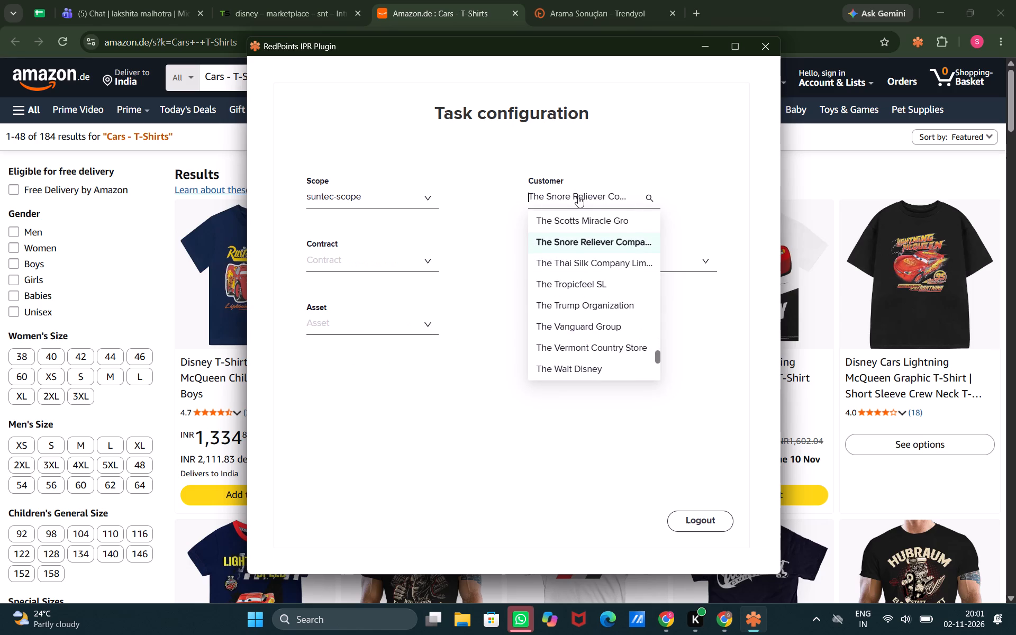
pyautogui.write('the')
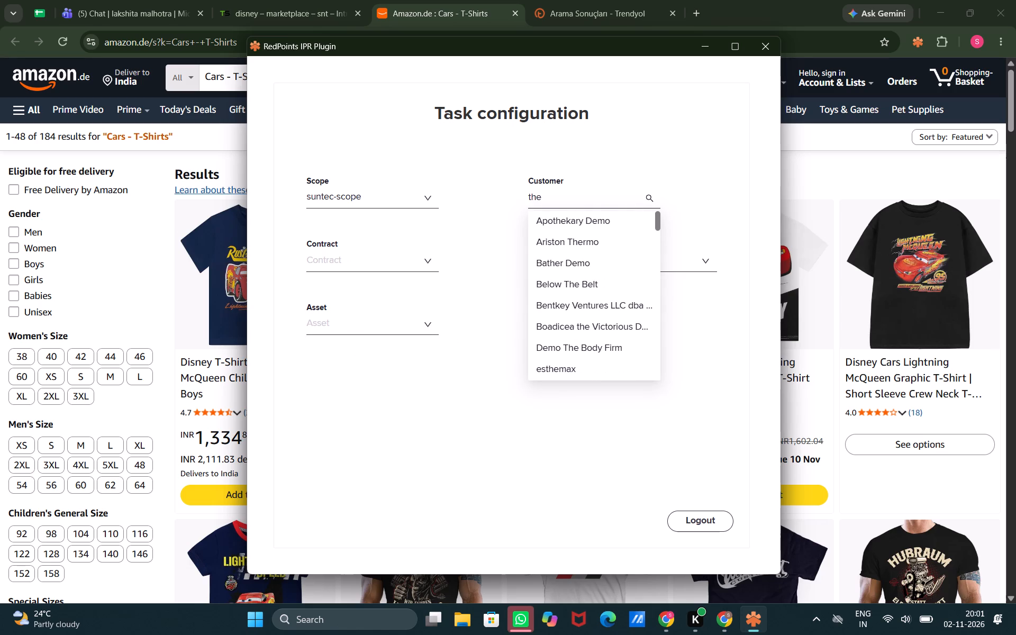
pyautogui.press('space')
pyautogui.write('wa')
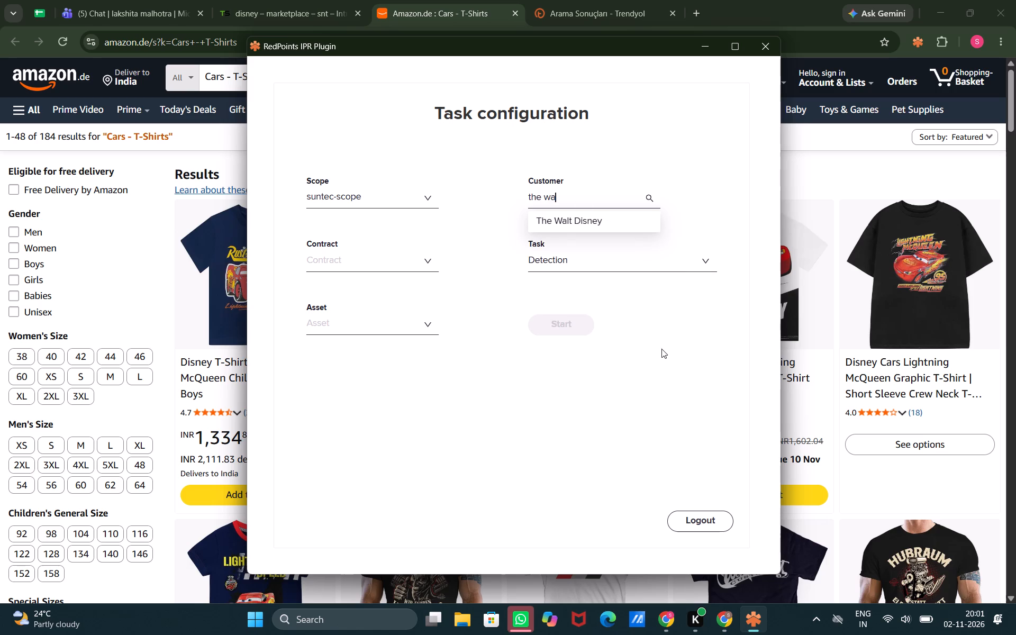
pyautogui.click(562, 232)
pyautogui.click(585, 199)
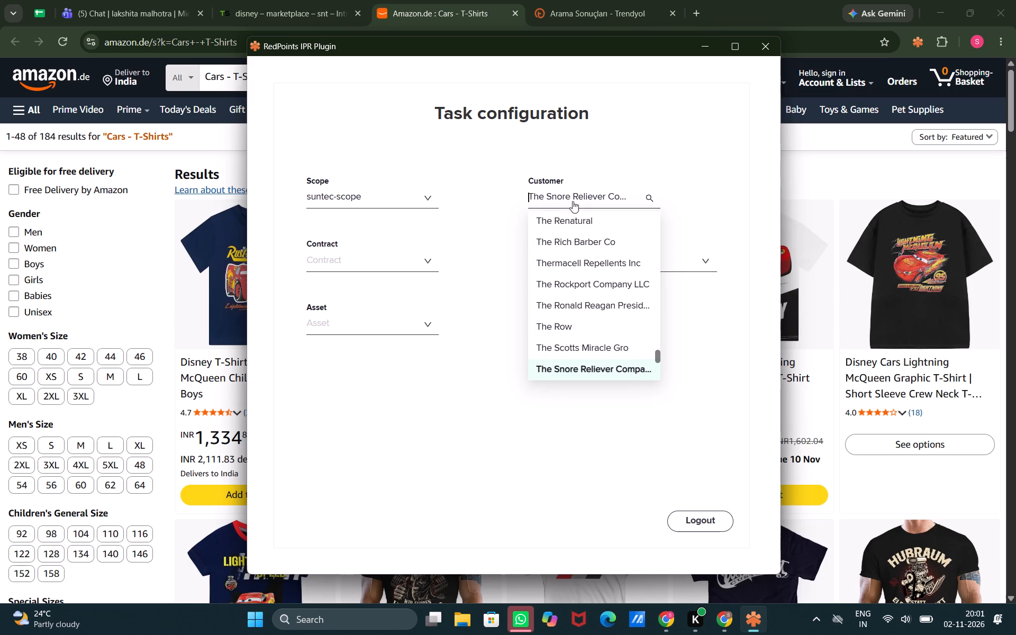
pyautogui.write('the wa')
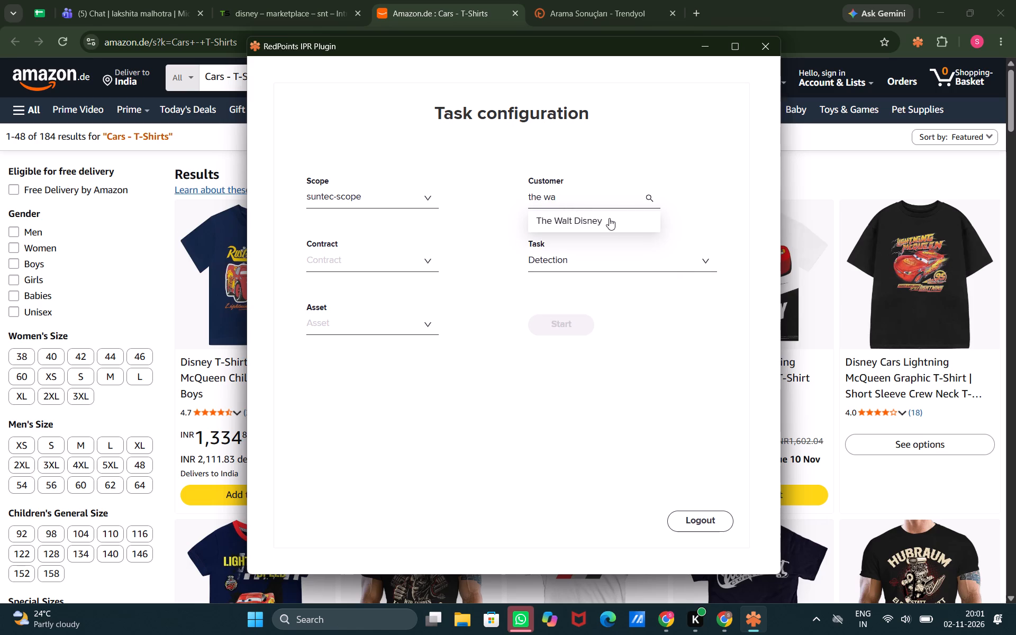
pyautogui.click(609, 217)
pyautogui.click(406, 264)
pyautogui.click(391, 288)
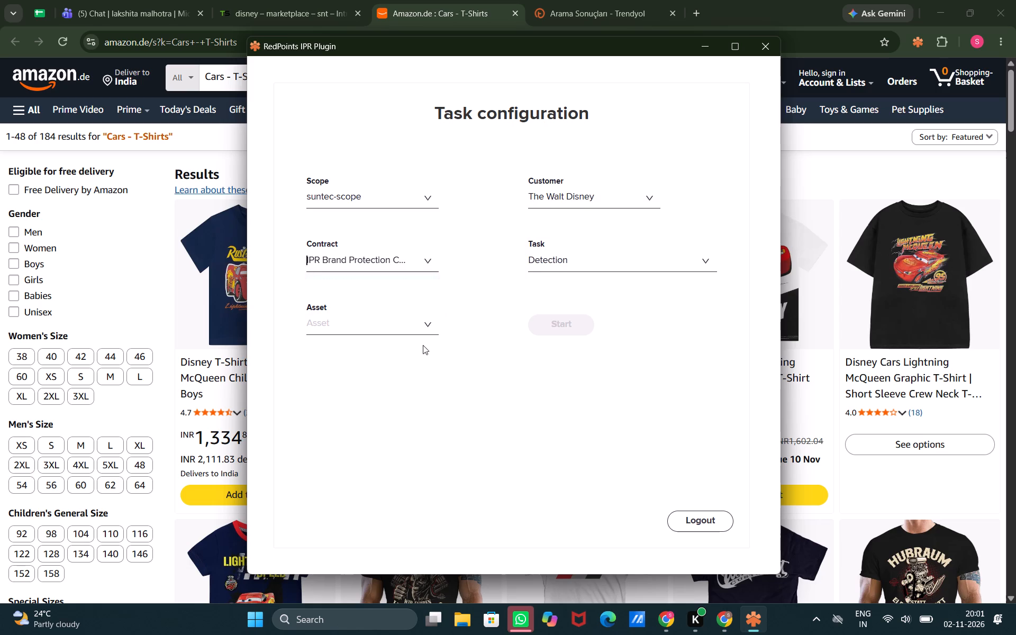
# Set the task's asset to Cars - T-Shirts - 25 and start the Detection task.
pyautogui.click(420, 329)
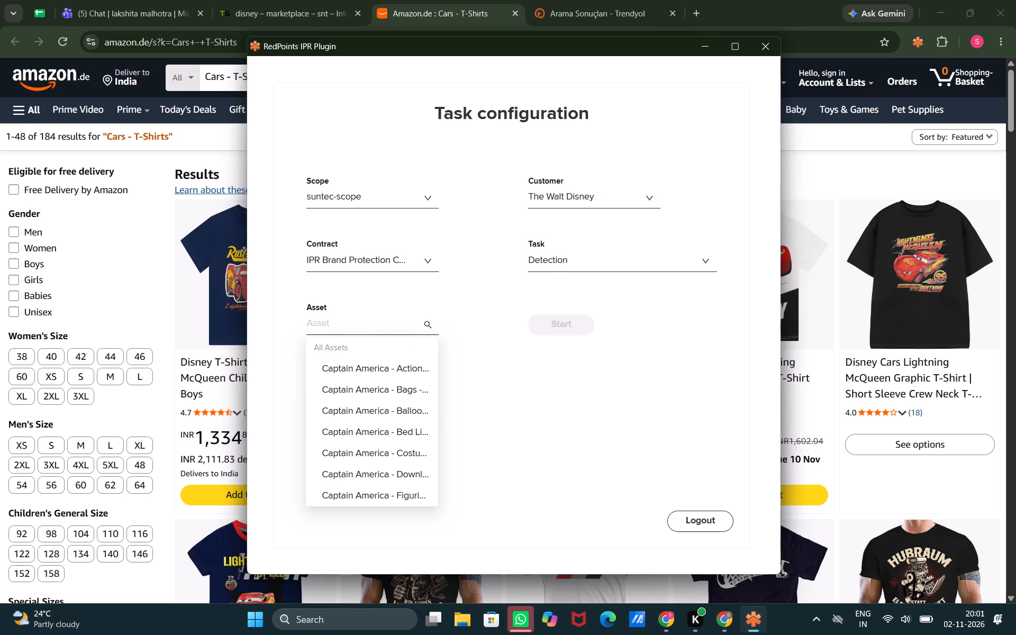
pyautogui.hotkey('ctrl', 'v')
pyautogui.press('Return')
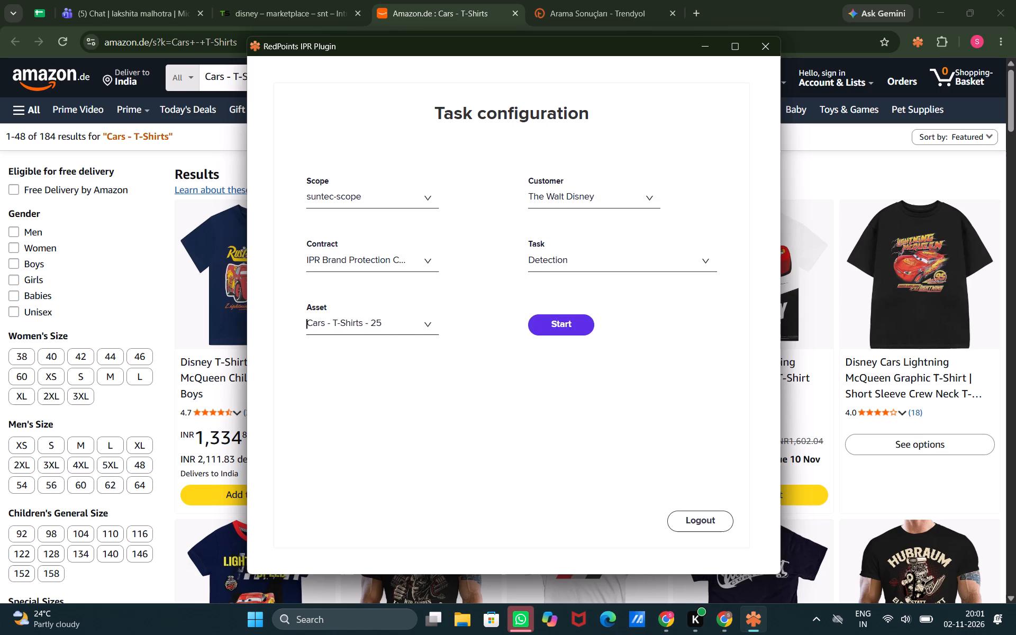
pyautogui.click(566, 329)
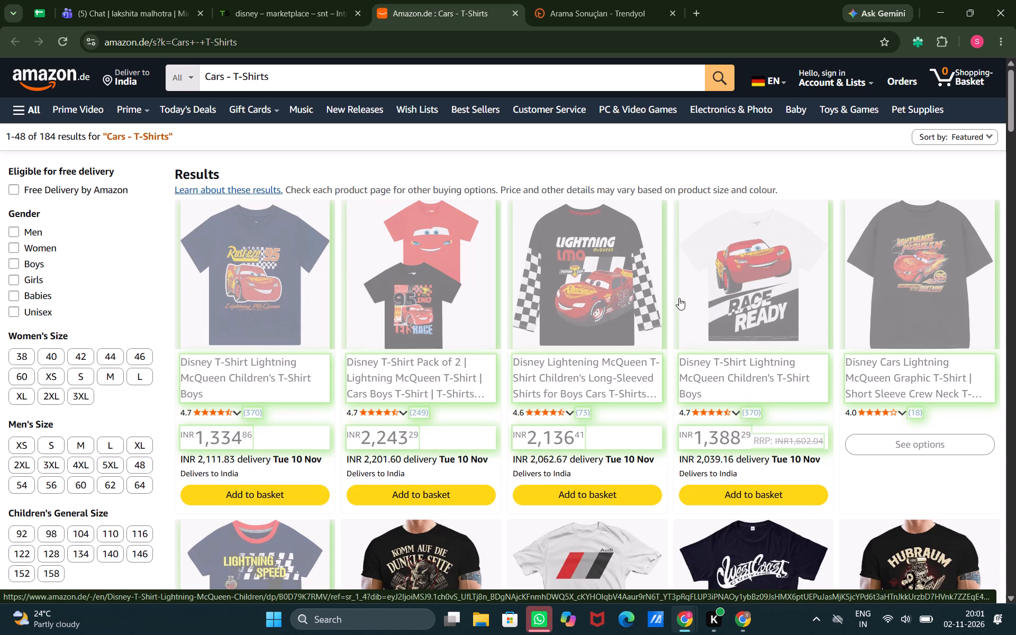
# Examine the first page of amazon.de results for Cars - T-Shirts, checking which listings the plugin highlights.
pyautogui.scroll(-7, 678, 303)
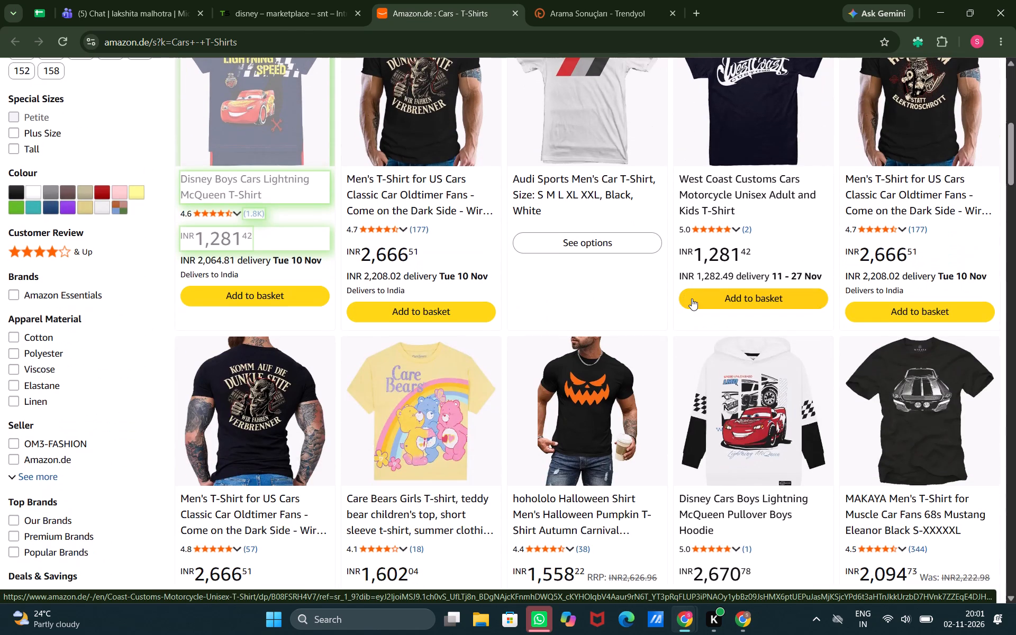
pyautogui.scroll(-6, 594, 297)
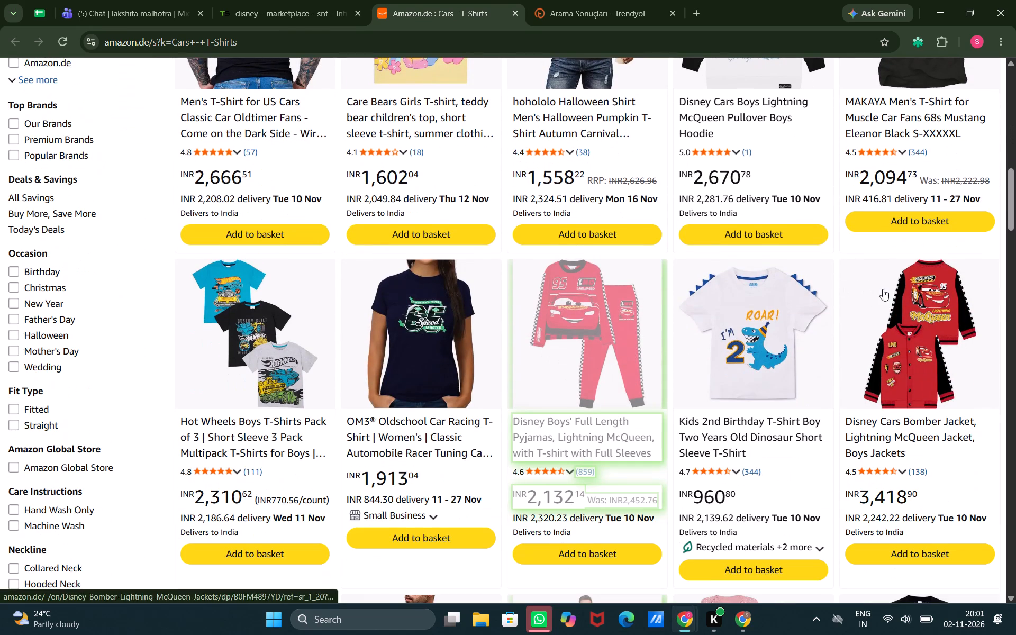
pyautogui.scroll(-4, 675, 346)
pyautogui.scroll(-3, 205, 366)
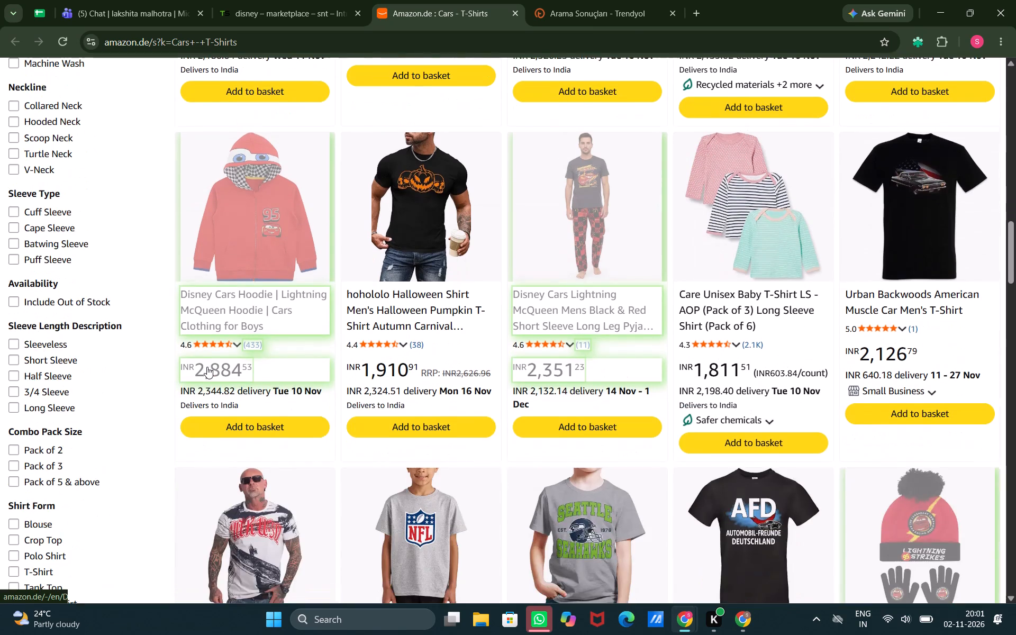
pyautogui.scroll(-3, 793, 307)
pyautogui.scroll(-5, 940, 330)
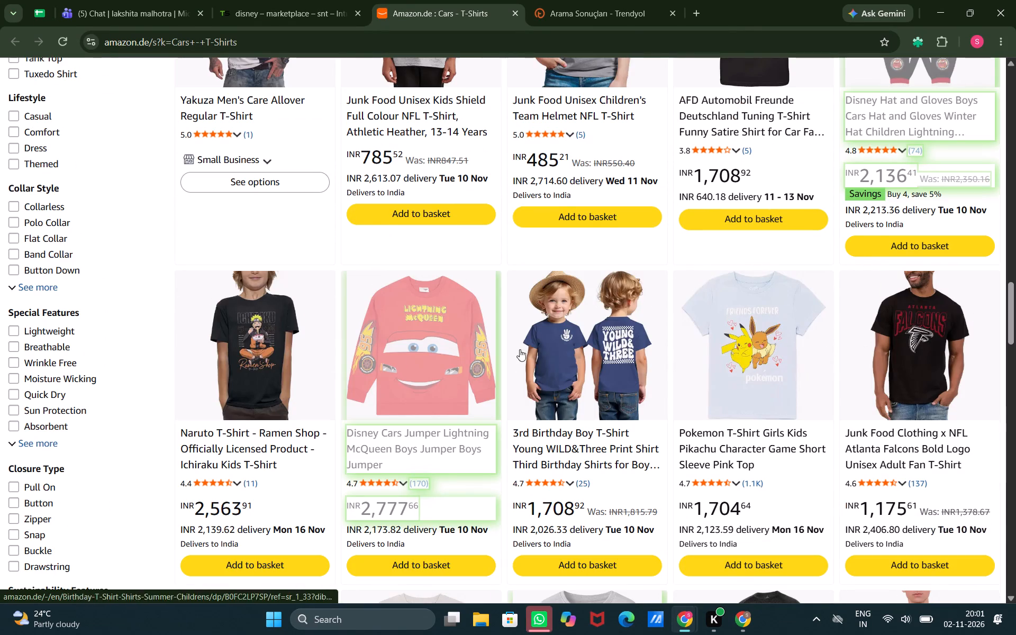
pyautogui.scroll(-3, 305, 365)
pyautogui.scroll(-2, 251, 401)
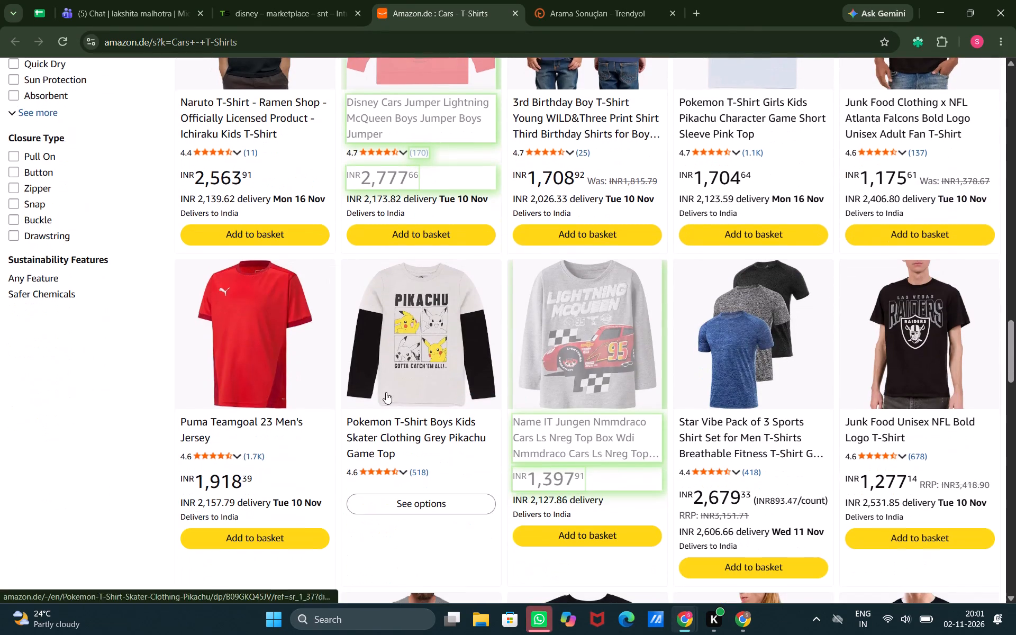
pyautogui.scroll(-6, 894, 378)
pyautogui.scroll(-3, 389, 345)
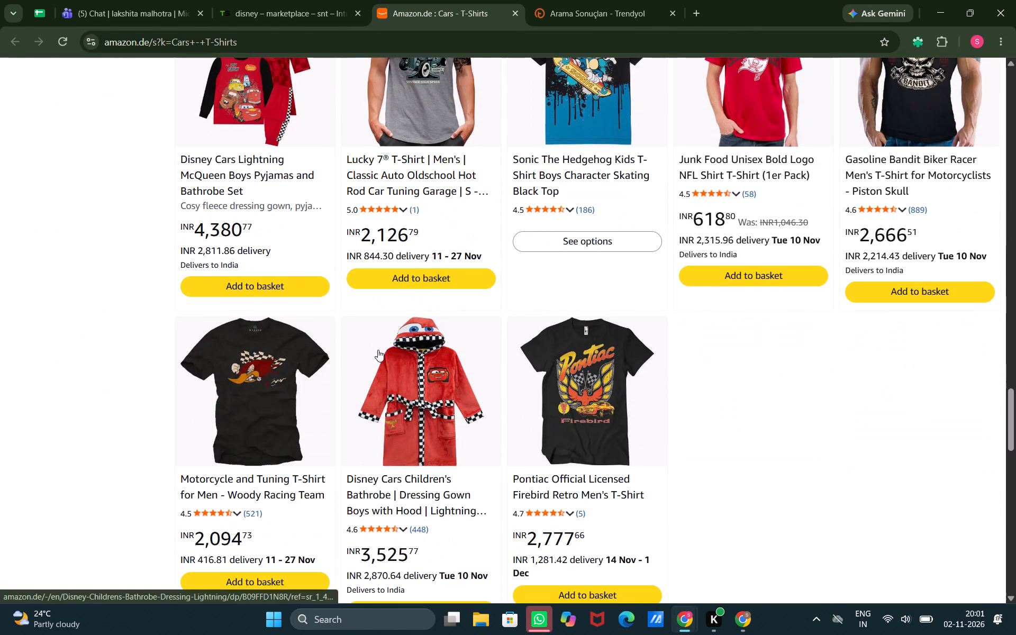
pyautogui.scroll(-7, 395, 362)
# Open page 2 of the amazon.de results and examine its listings for Cars merchandise.
pyautogui.click(579, 385)
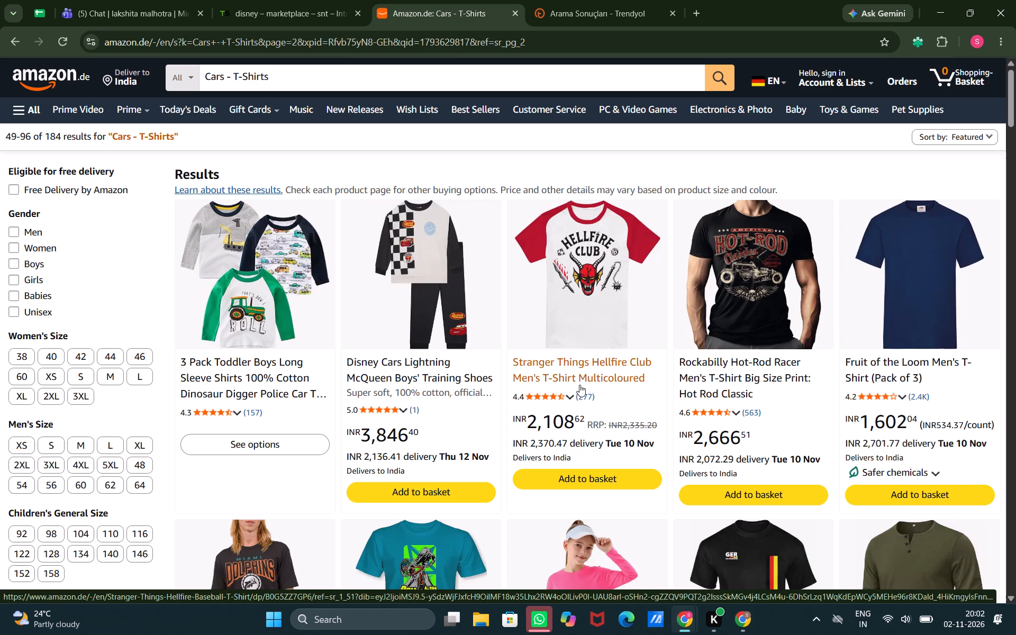
pyautogui.scroll(-5, 663, 280)
pyautogui.scroll(-4, 593, 276)
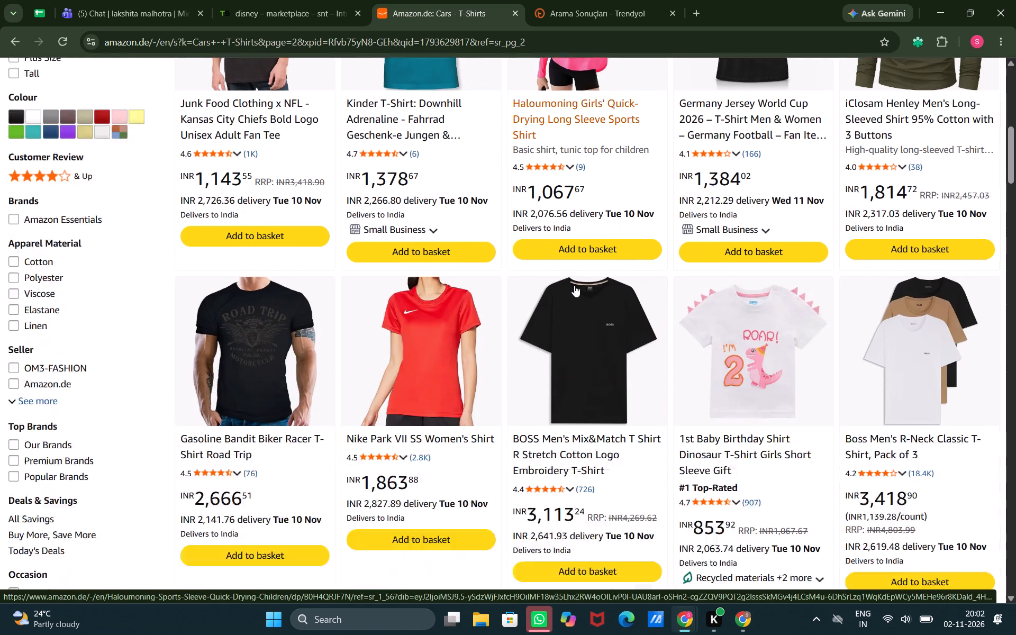
pyautogui.scroll(-4, 562, 278)
pyautogui.scroll(4, 534, 302)
pyautogui.scroll(-8, 523, 295)
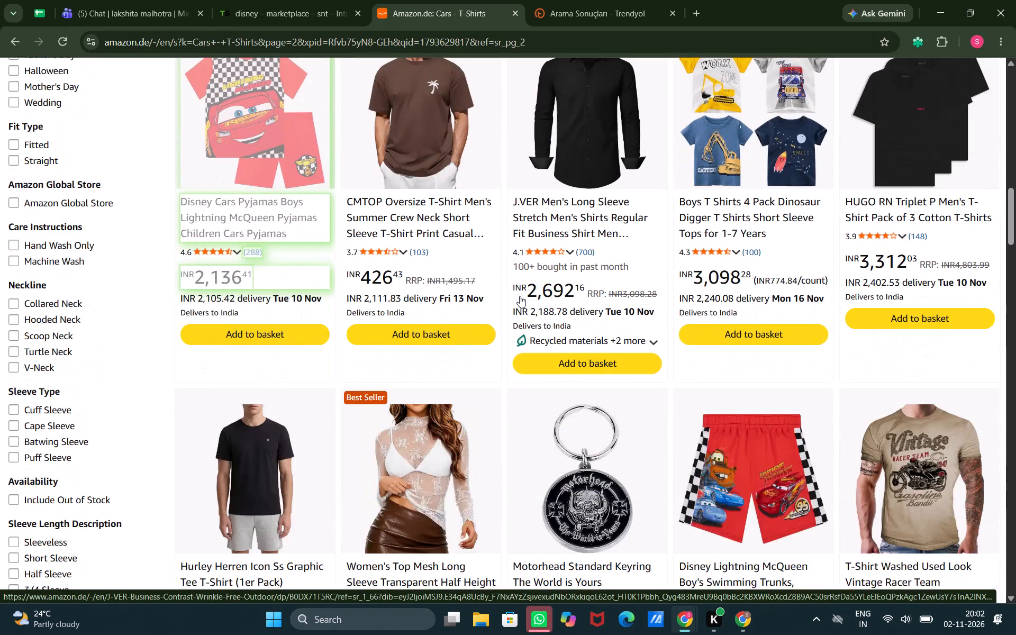
pyautogui.scroll(-9, 520, 296)
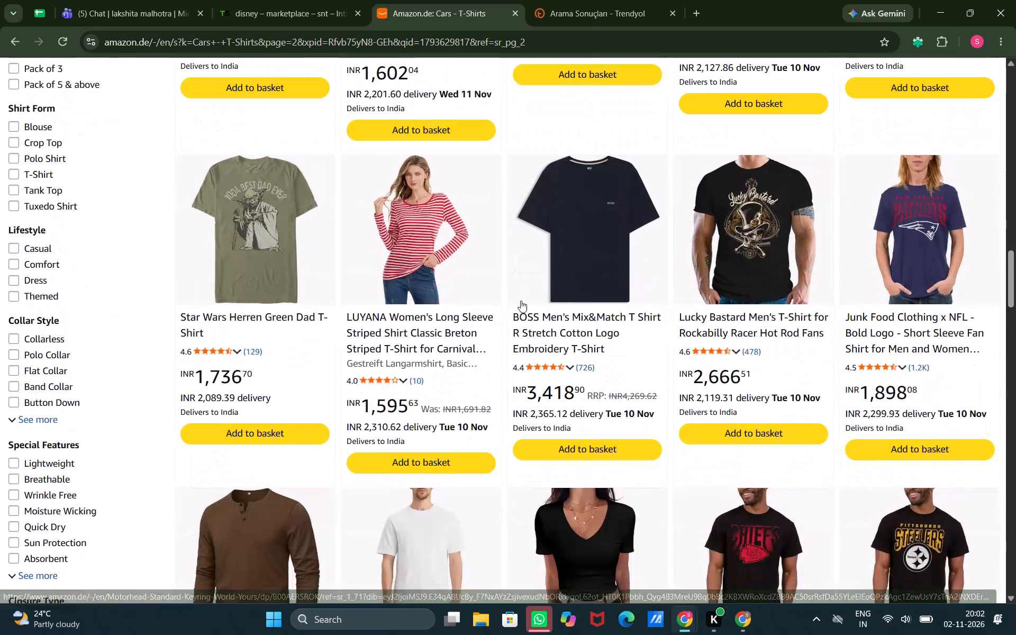
pyautogui.scroll(-13, 521, 301)
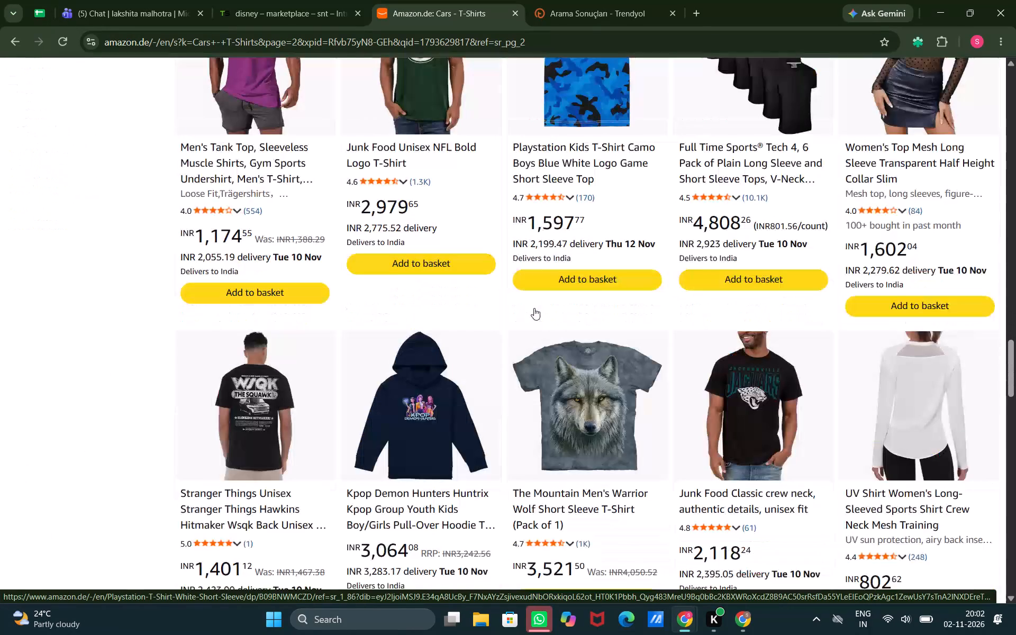
pyautogui.scroll(-3, 534, 308)
pyautogui.scroll(3, 536, 309)
pyautogui.scroll(-10, 534, 308)
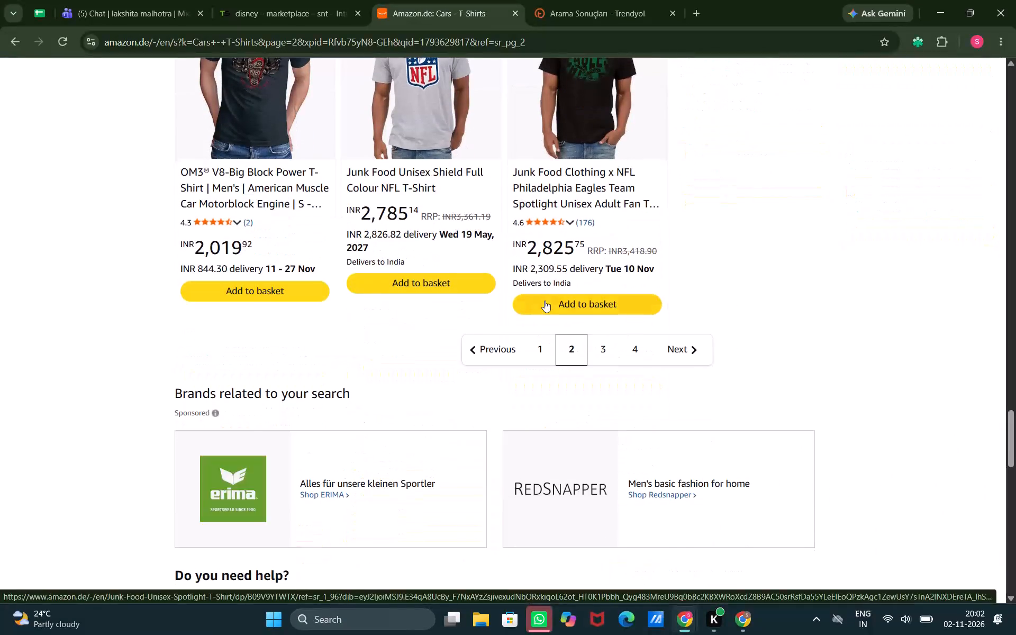
pyautogui.scroll(-3, 548, 297)
pyautogui.scroll(1, 561, 295)
# Open page 3 of the amazon.de results and examine its listings for Cars merchandise.
pyautogui.click(597, 226)
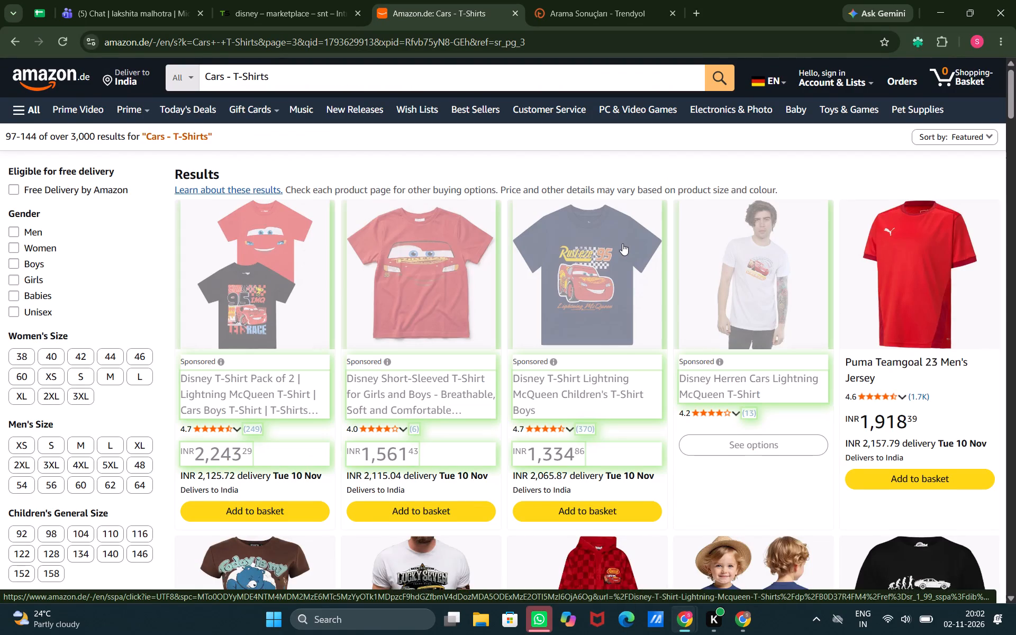
pyautogui.scroll(-4, 621, 247)
pyautogui.scroll(-5, 574, 279)
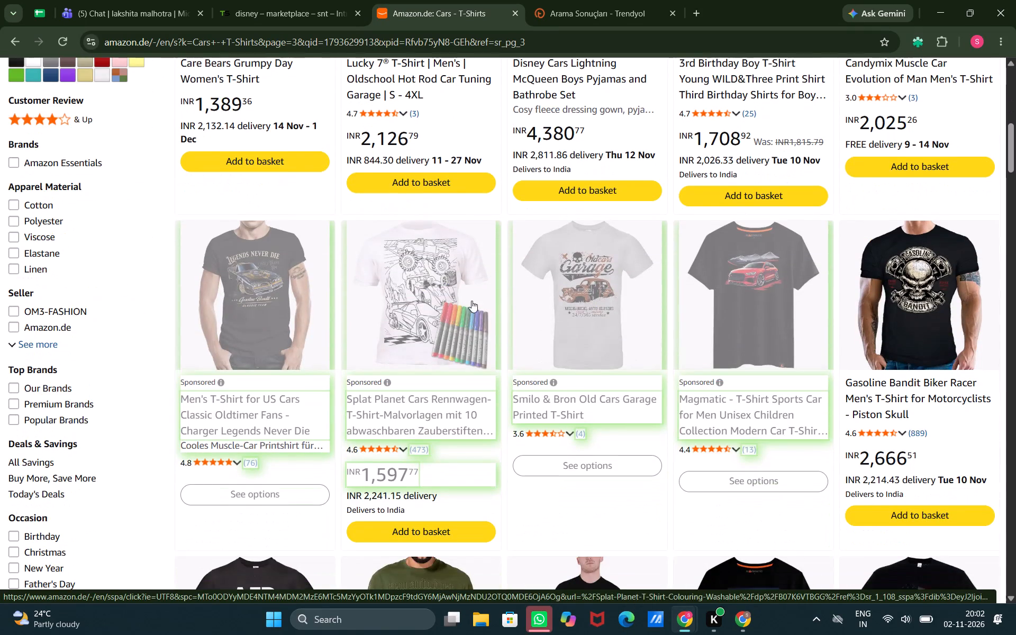
pyautogui.scroll(-3, 823, 272)
pyautogui.scroll(-8, 836, 313)
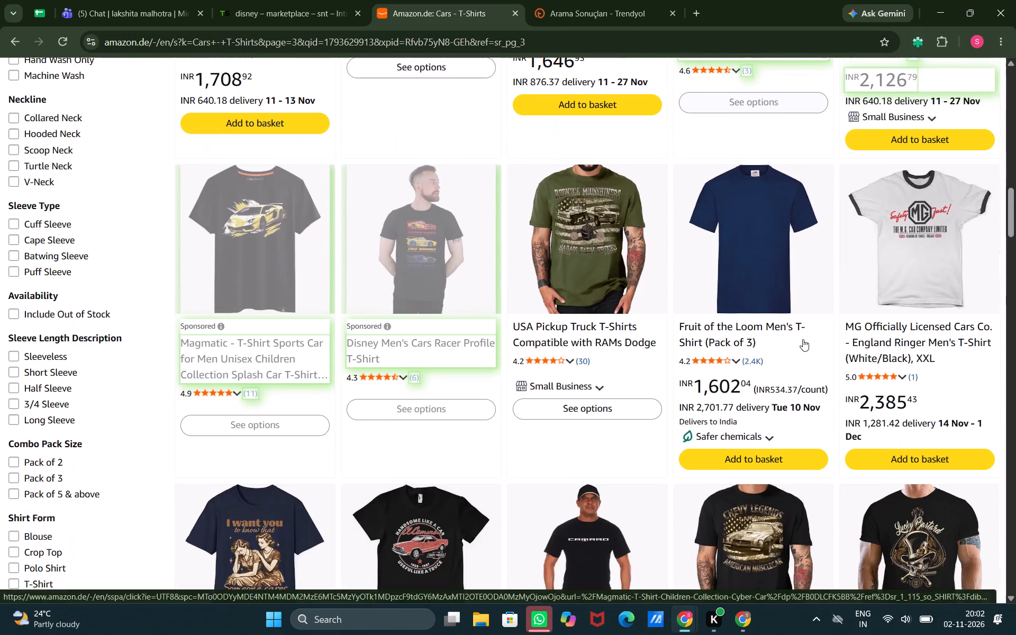
pyautogui.scroll(-10, 803, 339)
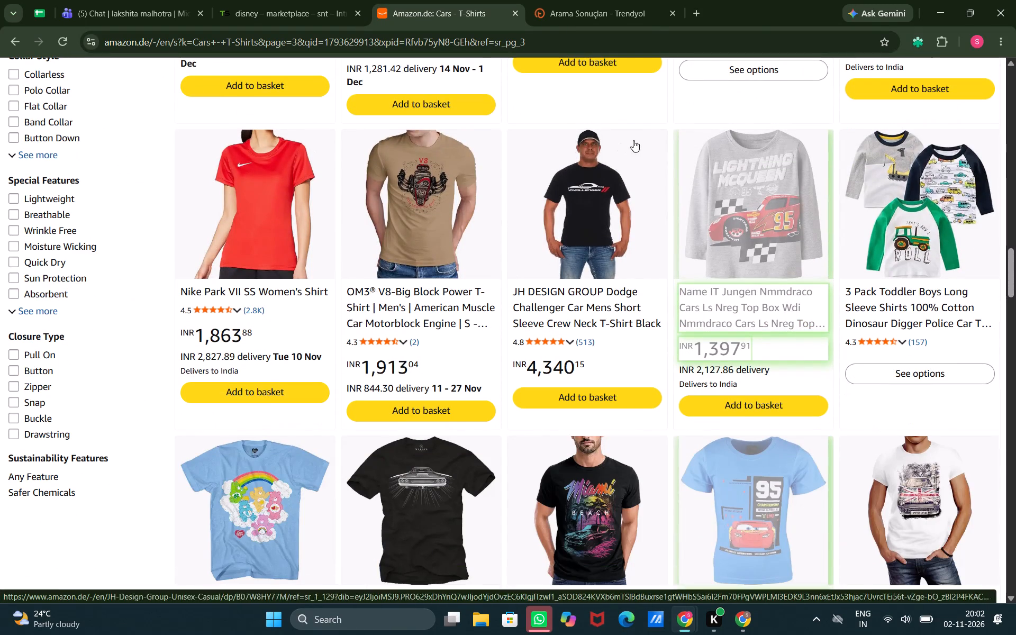
pyautogui.scroll(-4, 963, 202)
pyautogui.scroll(-4, 411, 231)
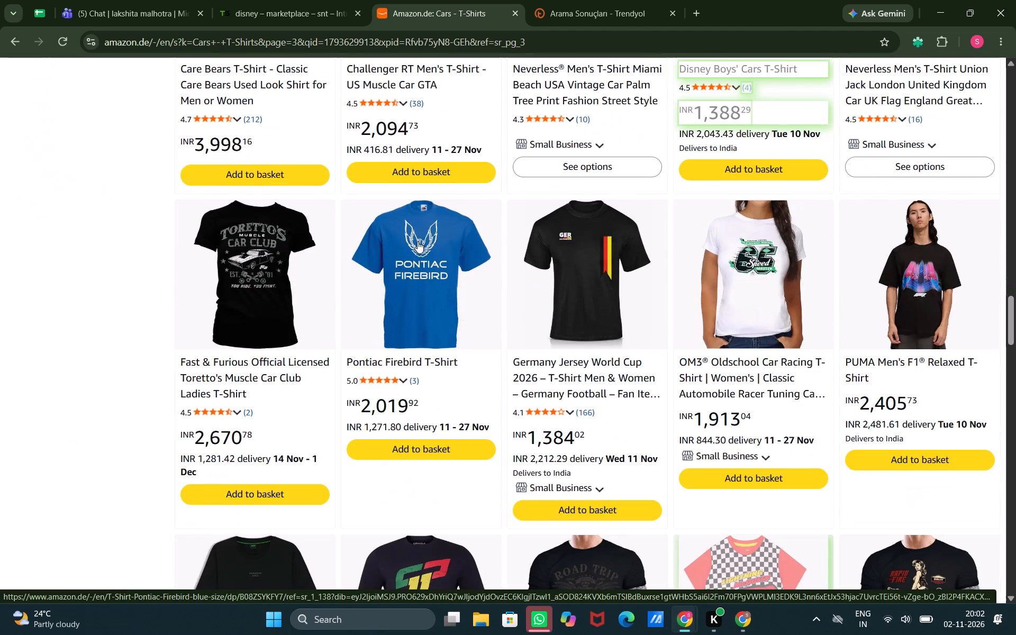
pyautogui.scroll(-5, 700, 215)
pyautogui.scroll(-5, 959, 228)
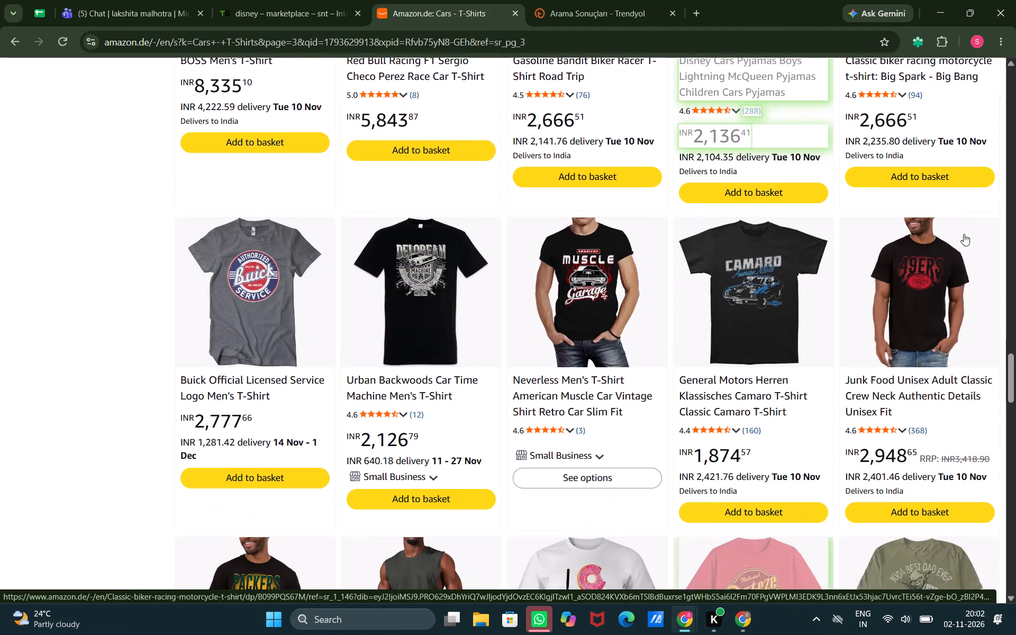
pyautogui.scroll(-4, 236, 259)
pyautogui.scroll(-5, 980, 233)
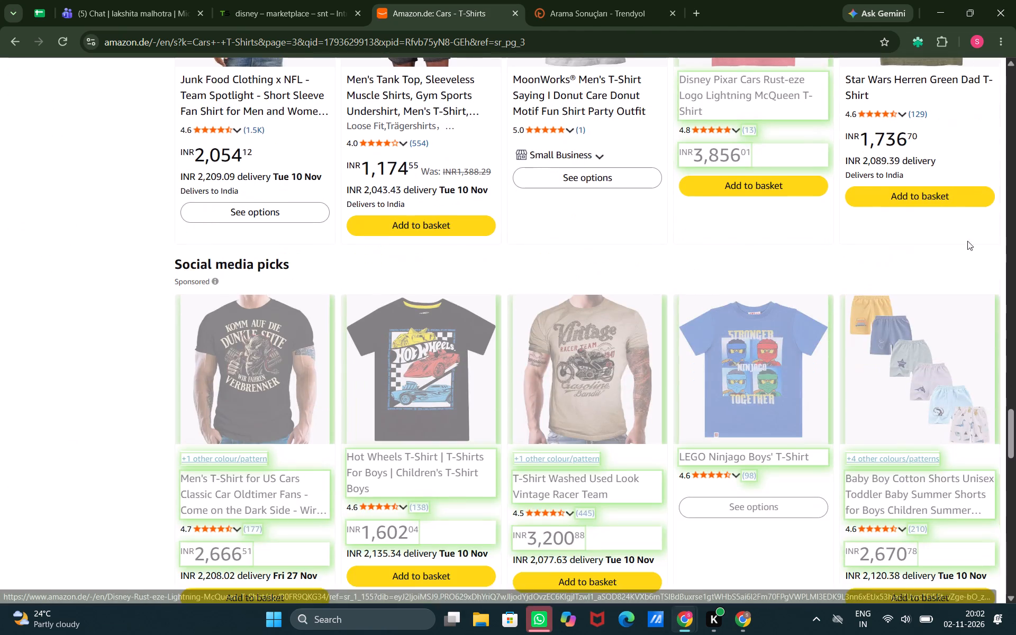
pyautogui.scroll(-8, 908, 296)
# Check the first listings on page 4 of the amazon.de results and close the results tab.
pyautogui.click(616, 115)
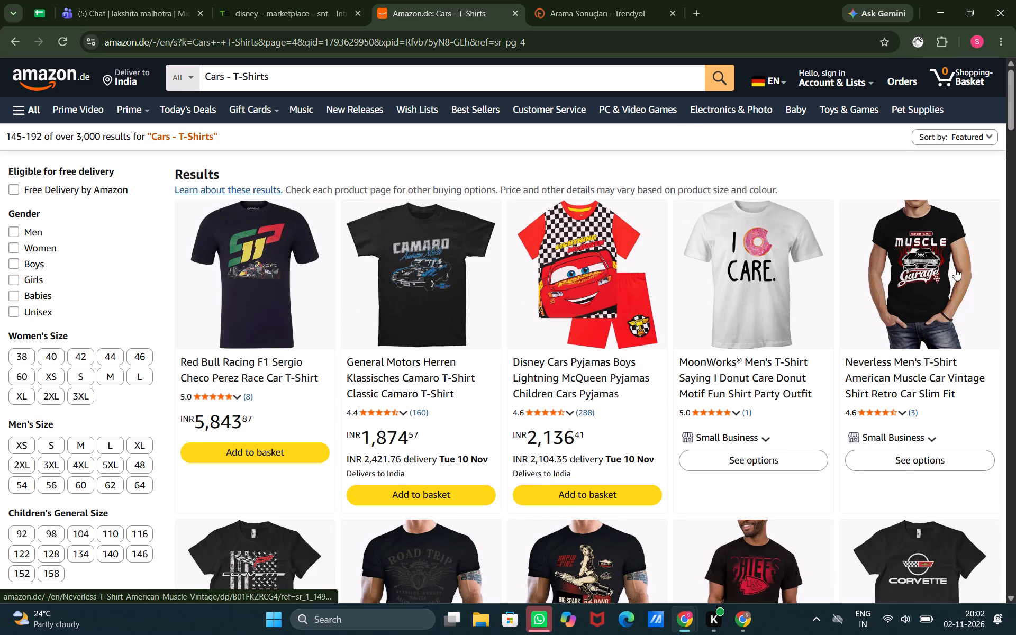
pyautogui.scroll(-6, 614, 312)
pyautogui.scroll(7, 635, 313)
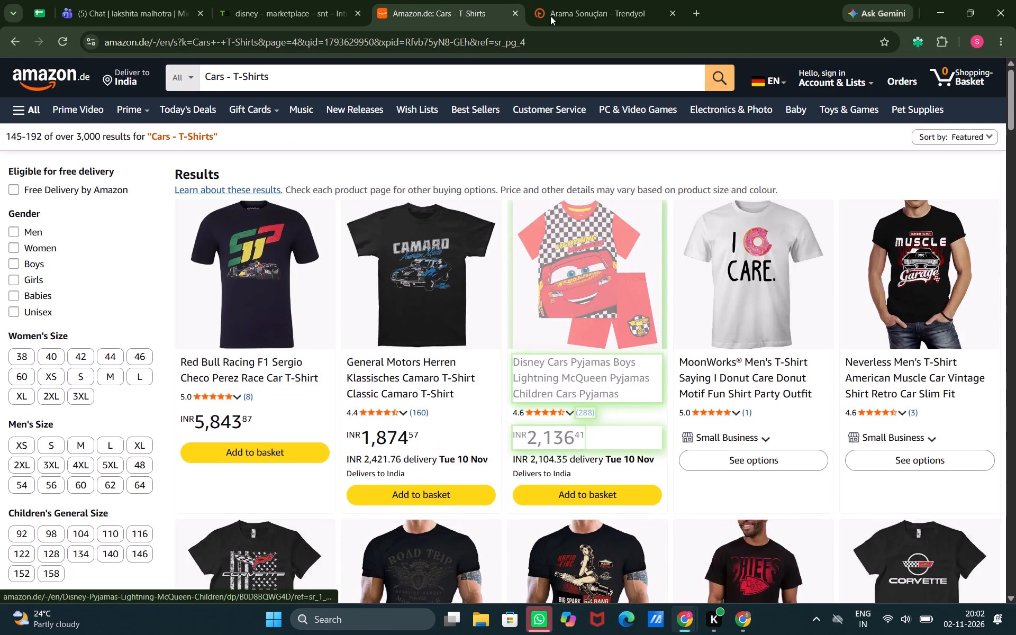
pyautogui.click(516, 10)
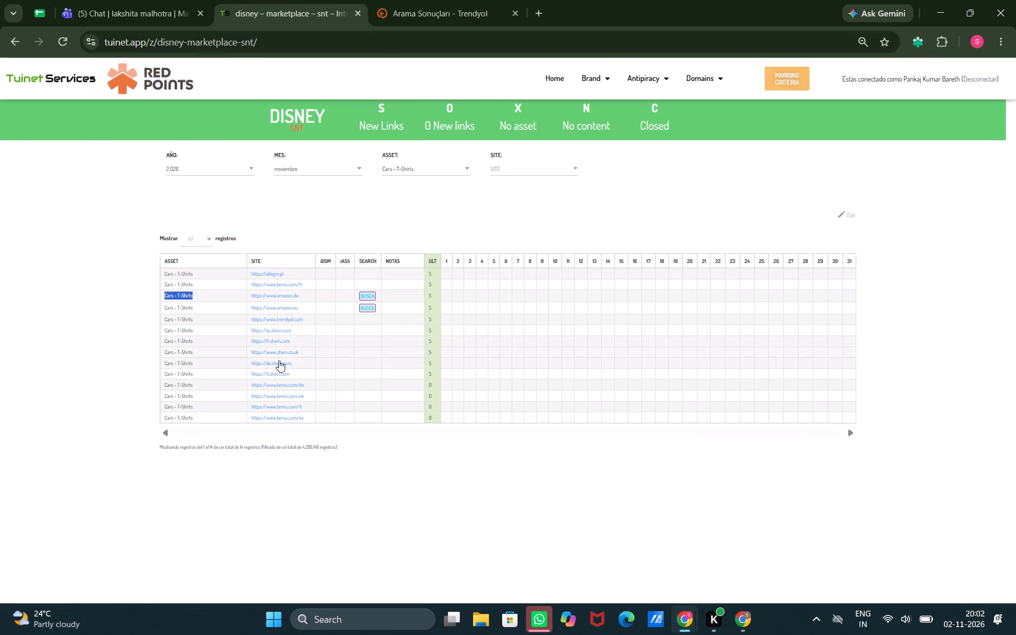
# Open the trendyol.com site for the Cars – T-Shirts asset and search it for Cars - T-Shirts.
pyautogui.click(279, 316)
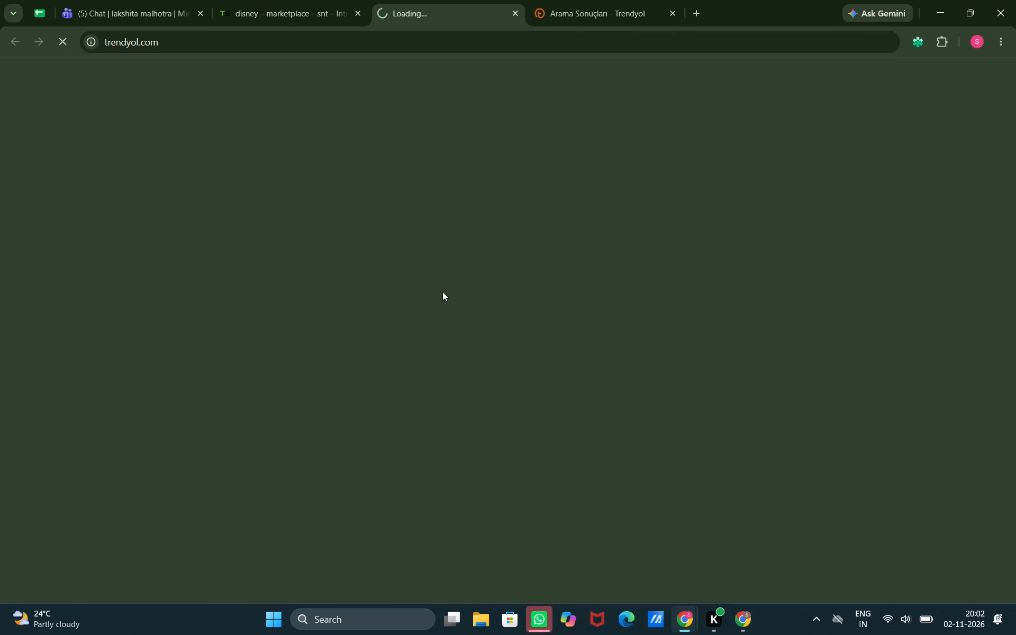
pyautogui.click(323, 122)
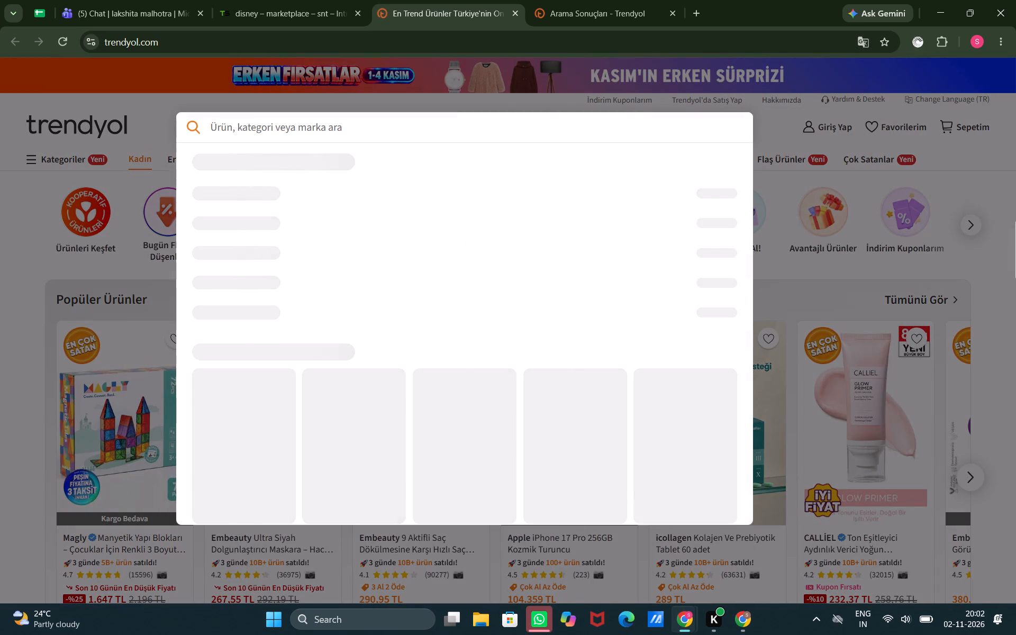
pyautogui.hotkey('ctrl', 'v')
pyautogui.press('Return')
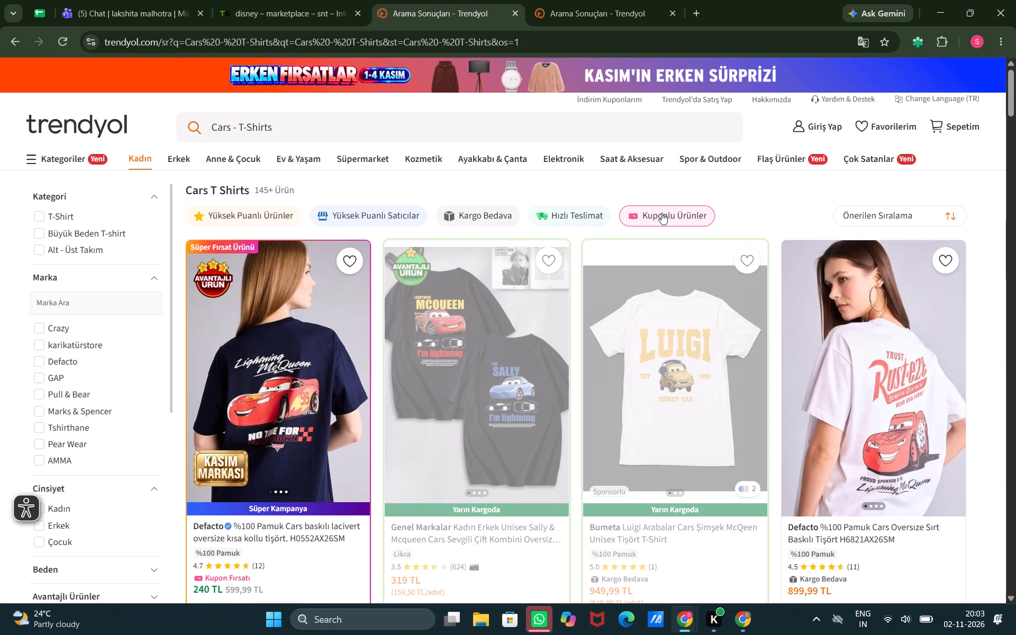
# Examine the trendyol.com results for Cars - T-Shirts, checking the listings' Cars artwork and which ones are not greyed out.
pyautogui.scroll(-3, 652, 347)
pyautogui.scroll(-2, 521, 271)
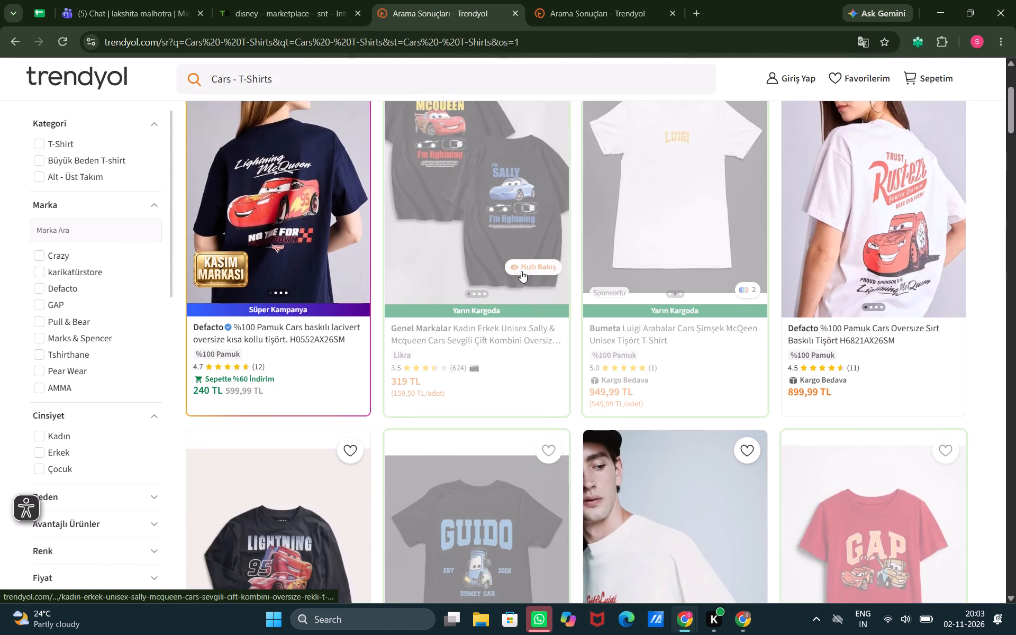
pyautogui.scroll(-5, 521, 271)
pyautogui.scroll(6, 525, 267)
pyautogui.scroll(-11, 525, 267)
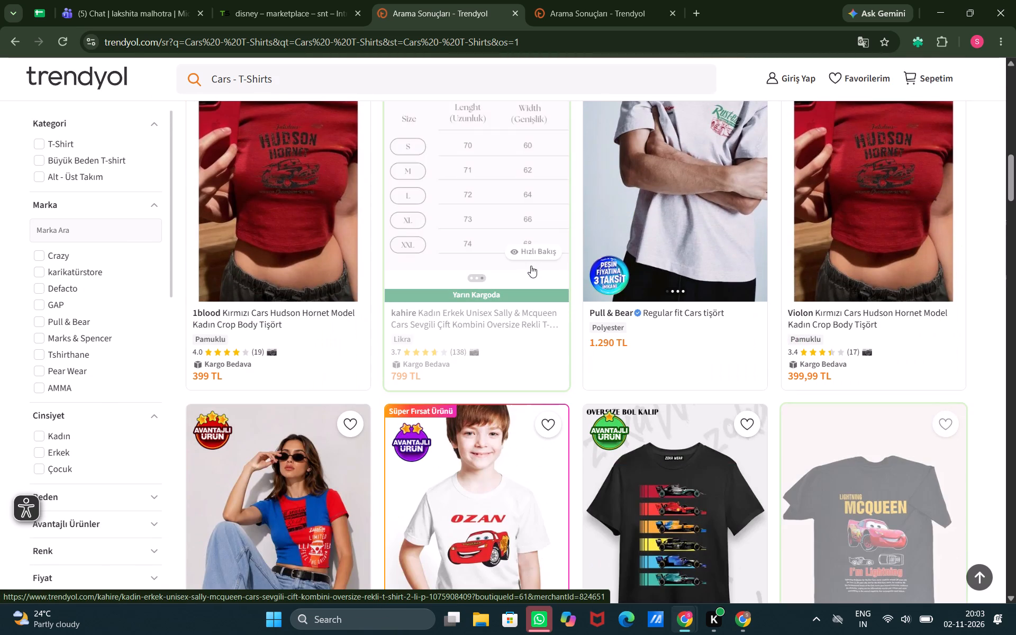
pyautogui.scroll(2, 313, 269)
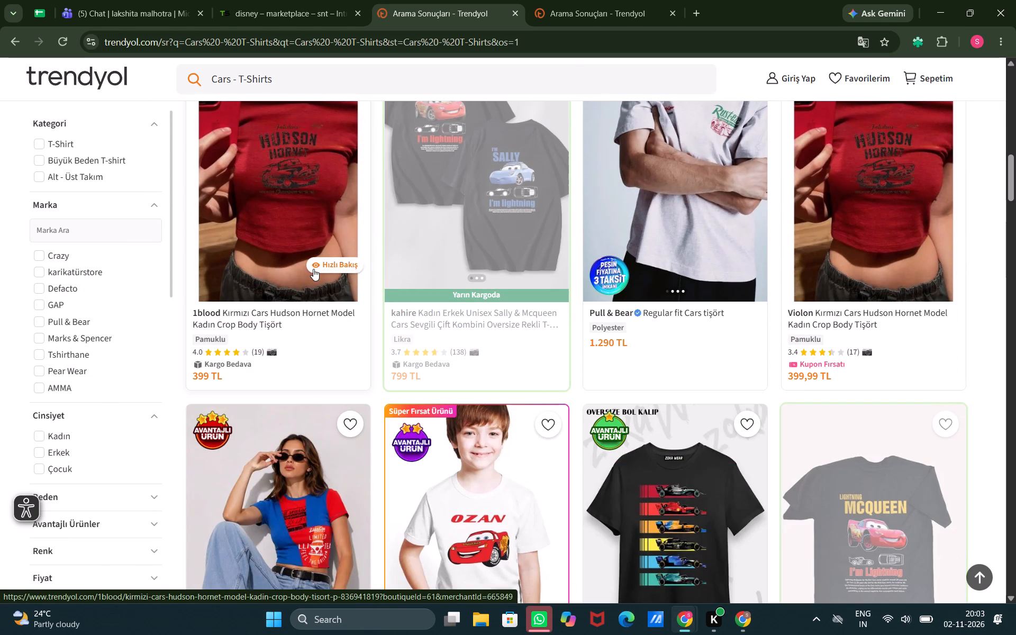
pyautogui.scroll(11, 313, 269)
pyautogui.scroll(-3, 313, 269)
pyautogui.scroll(10, 313, 269)
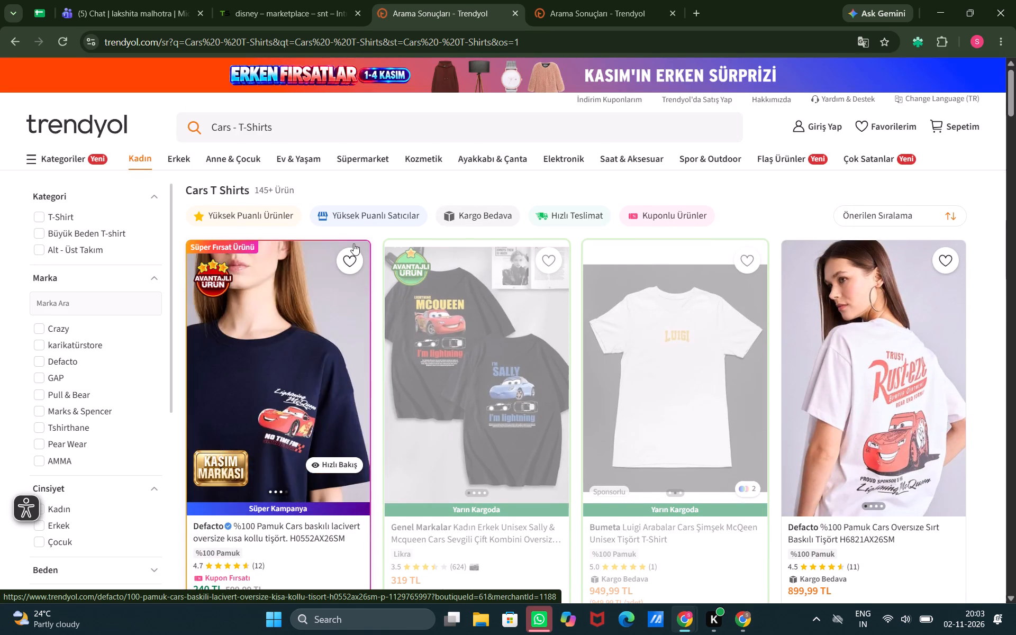
# Paste the asset name Cars - T-Shirts into cell B21336 of The Walt Disney sheet.
pyautogui.hotkey('ctrl', 'Tab')
pyautogui.hotkey('ctrl', 'Tab')
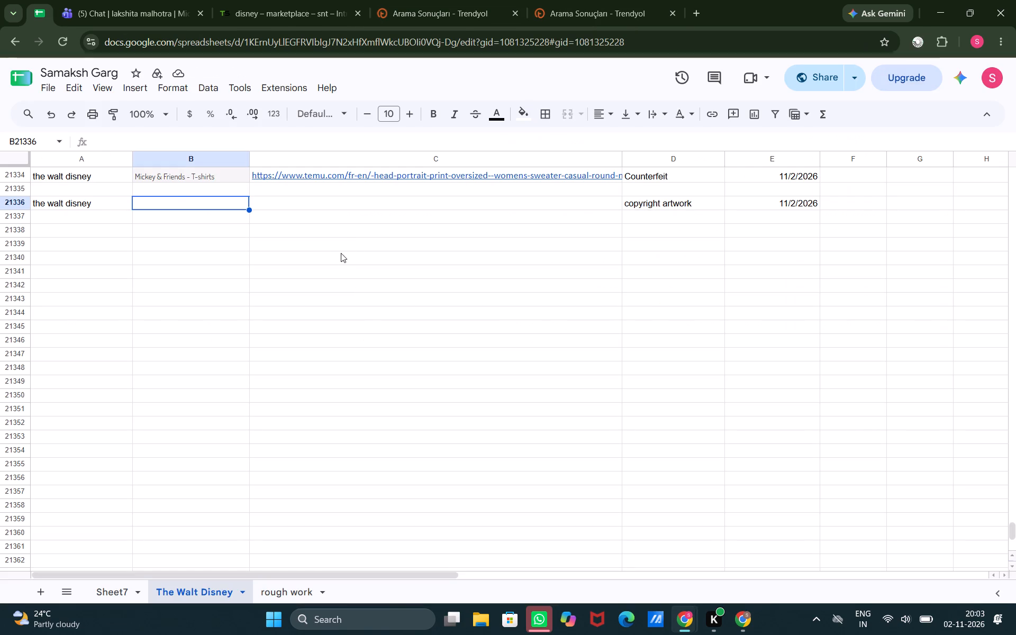
pyautogui.hotkey('ctrl', 'v')
pyautogui.press('Right')
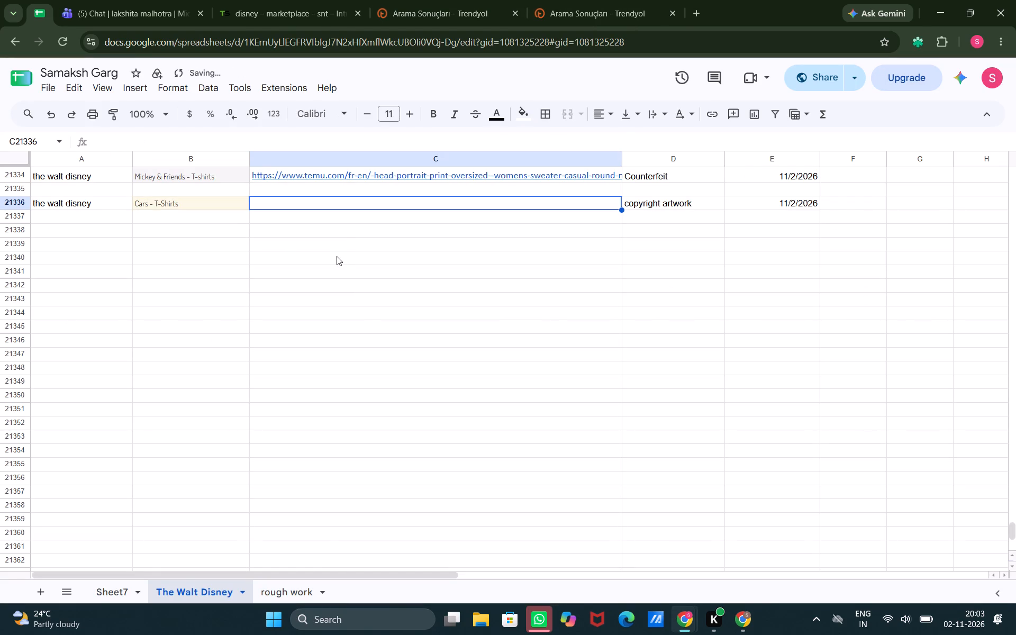
# Copy the link of the first Defacto Cars T-shirt listing, H0552AX26SM, on trendyol.com and return to The Walt Disney sheet.
pyautogui.hotkey('ctrl', 'Tab')
pyautogui.hotkey('ctrl', 'Tab')
pyautogui.hotkey('ctrl', 'Tab')
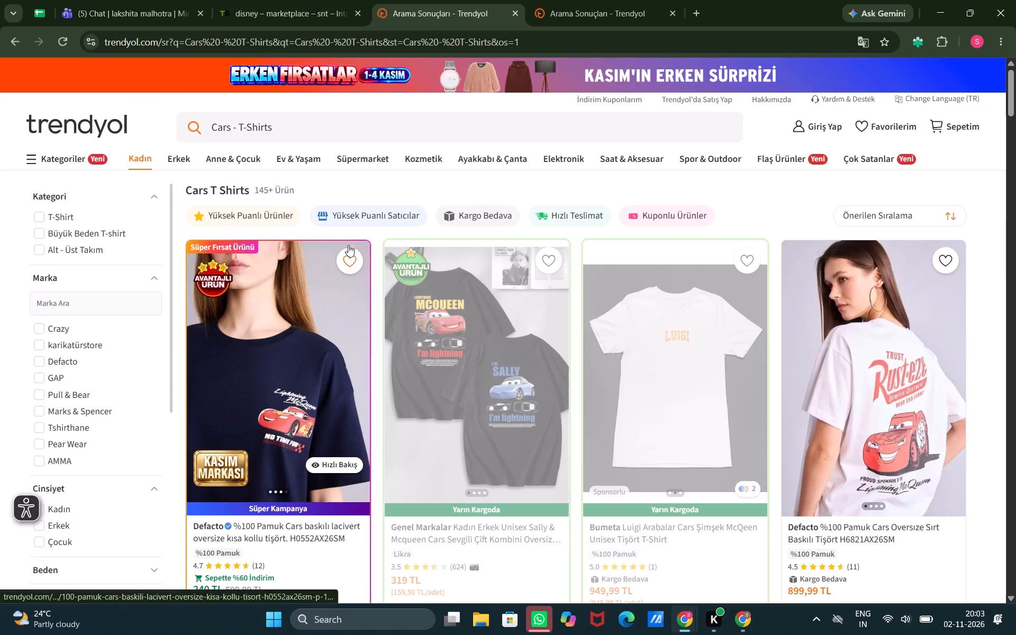
pyautogui.rightClick(322, 525)
pyautogui.click(379, 454)
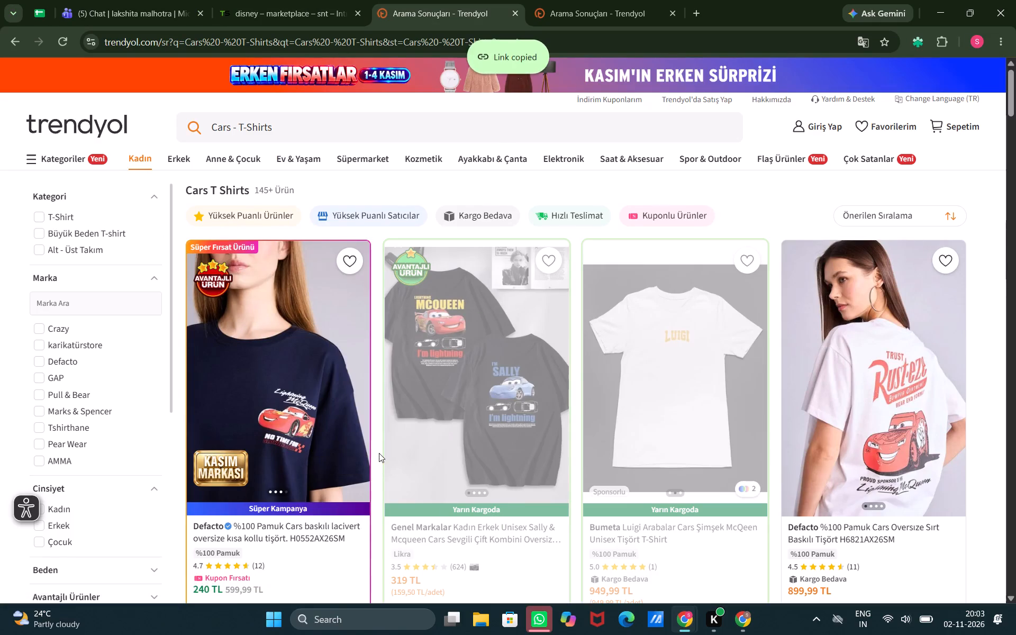
pyautogui.hotkey('ctrl', 'Tab')
pyautogui.hotkey('ctrl', 'Tab')
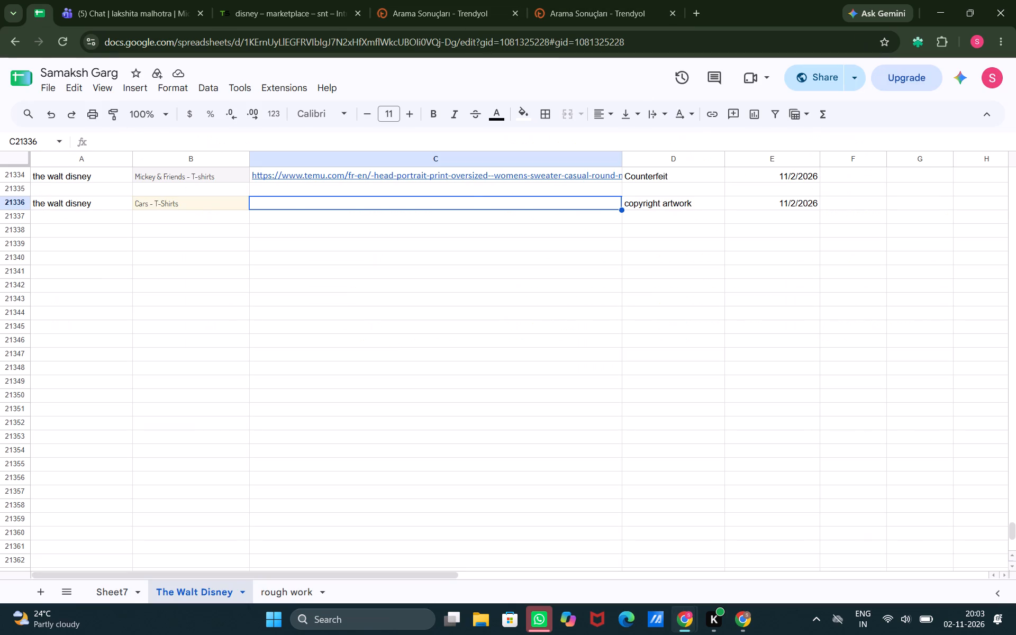
# Close the old trendyol.com results tab for Mickey T shirt and return to The Walt Disney sheet.
pyautogui.click(604, 4)
pyautogui.click(672, 10)
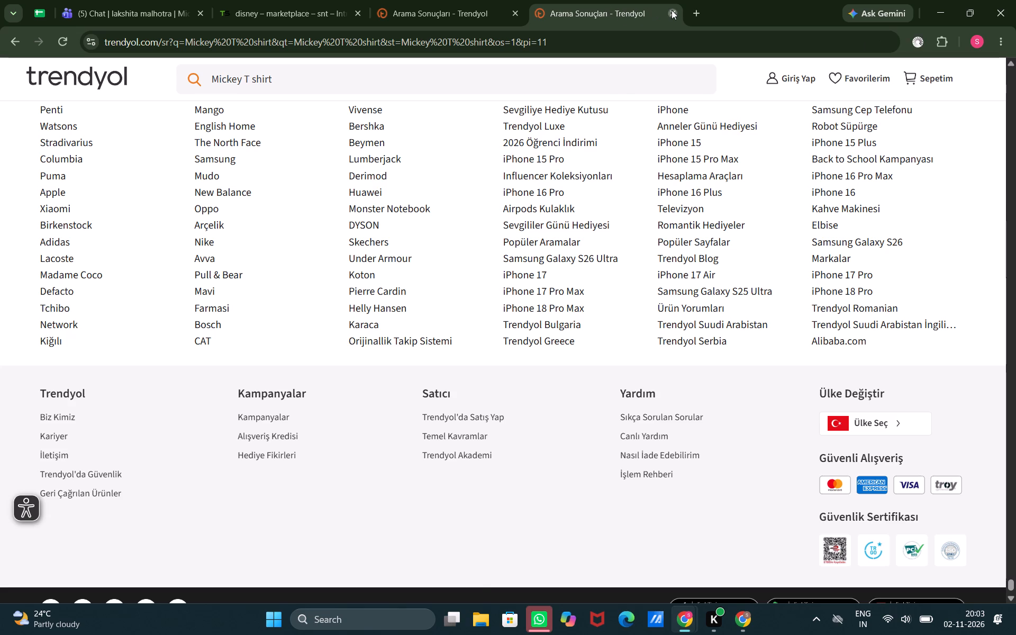
pyautogui.hotkey('ctrl', 'Tab')
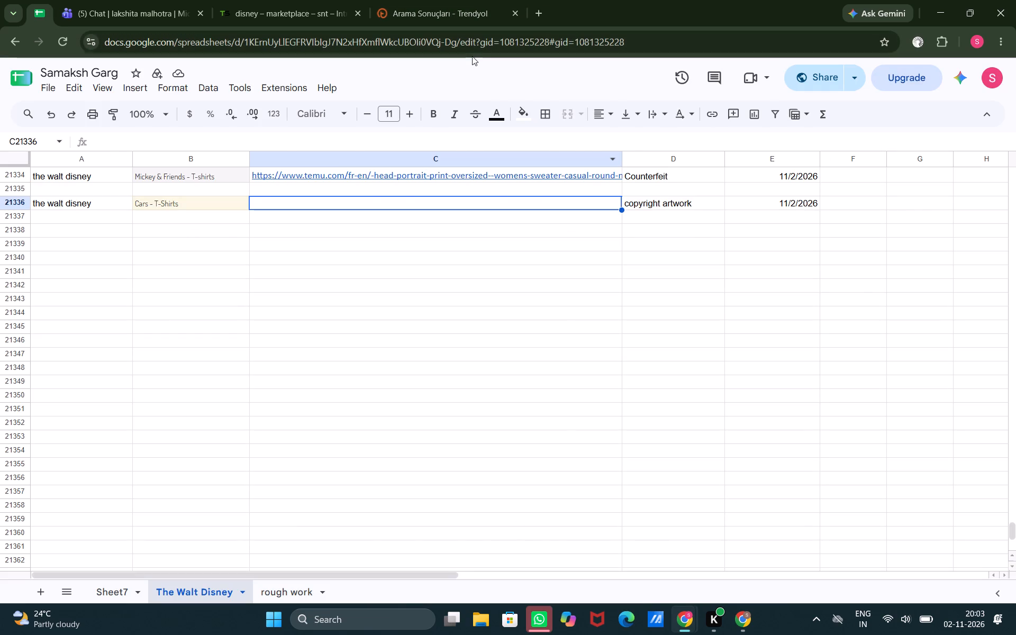
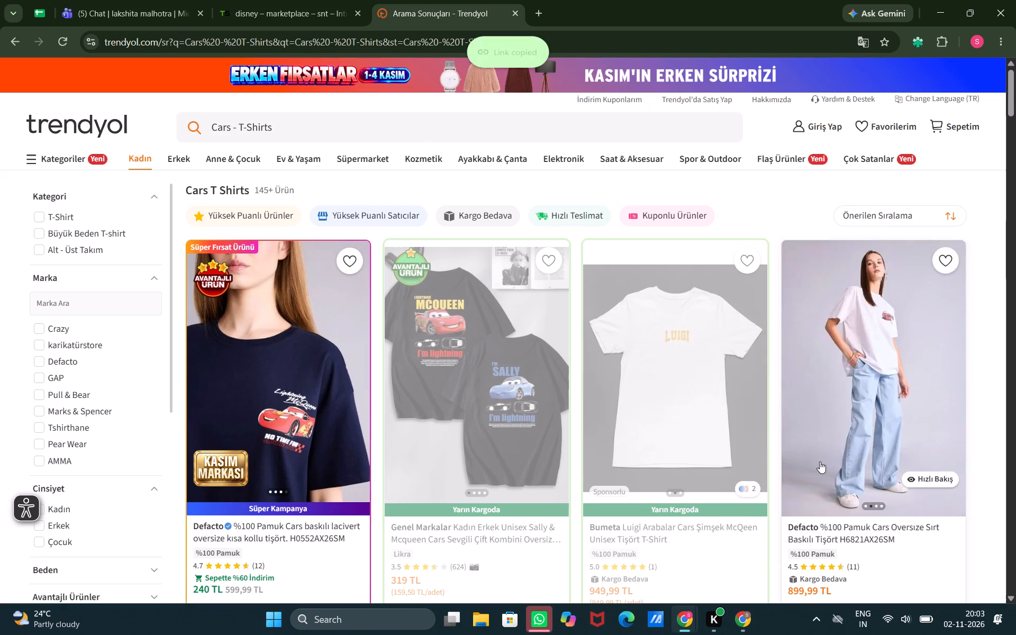
# Paste the copied link of the Defacto Cars T-shirt listing H6821AX26SM into cell C21337 of The Walt Disney sheet.
pyautogui.hotkey('ctrl', 'Tab')
pyautogui.hotkey('ctrl', 'v')
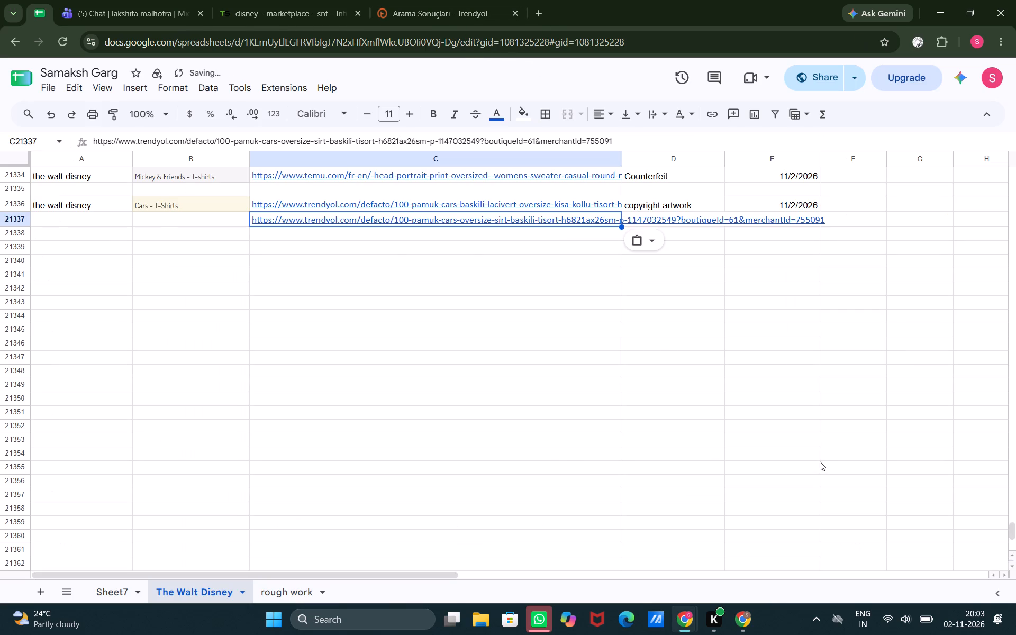
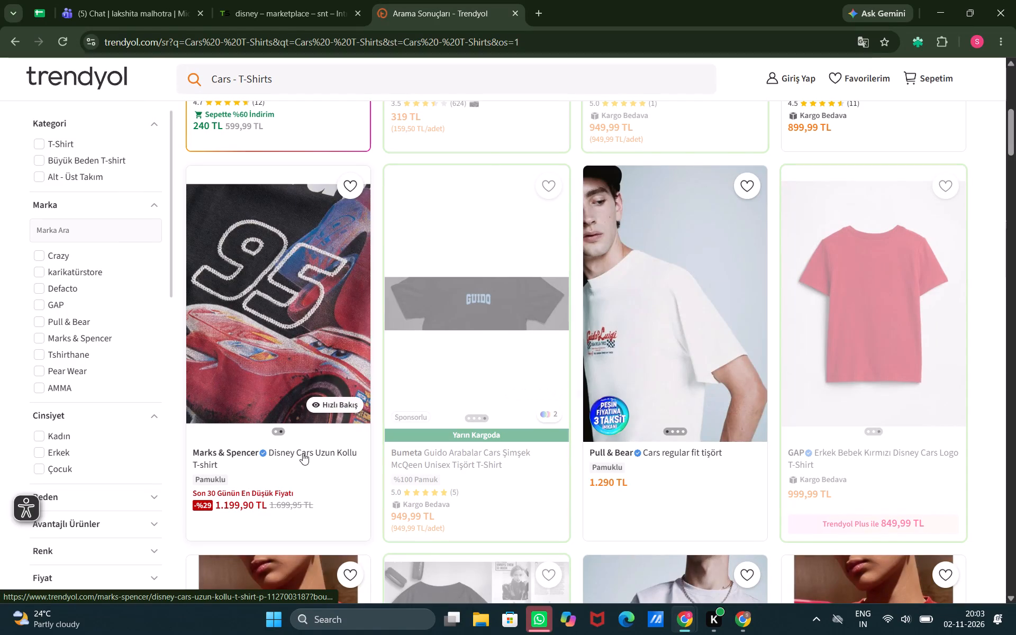
# Copy the link of the Marks & Spencer Disney Cars Uzun Kollu T-shirt listing and switch to The Walt Disney sheet.
pyautogui.rightClick(303, 453)
pyautogui.click(344, 375)
pyautogui.hotkey('ctrl', 'Tab')
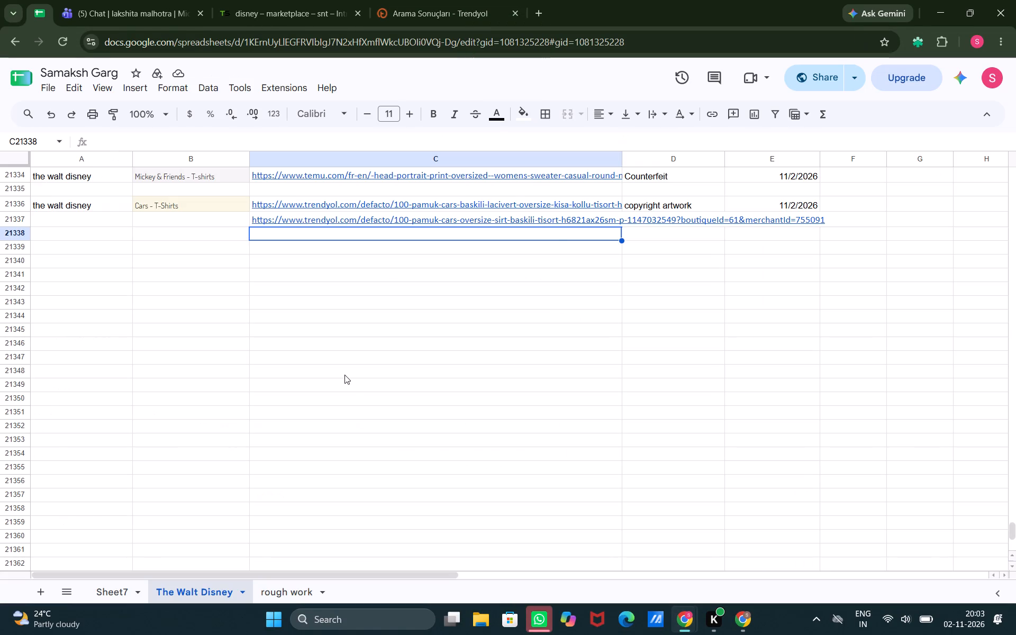
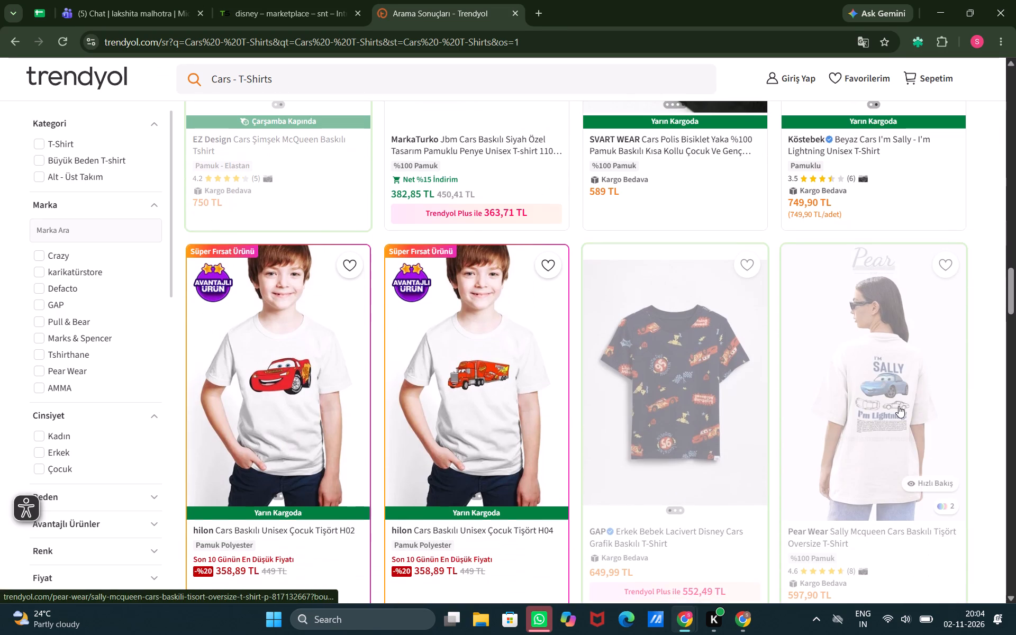
# Look through more of the Trendyol results for Cars - T-Shirts to find listings still to be reviewed.
pyautogui.scroll(-2, 393, 477)
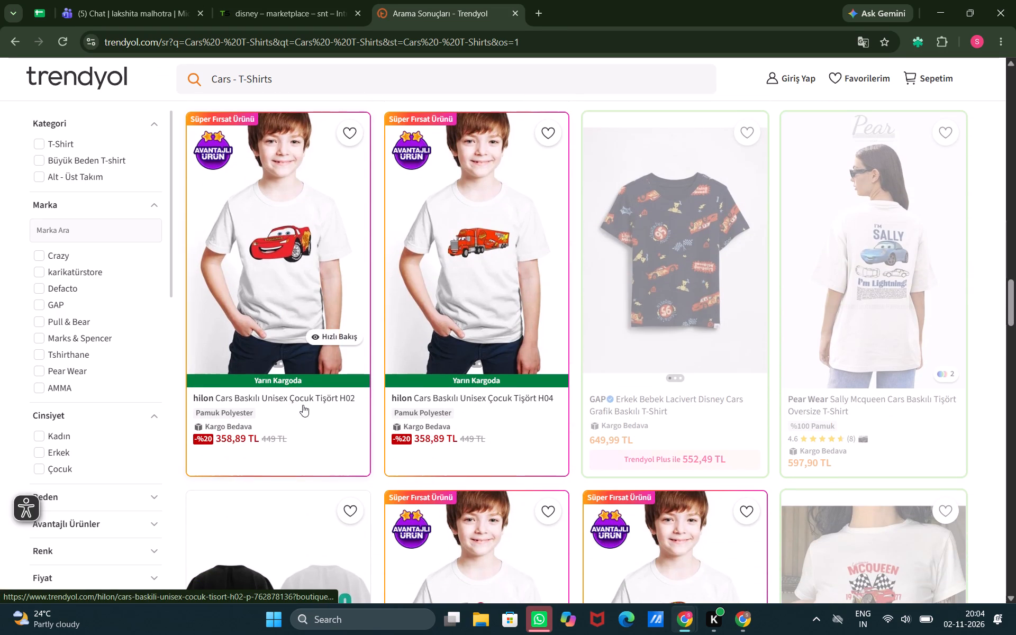
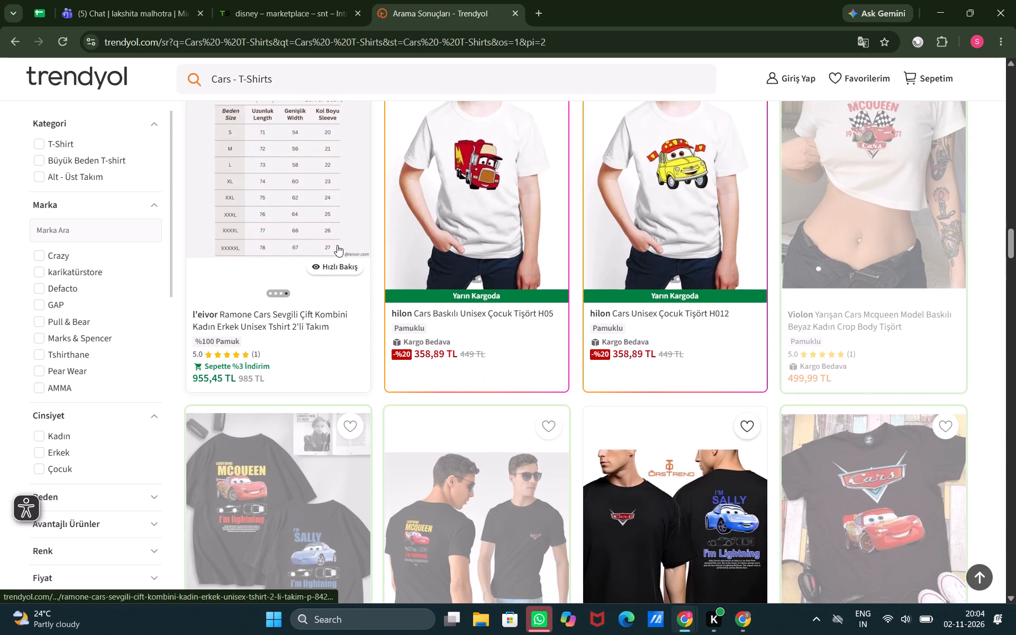
# Log the link of the kidstalya GriErkek Çocuk Tshirt - Cars listing in cell C21342 of The Walt Disney sheet.
pyautogui.scroll(-2, 842, 275)
pyautogui.scroll(-5, 676, 360)
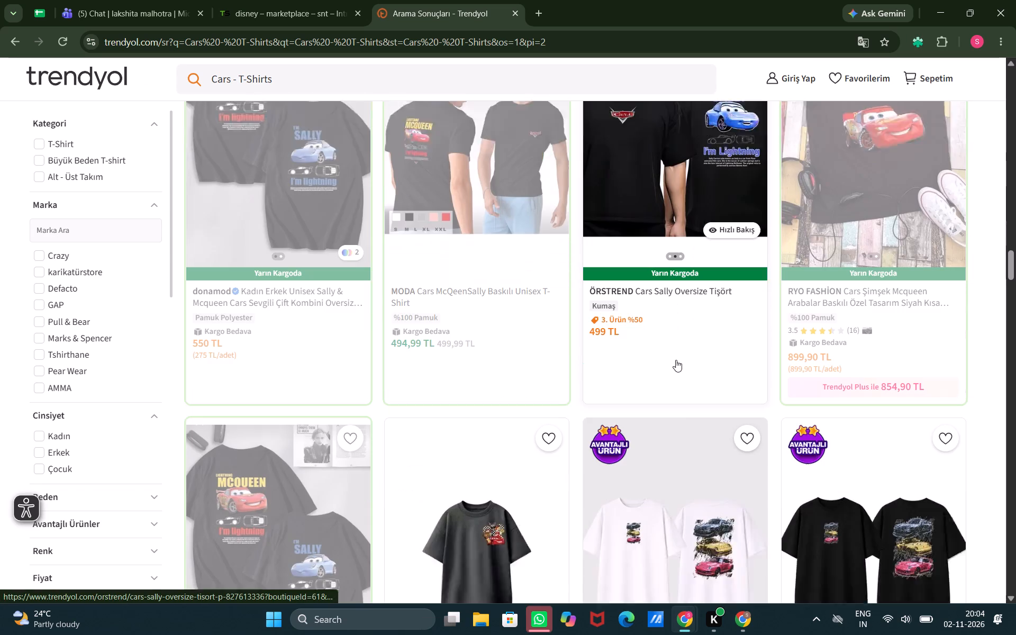
pyautogui.scroll(-2, 677, 360)
pyautogui.rightClick(482, 513)
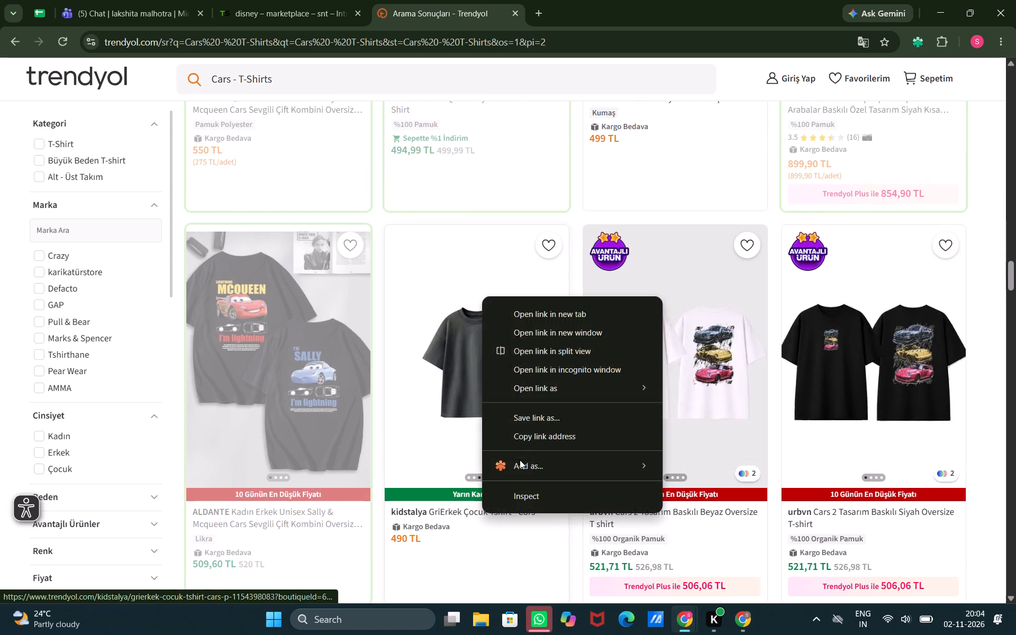
pyautogui.click(521, 439)
pyautogui.hotkey('ctrl', 'Tab')
pyautogui.hotkey('ctrl', 'v')
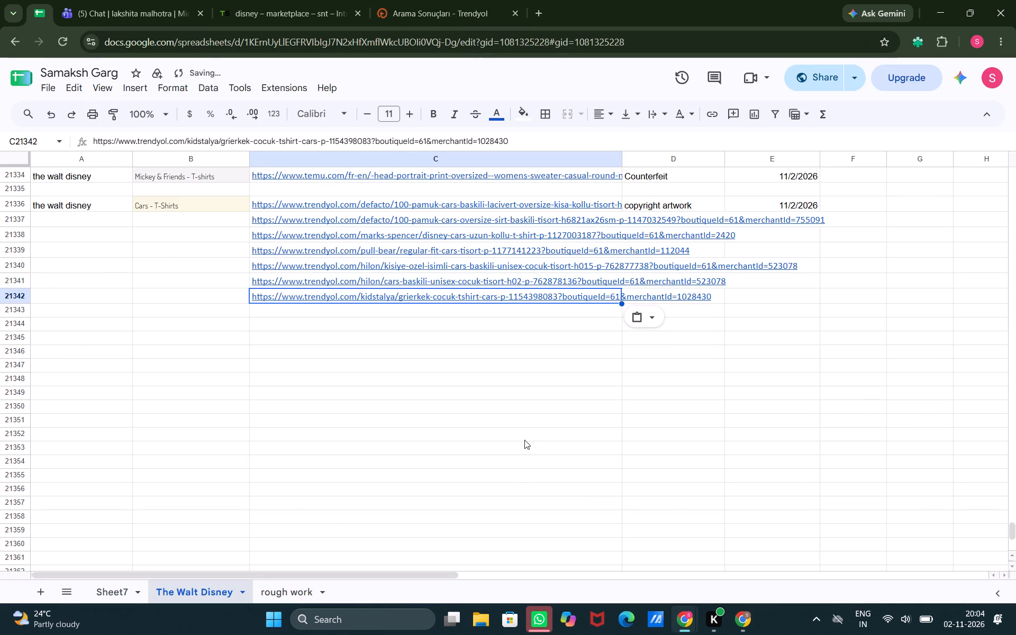
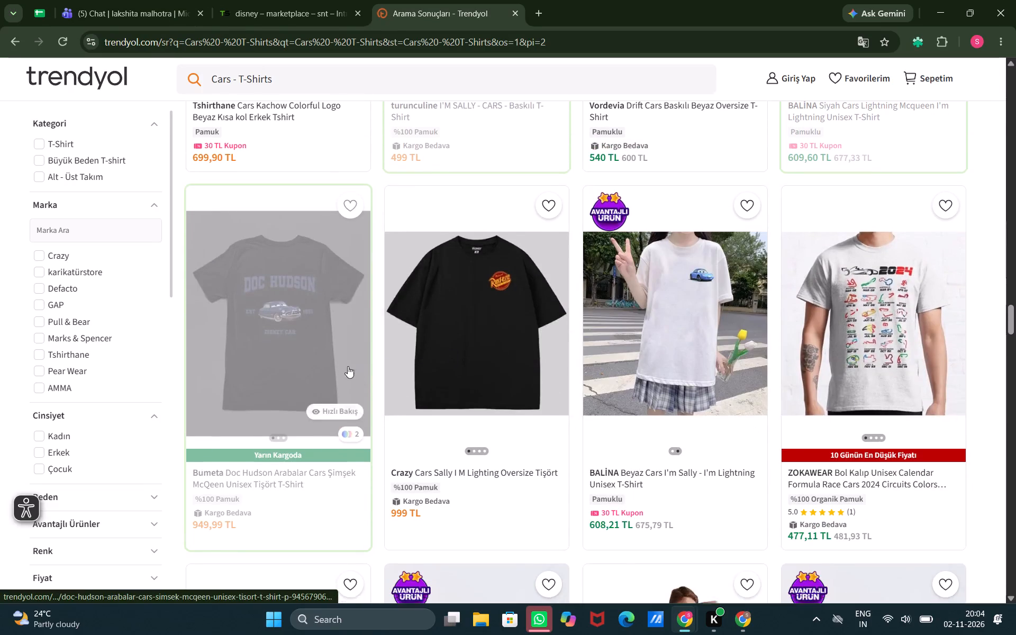
# Find the EZG Business Arabalar Cars Tişört listing on Trendyol and log its link in cell C21343 of The Walt Disney sheet.
pyautogui.scroll(-5, 846, 349)
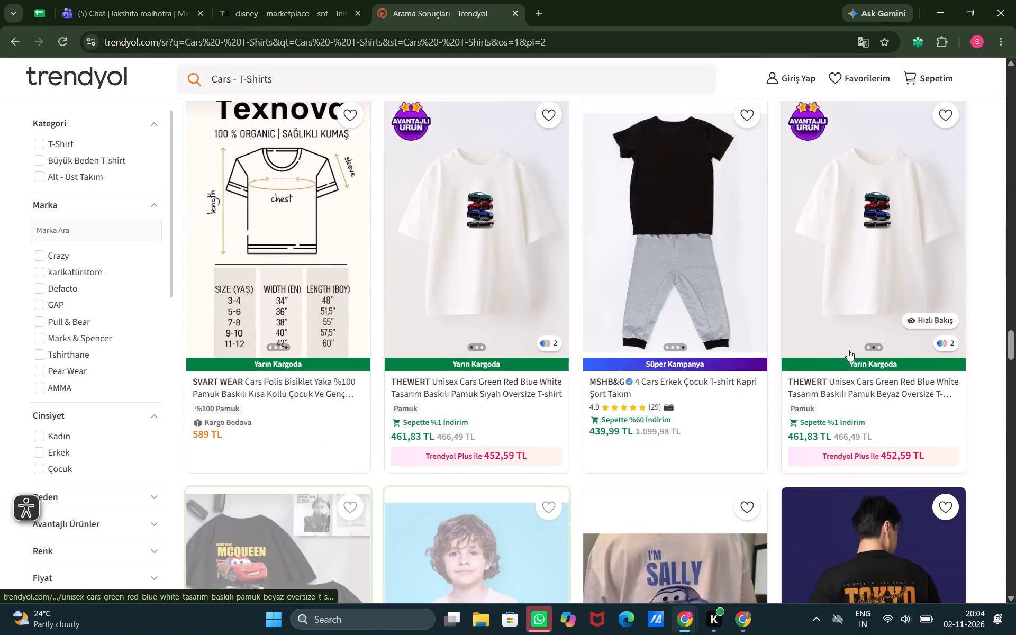
pyautogui.scroll(-2, 848, 350)
pyautogui.scroll(-5, 283, 291)
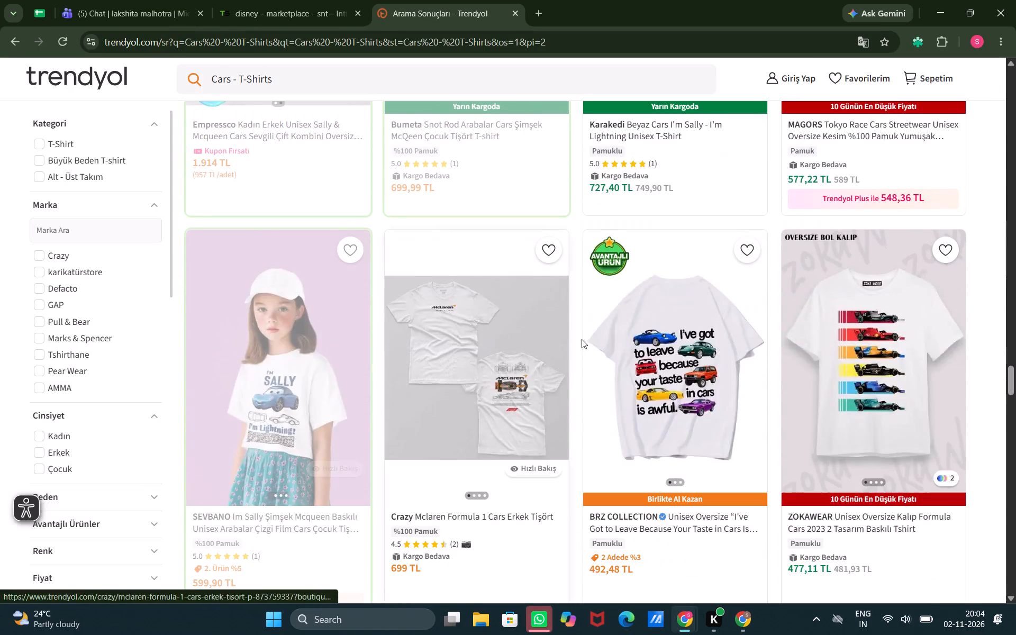
pyautogui.scroll(-8, 834, 355)
pyautogui.scroll(-6, 367, 277)
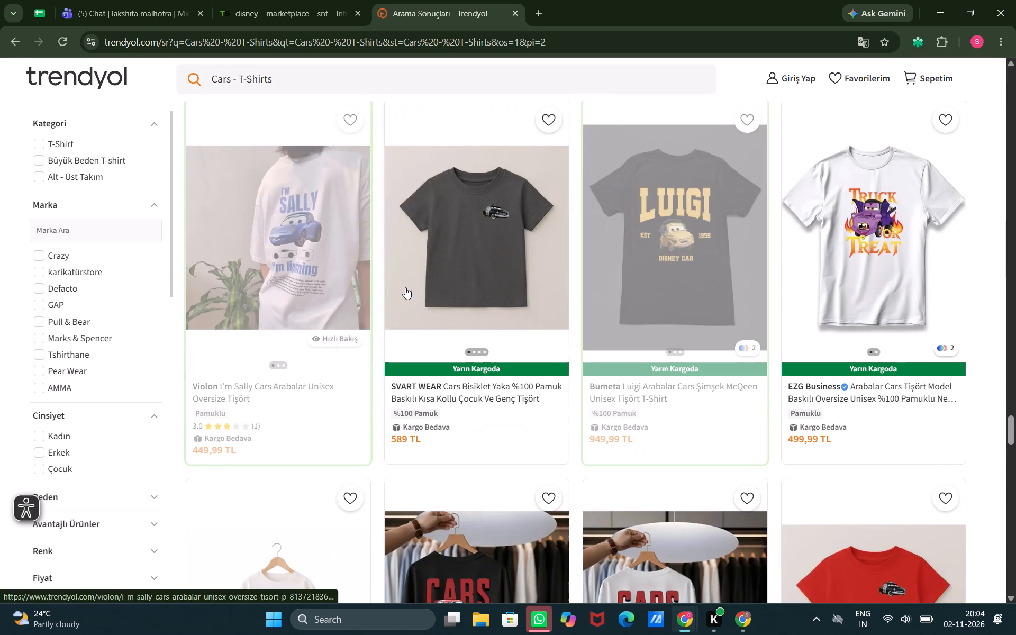
pyautogui.scroll(-3, 879, 260)
pyautogui.scroll(3, 879, 260)
pyautogui.scroll(-1, 884, 280)
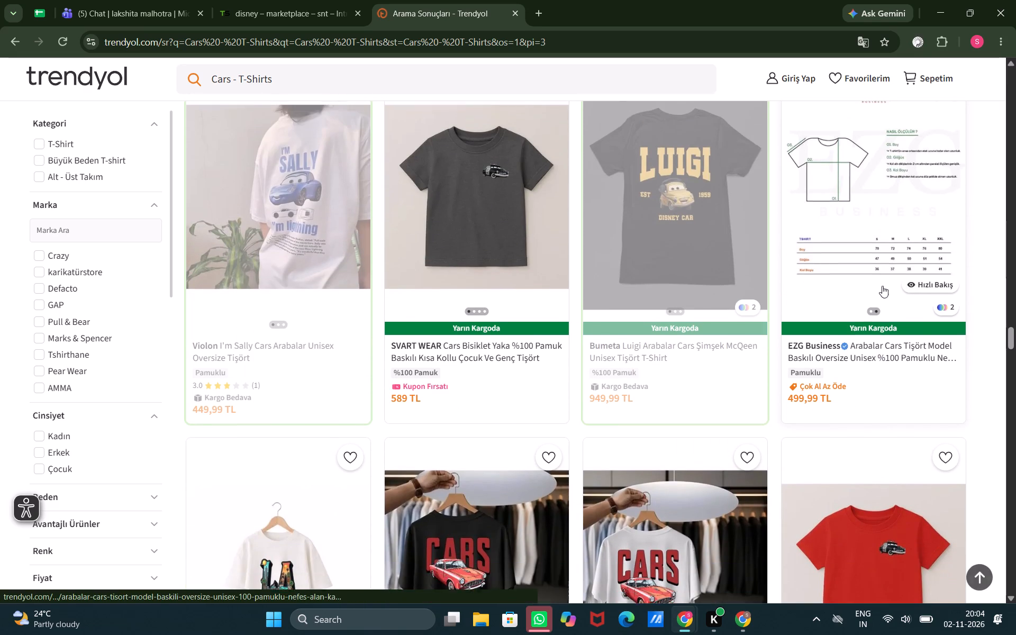
pyautogui.rightClick(883, 331)
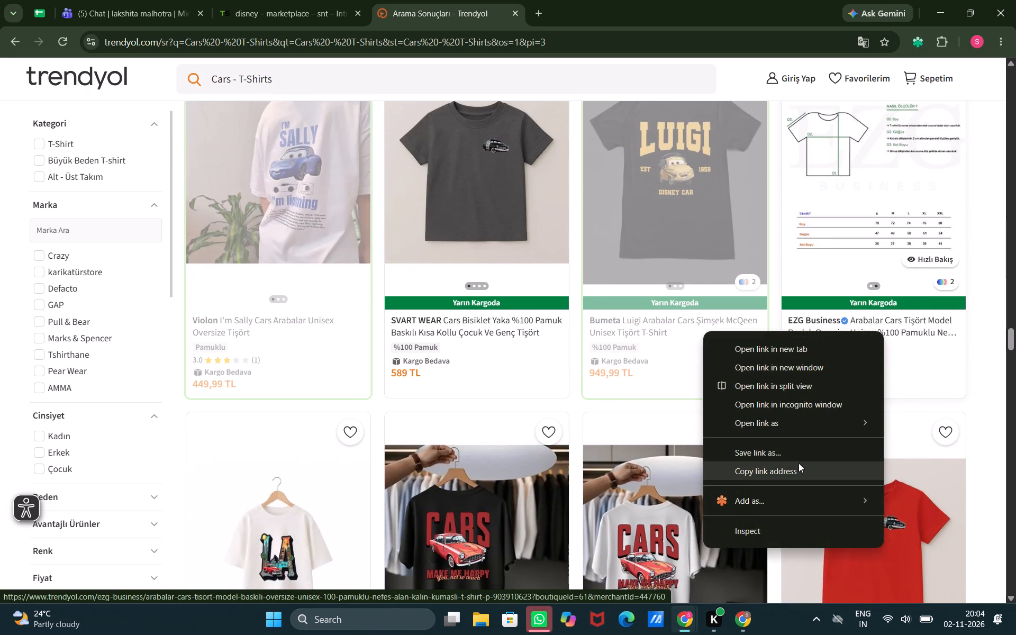
pyautogui.click(798, 463)
pyautogui.hotkey('ctrl', 'Tab')
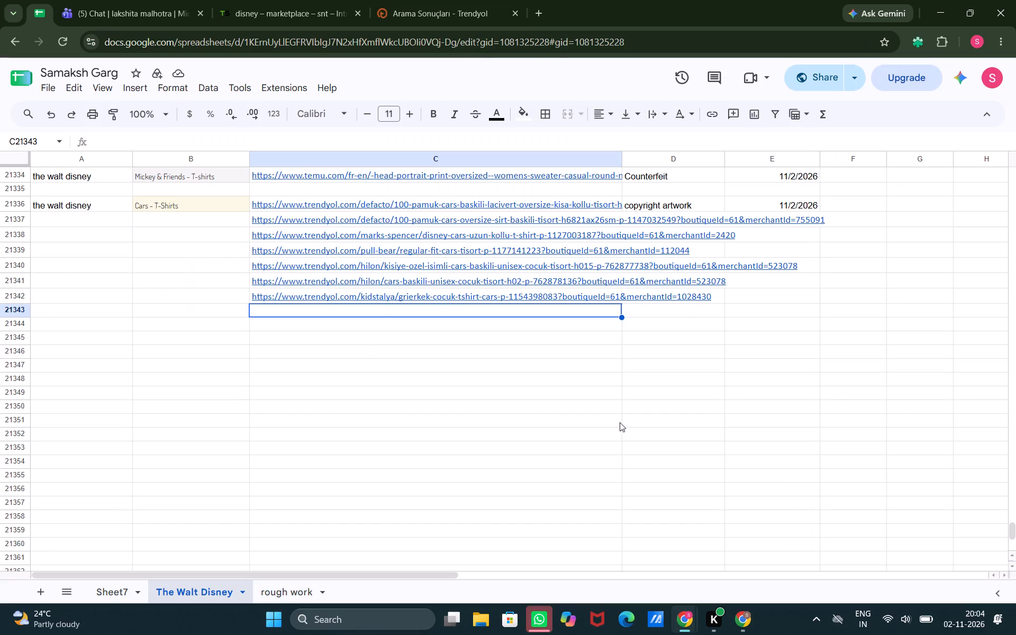
pyautogui.hotkey('ctrl', 'v')
pyautogui.press('Return')
pyautogui.press('Return')
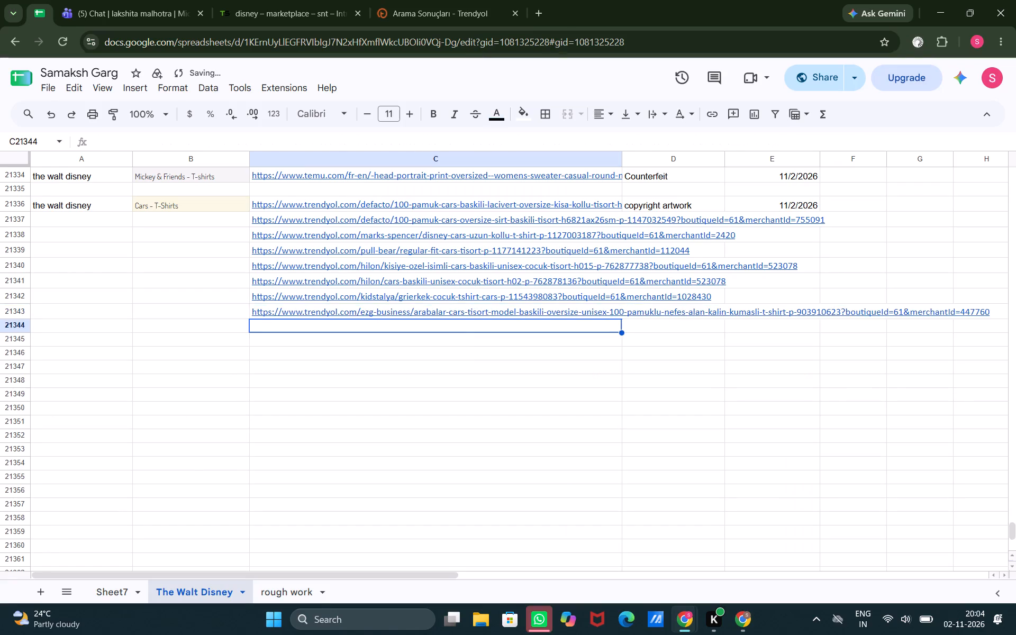
# Return to the Trendyol results for Cars - T-Shirts and examine the further listings for unlogged Disney Cars artwork.
pyautogui.hotkey('ctrl', 'Tab')
pyautogui.hotkey('ctrl', 'Tab')
pyautogui.hotkey('ctrl', 'Tab')
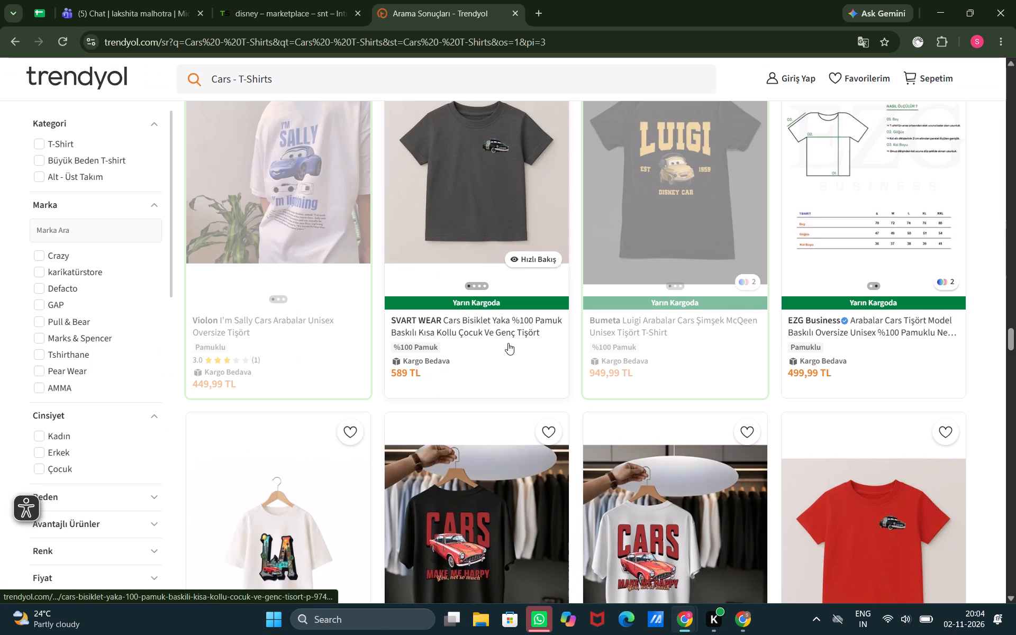
pyautogui.scroll(-3, 498, 331)
pyautogui.scroll(-4, 381, 338)
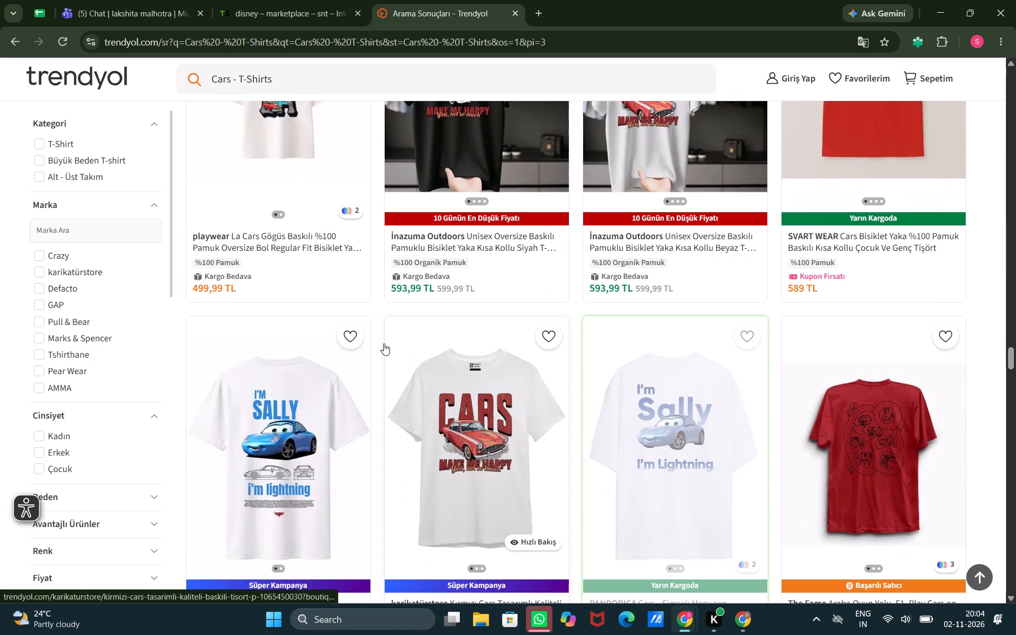
pyautogui.scroll(-8, 337, 346)
pyautogui.scroll(-4, 856, 281)
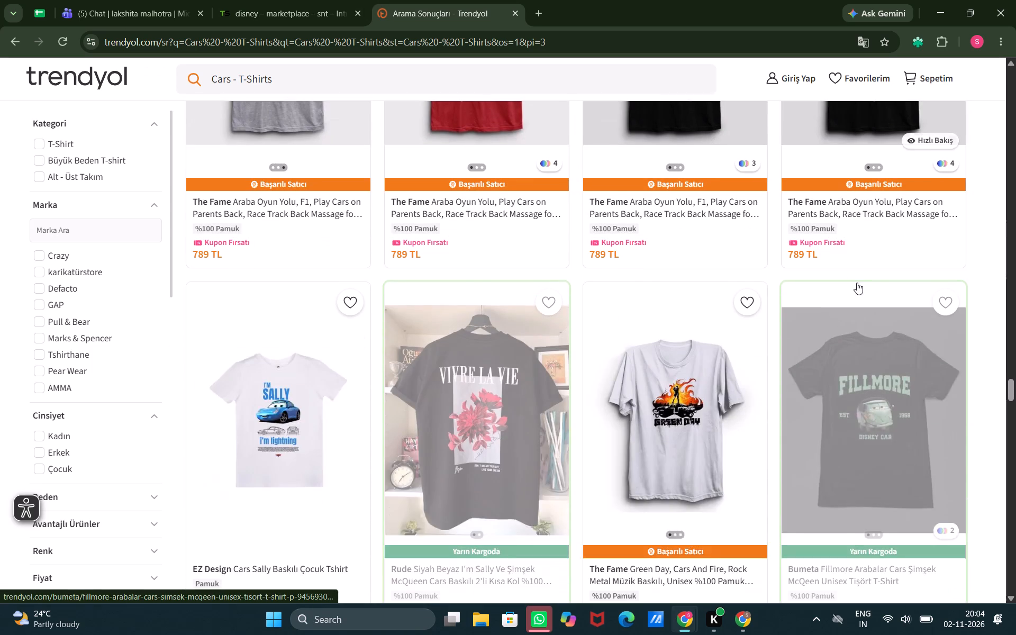
pyautogui.scroll(-4, 817, 302)
pyautogui.scroll(-4, 516, 308)
pyautogui.scroll(-3, 448, 319)
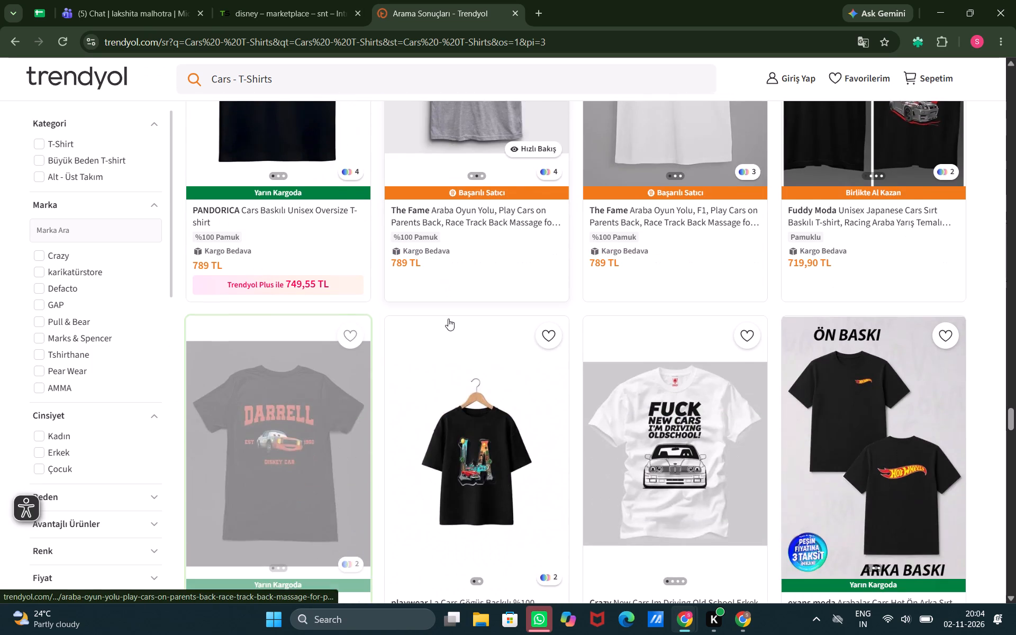
pyautogui.scroll(-3, 448, 319)
pyautogui.scroll(-4, 550, 316)
pyautogui.scroll(6, 500, 327)
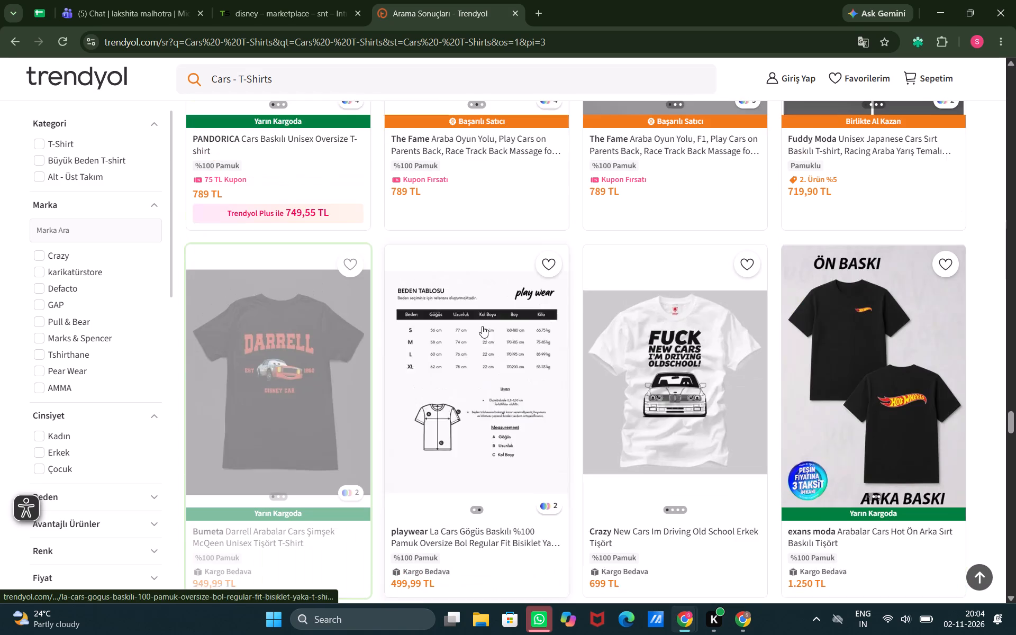
# Extend the Trendyol search to "Cars - T-Shirts Lighting Mcqueen".
pyautogui.click(344, 80)
pyautogui.press('space')
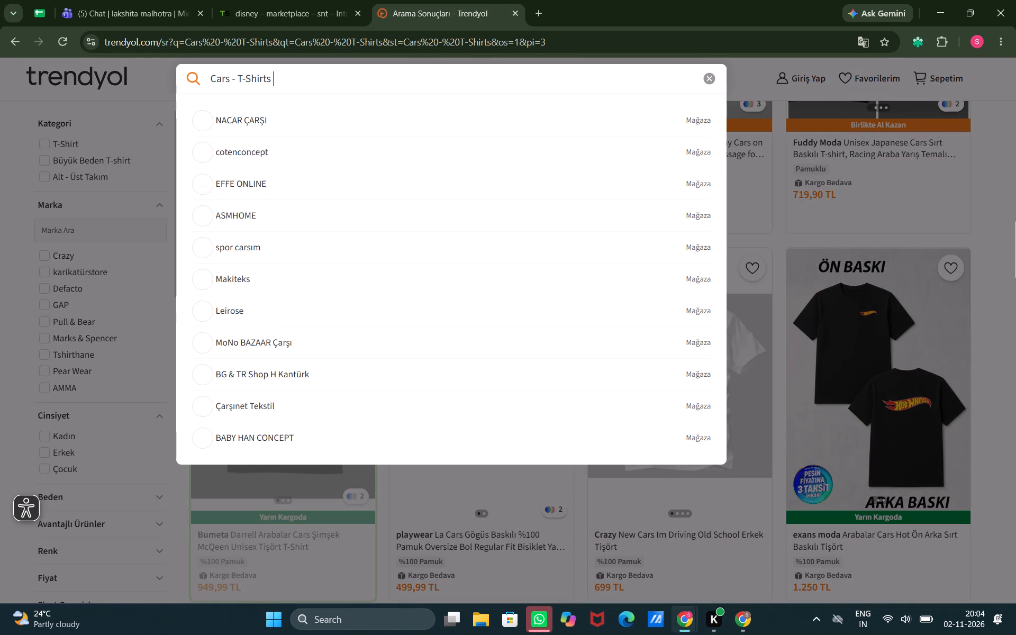
pyautogui.write('Li')
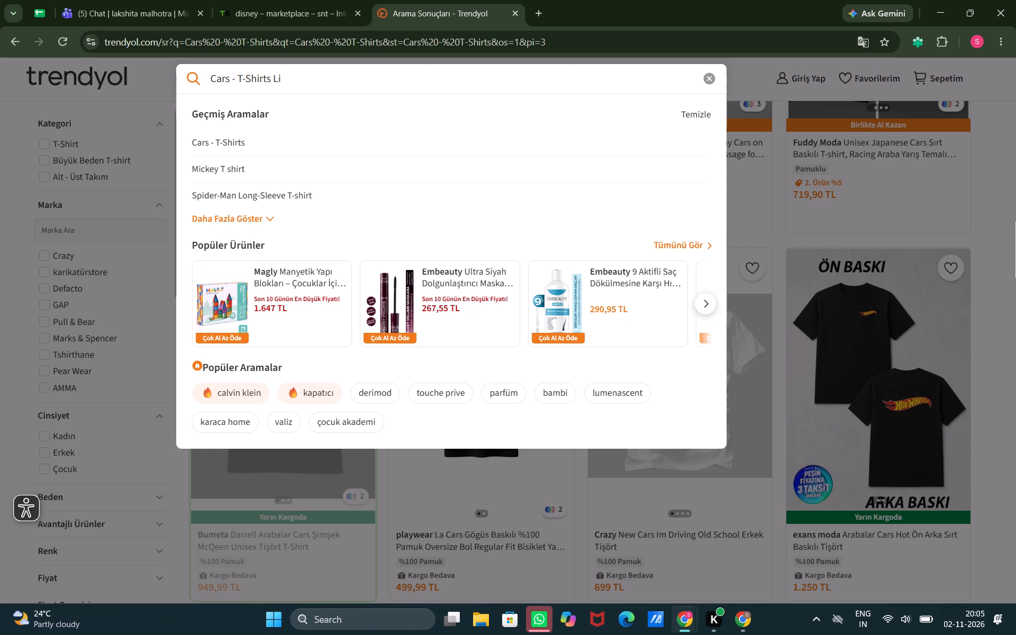
pyautogui.write('ght')
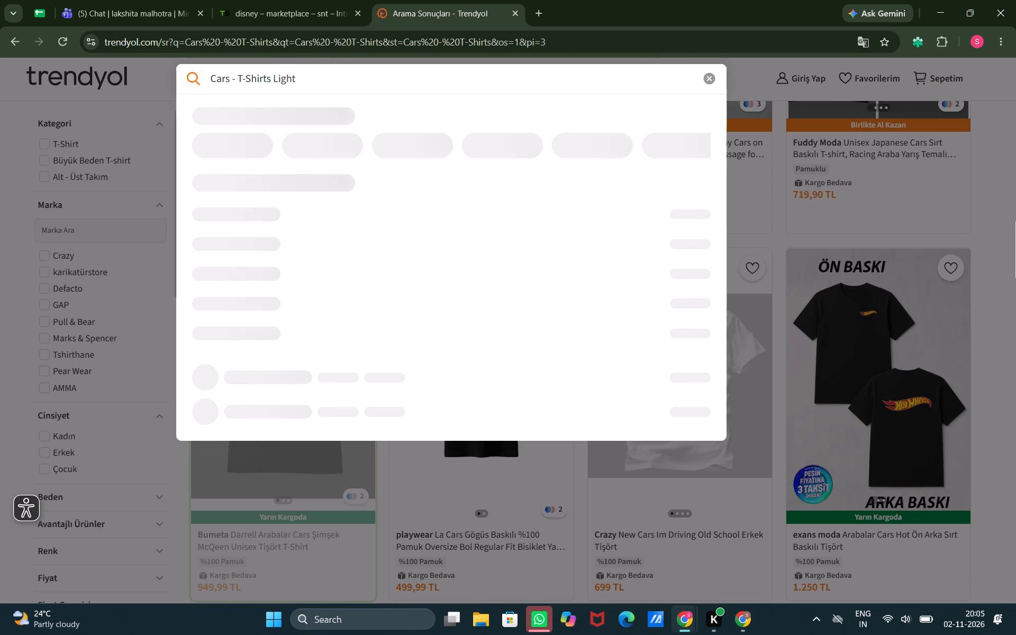
pyautogui.write('ing')
pyautogui.press('space')
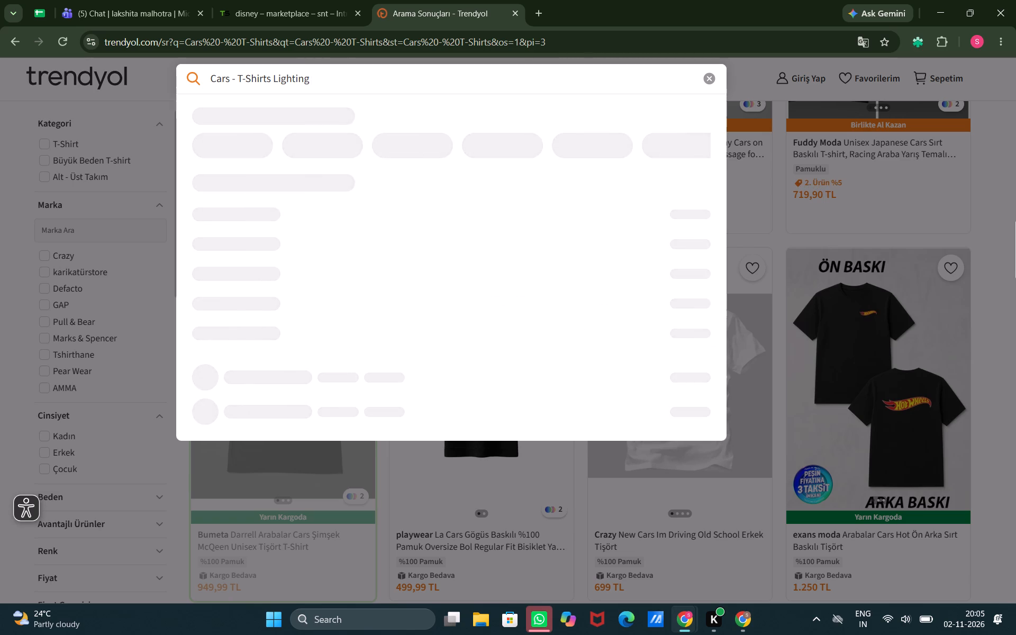
pyautogui.press('m')
pyautogui.press('BackSpace')
pyautogui.write('Mc')
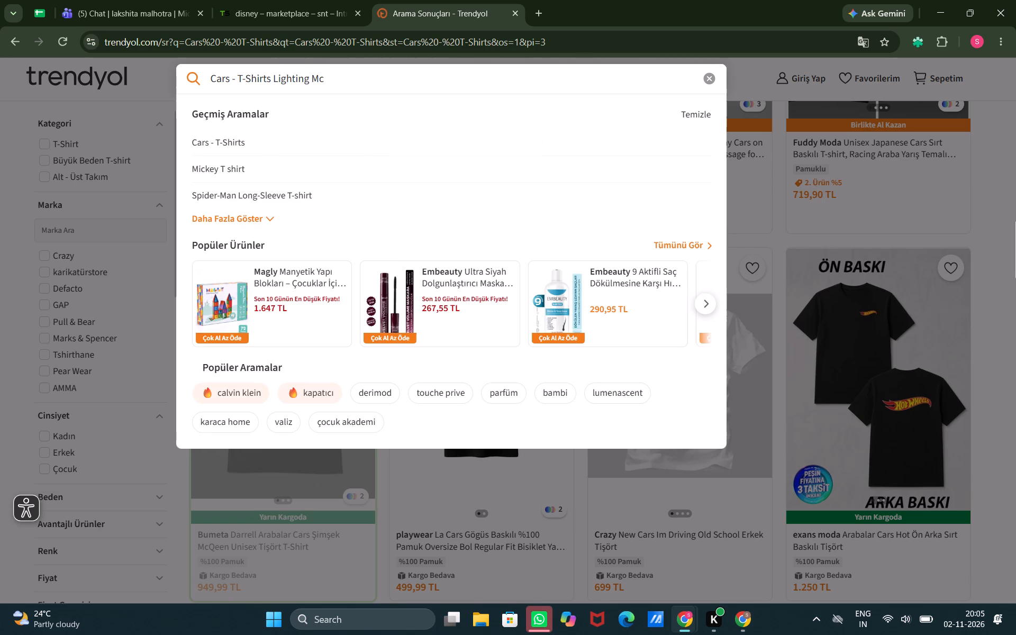
pyautogui.write('queen')
pyautogui.press('Return')
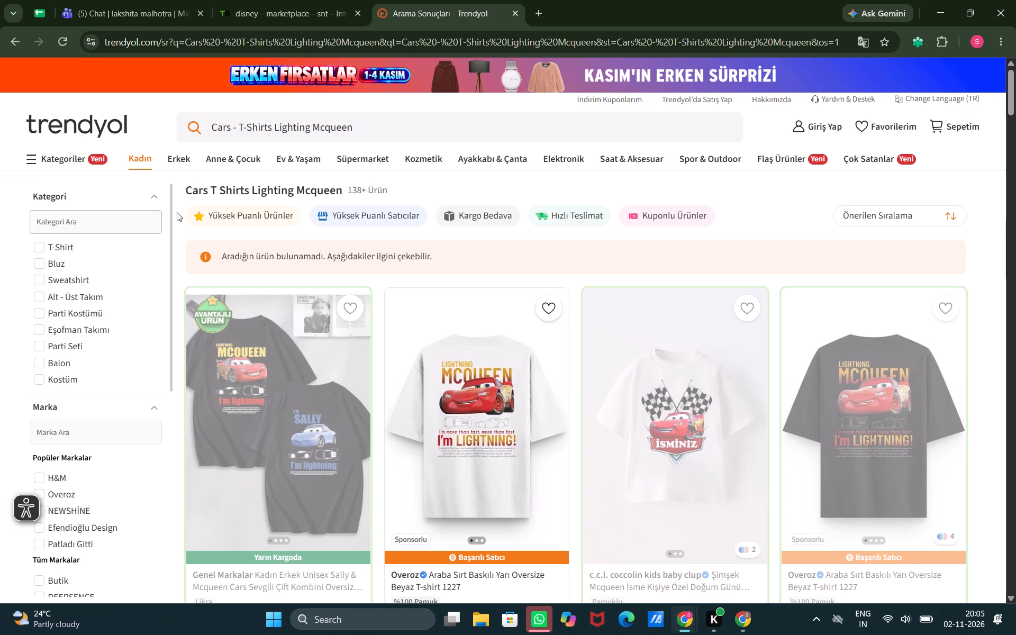
# Log the link of the white Overoz Araba Sırt Baskılı Yarı Oversize T-shirt 1227 listing in cell C21344 of The Walt Disney sheet.
pyautogui.scroll(-5, 422, 270)
pyautogui.rightClick(445, 252)
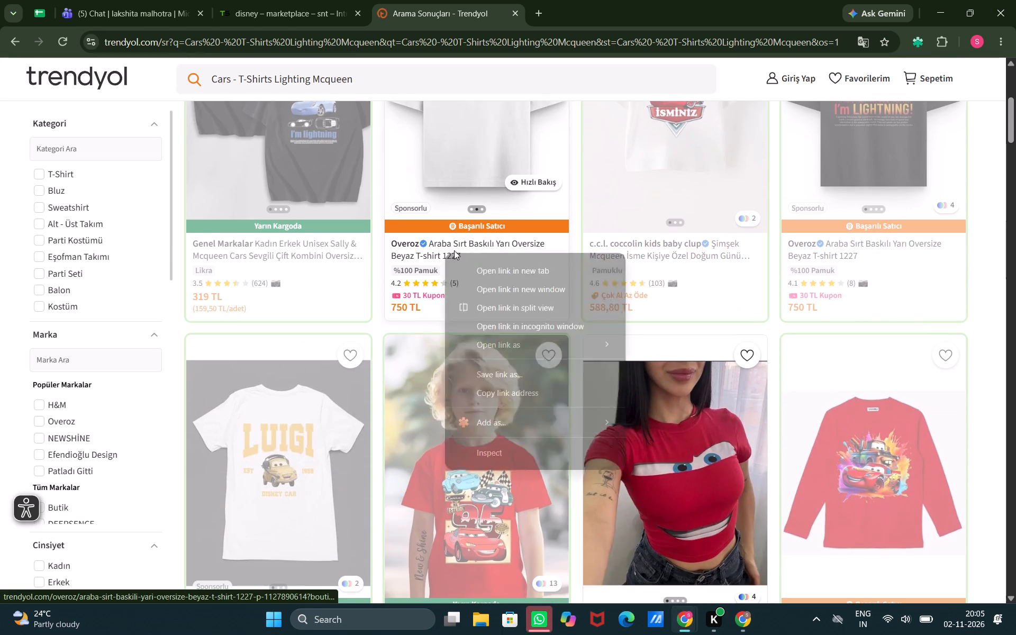
pyautogui.click(533, 388)
pyautogui.hotkey('ctrl', '`')
pyautogui.hotkey('ctrl', 'Tab')
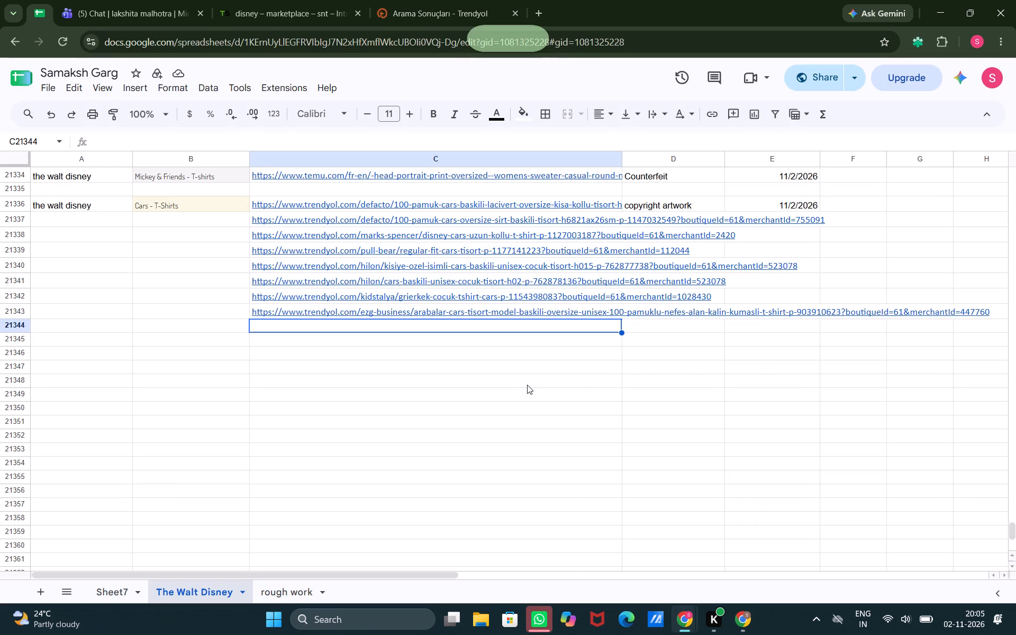
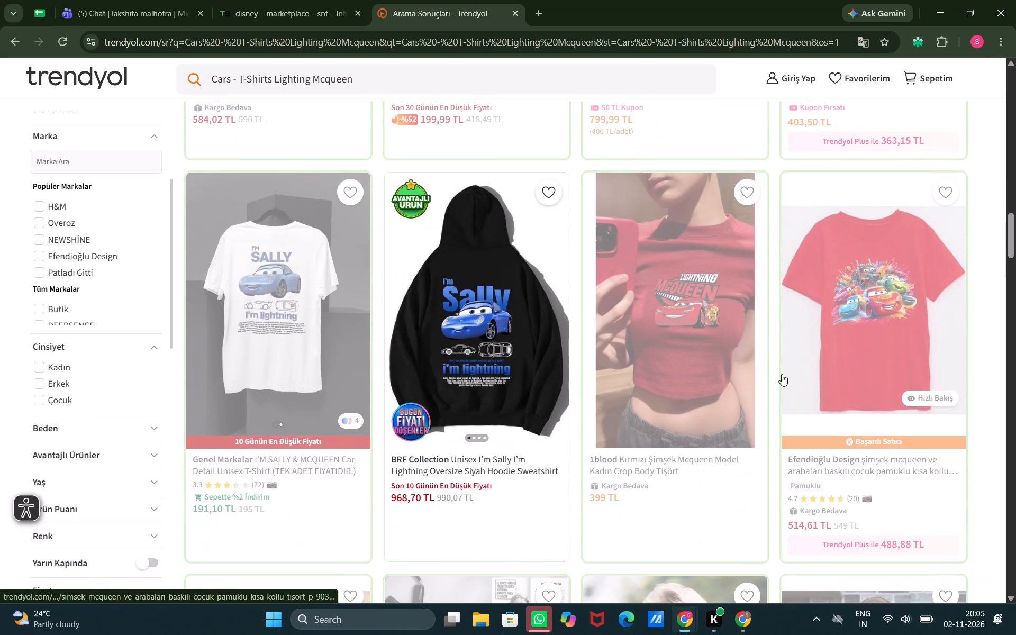
# Examine the remaining Trendyol results for "Cars - T-Shirts Lighting Mcqueen" through the end of the list for unlogged Disney Cars T-shirt listings.
pyautogui.scroll(-4, 343, 358)
pyautogui.scroll(-2, 291, 380)
pyautogui.scroll(-6, 890, 313)
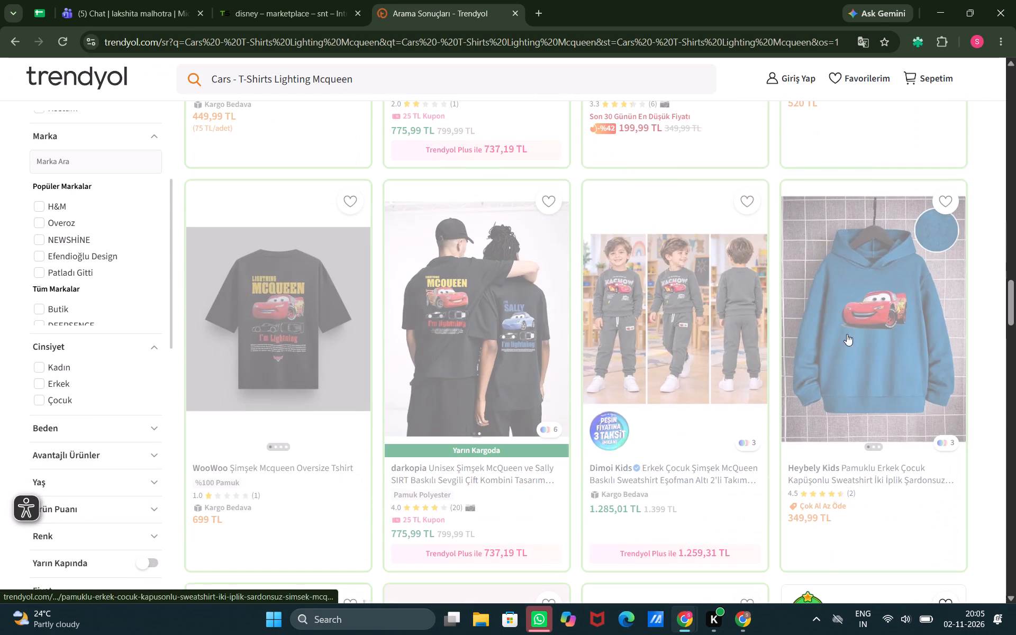
pyautogui.scroll(-5, 409, 355)
pyautogui.scroll(-7, 877, 356)
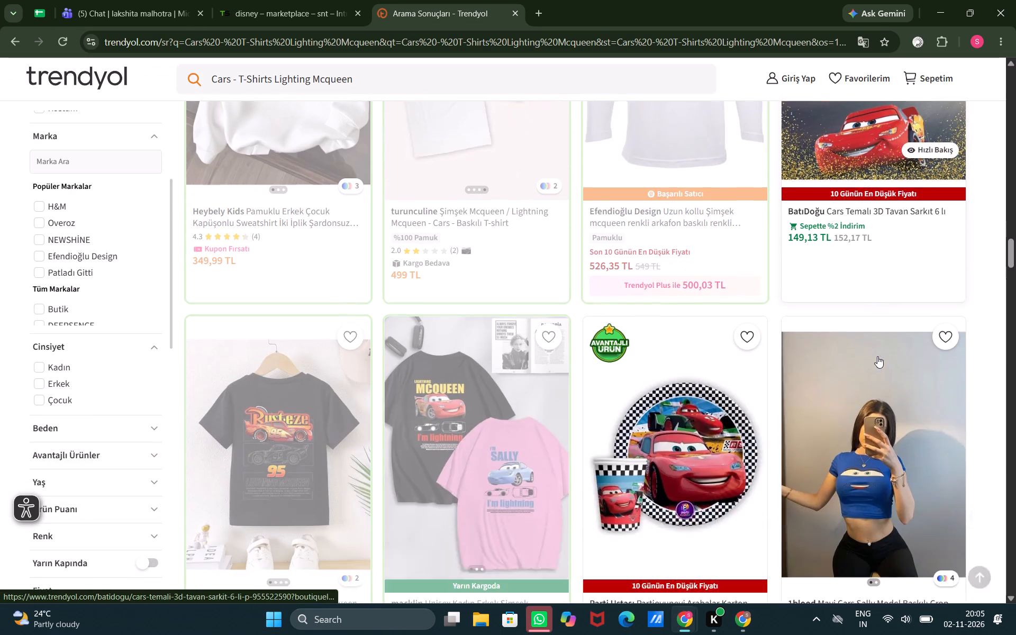
pyautogui.scroll(-5, 344, 358)
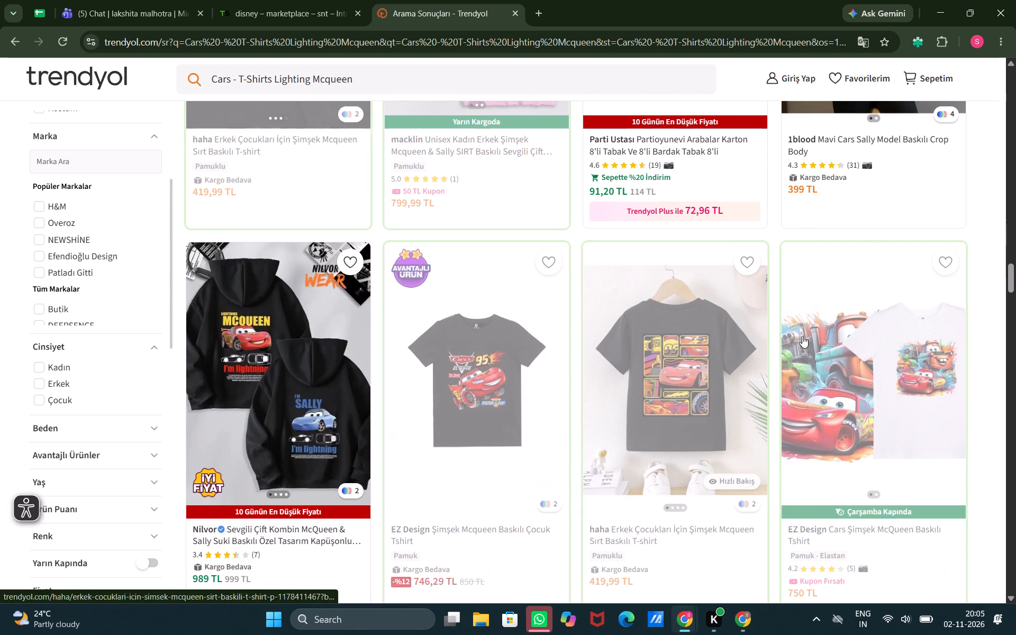
pyautogui.scroll(-6, 861, 331)
pyautogui.scroll(-5, 288, 404)
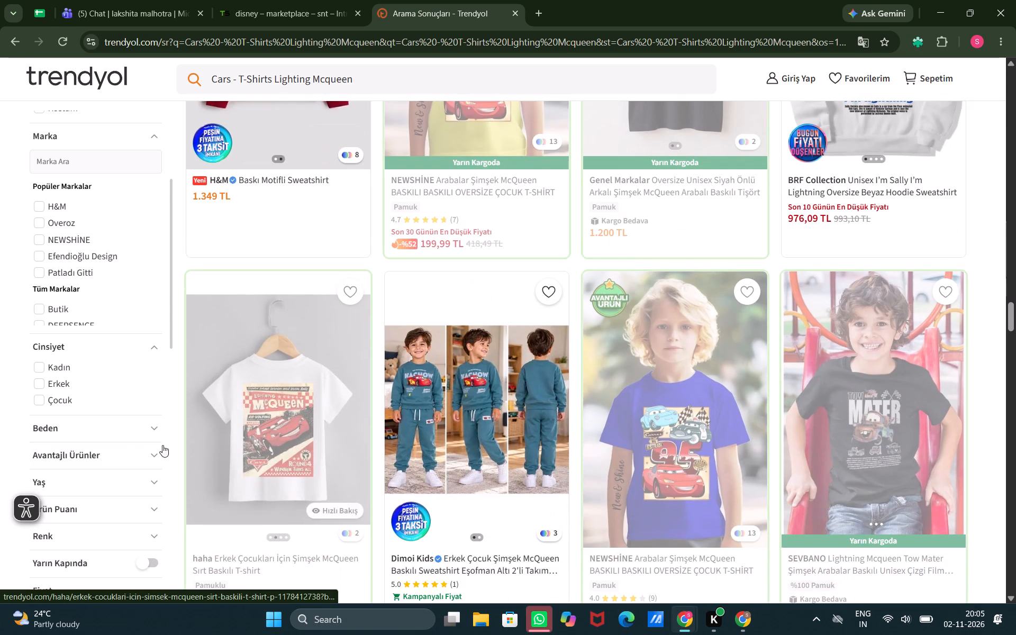
pyautogui.scroll(-7, 846, 210)
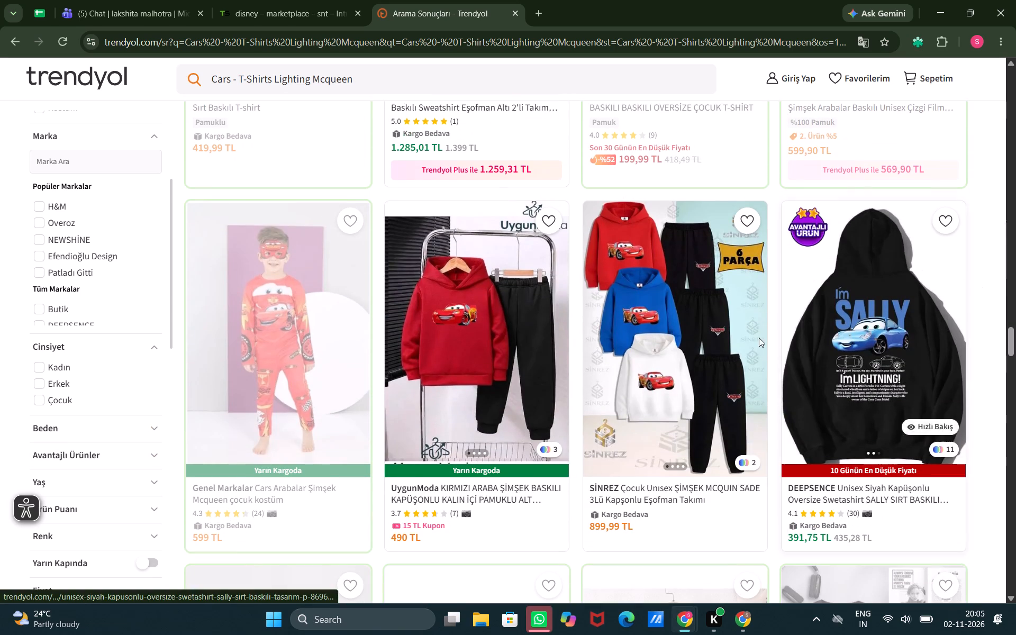
pyautogui.scroll(-10, 561, 351)
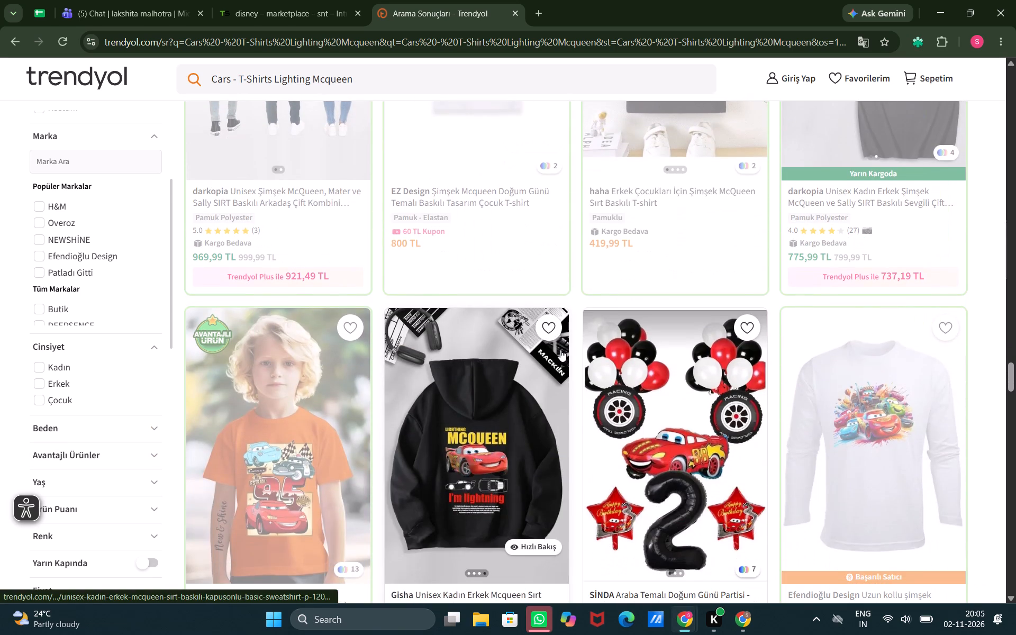
pyautogui.scroll(-5, 560, 350)
pyautogui.scroll(2, 560, 350)
pyautogui.scroll(-5, 560, 350)
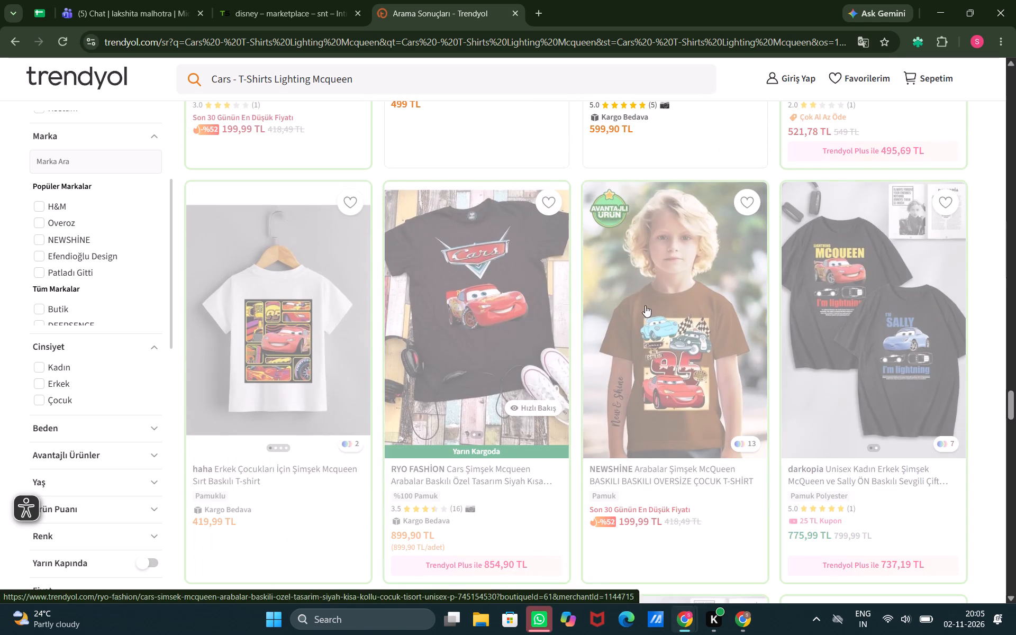
pyautogui.scroll(-18, 653, 305)
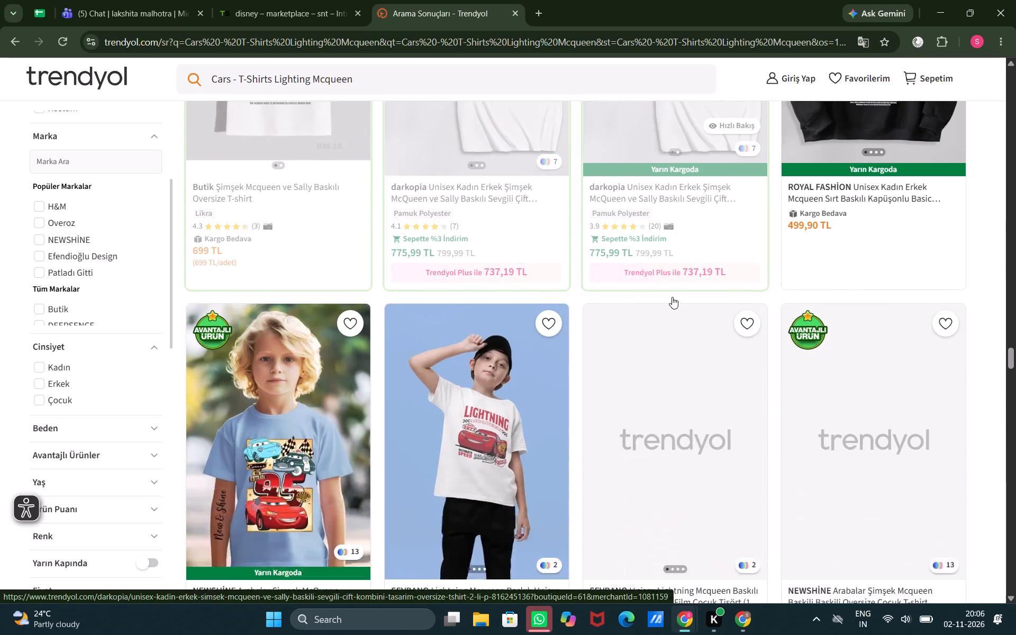
pyautogui.scroll(-5, 872, 364)
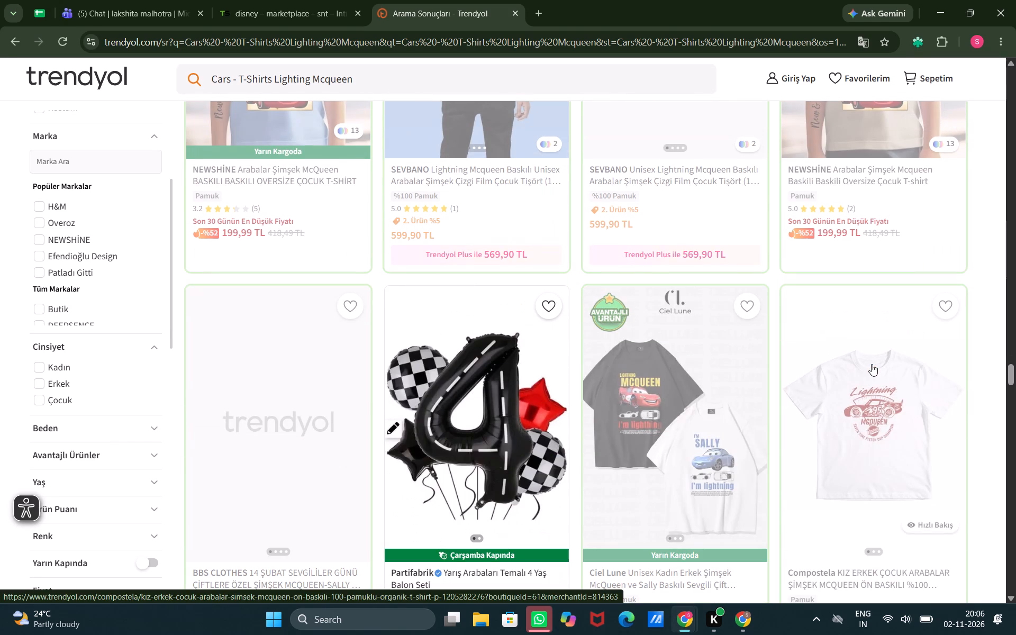
pyautogui.scroll(5, 575, 370)
pyautogui.scroll(-8, 575, 370)
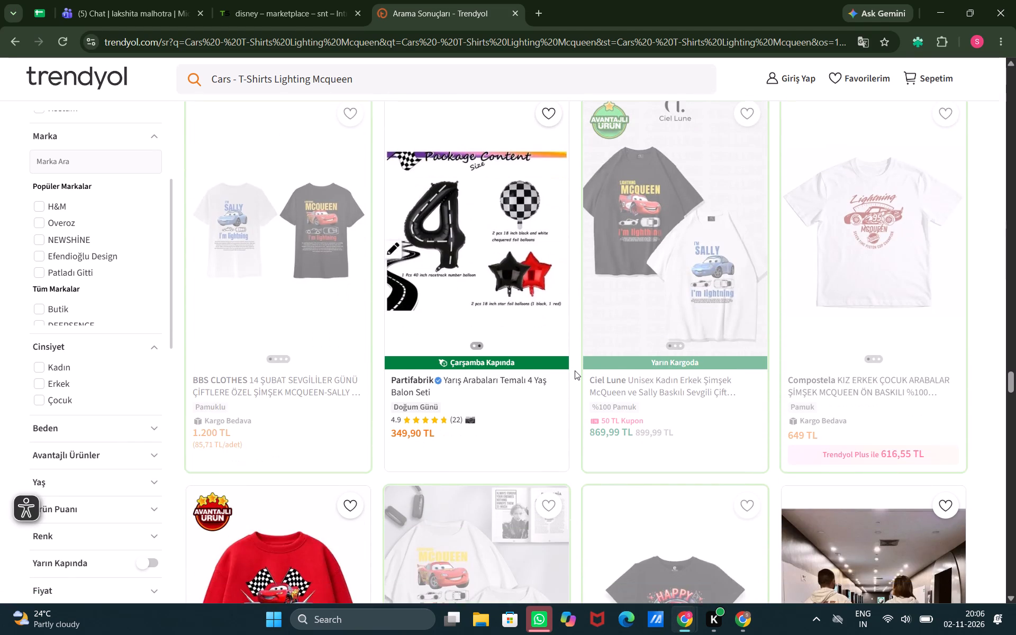
pyautogui.scroll(-6, 579, 370)
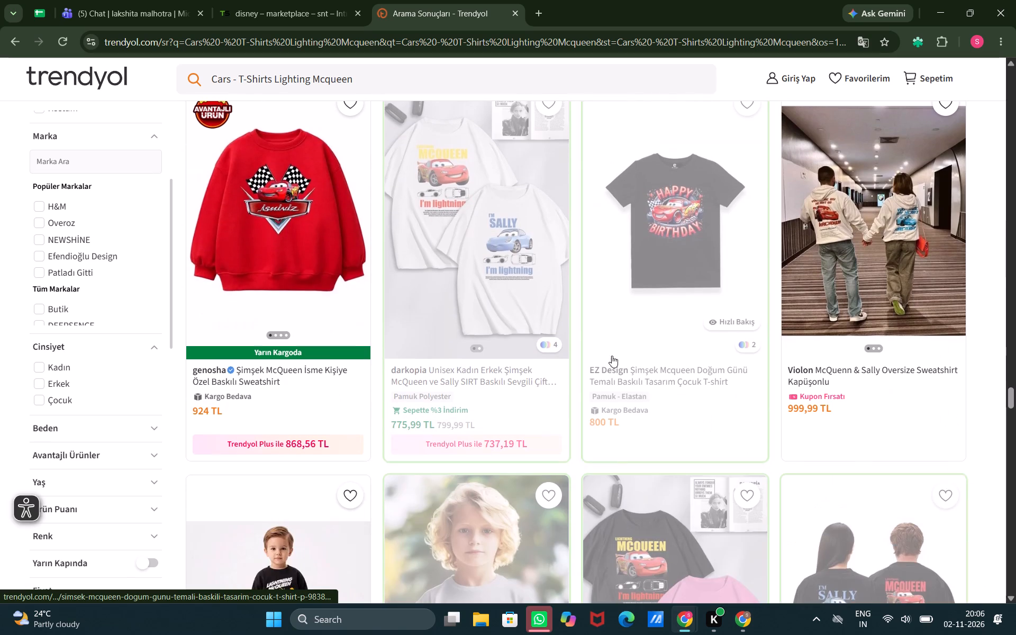
pyautogui.scroll(-4, 285, 353)
pyautogui.scroll(-3, 589, 321)
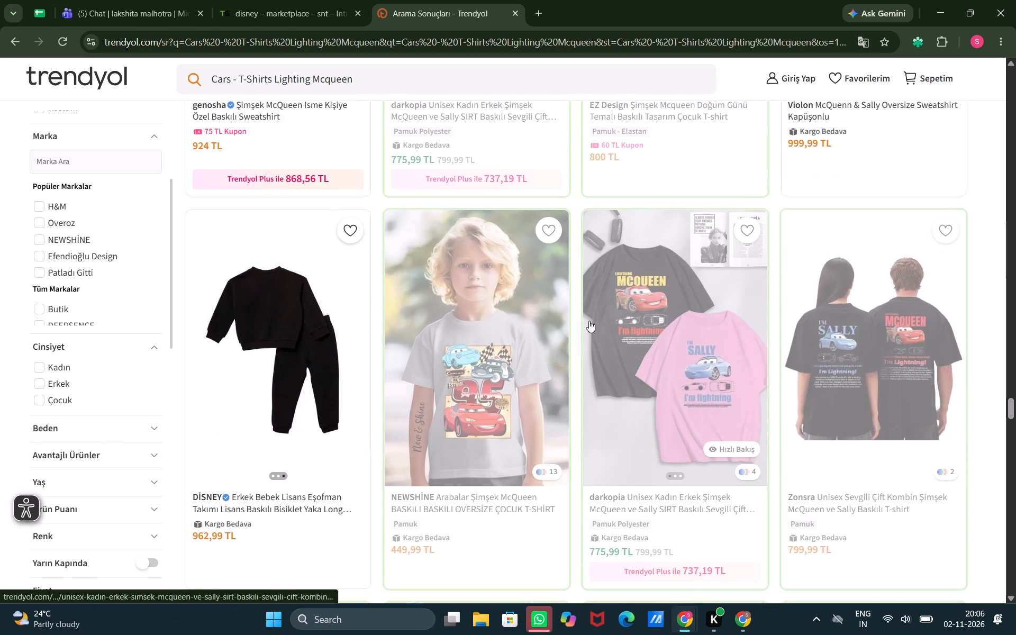
pyautogui.scroll(-15, 589, 321)
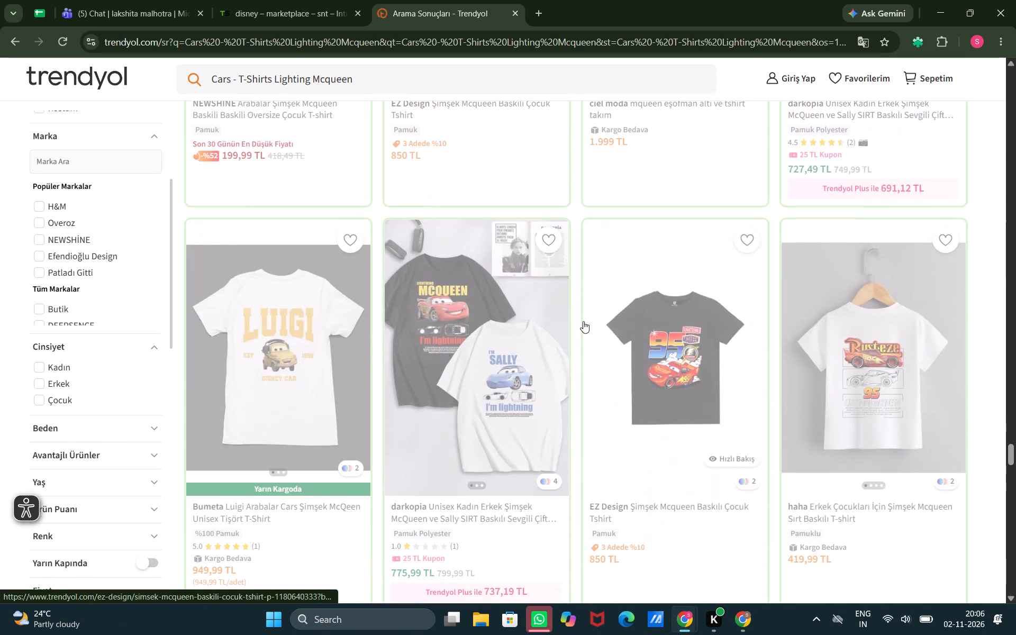
pyautogui.scroll(-12, 583, 321)
pyautogui.scroll(3, 583, 321)
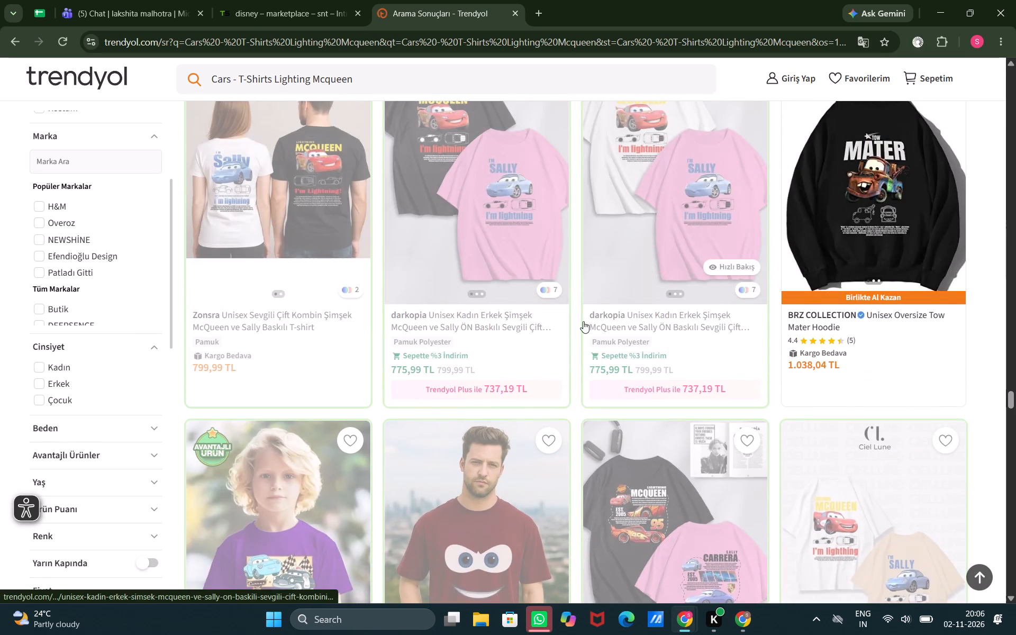
pyautogui.scroll(-11, 583, 321)
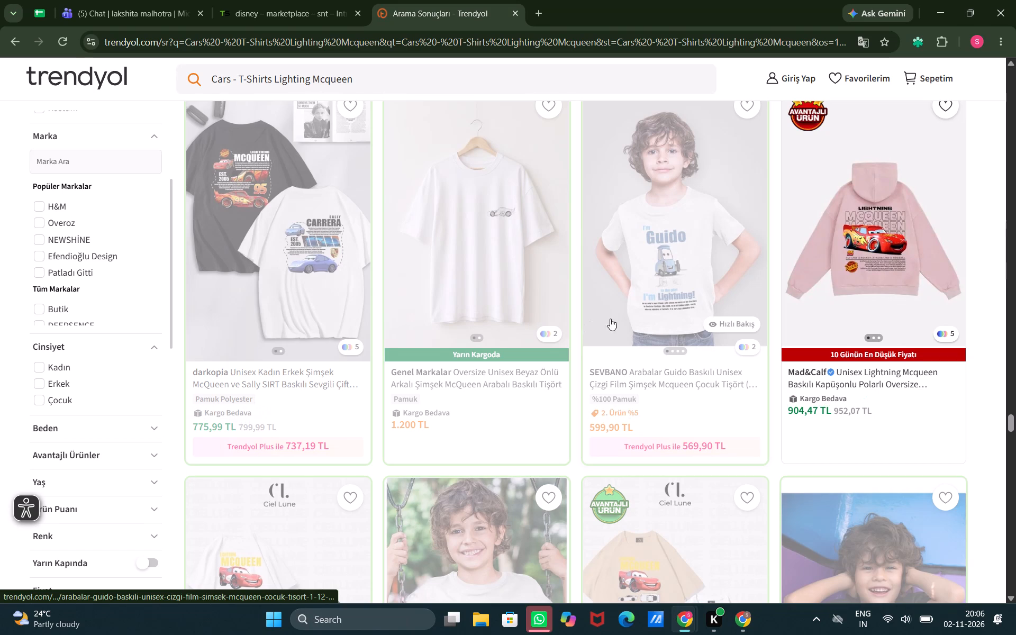
pyautogui.scroll(-9, 804, 288)
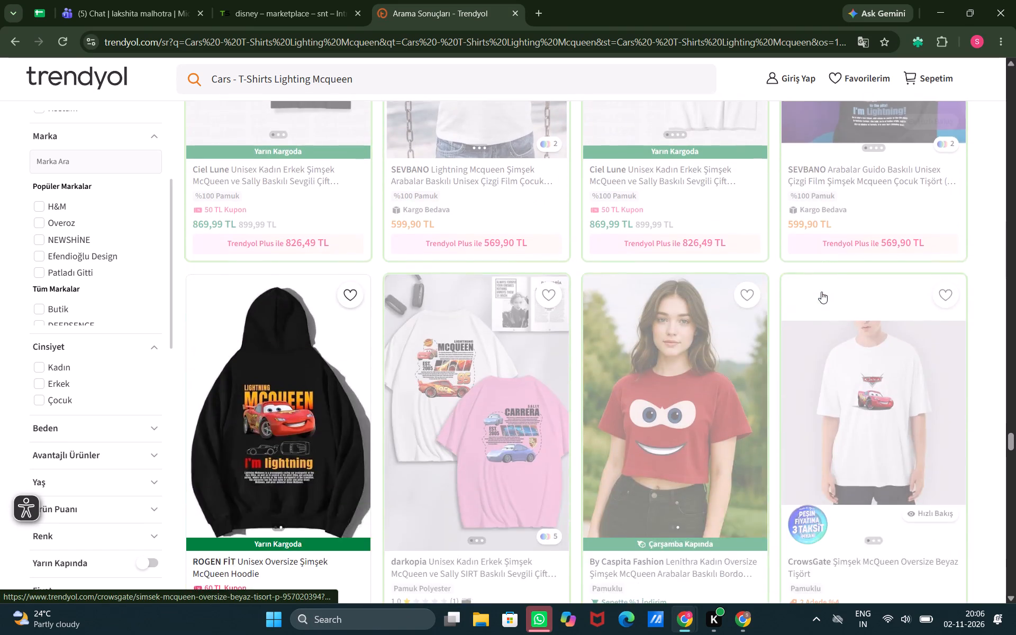
pyautogui.scroll(-17, 821, 292)
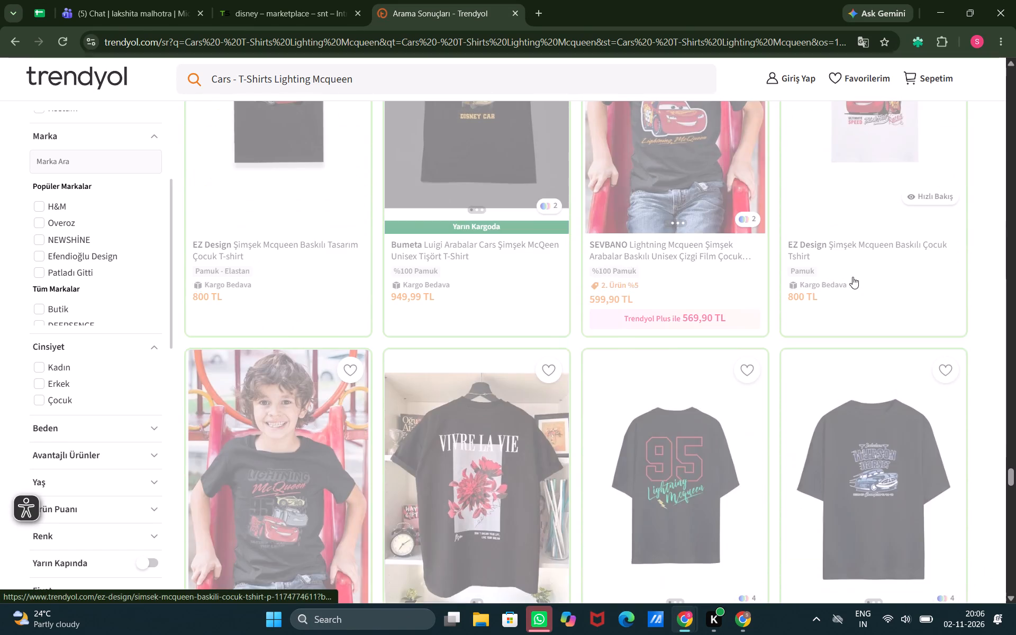
pyautogui.scroll(-9, 852, 277)
pyautogui.scroll(-5, 806, 273)
pyautogui.scroll(-6, 566, 303)
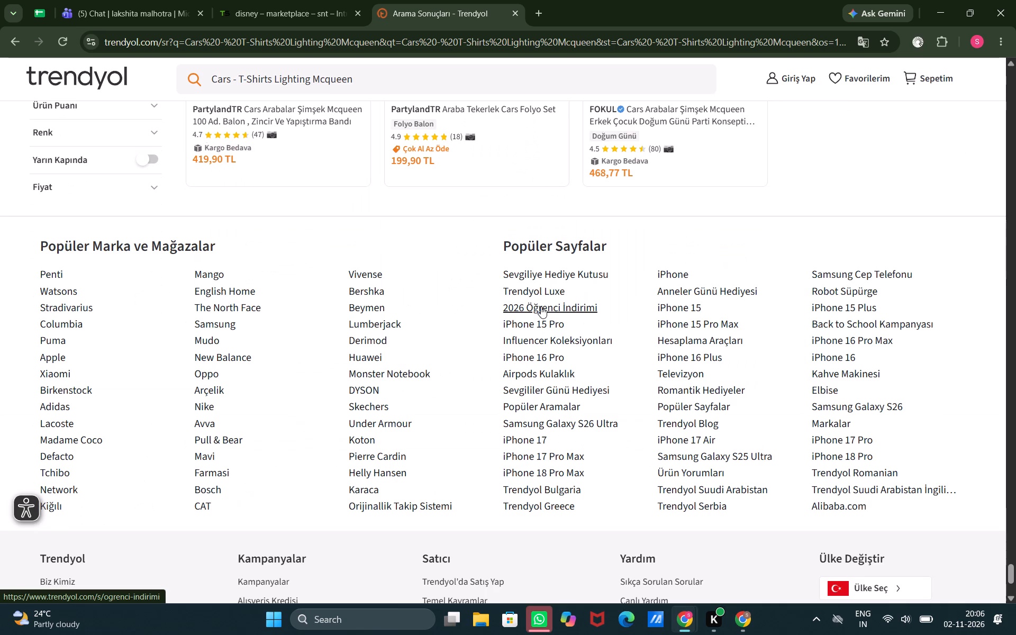
pyautogui.scroll(5, 541, 306)
# Check the logged Cars - T-Shirts links in The Walt Disney sheet and close the finished Trendyol results page.
pyautogui.click(33, 0)
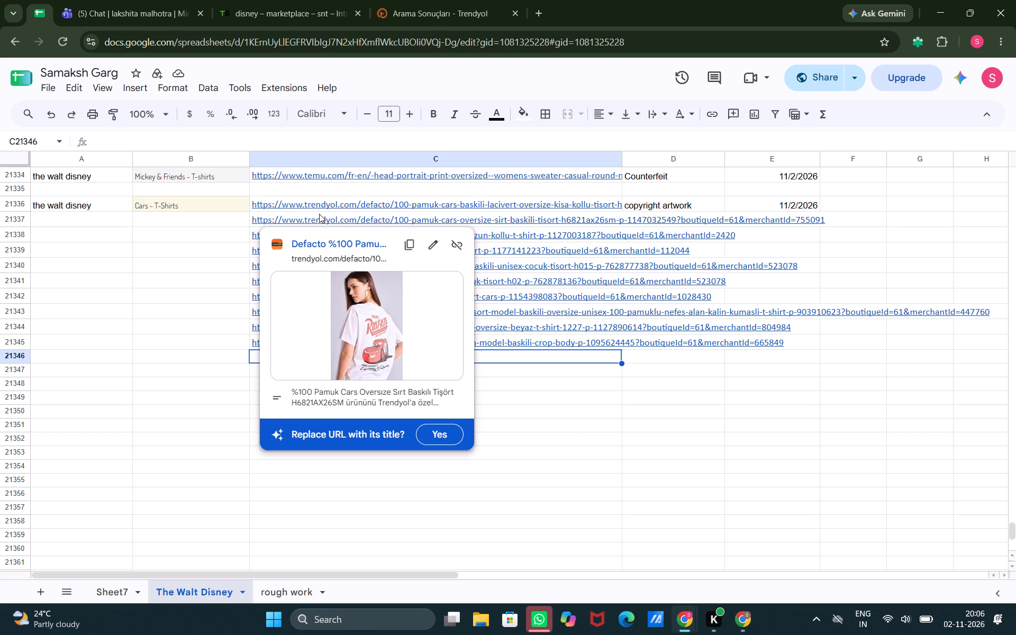
pyautogui.click(497, 0)
pyautogui.click(514, 8)
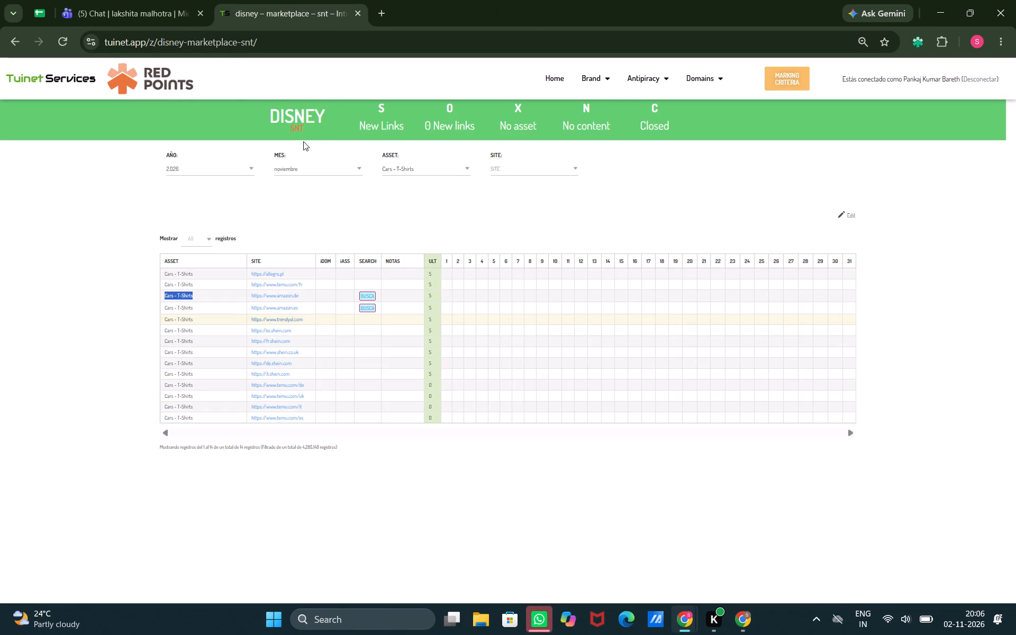
# Change the asset filter on the Disney marketplace tracker from Cars - T-Shirts to Lilo & Stitch - T-shirts.
pyautogui.click(417, 160)
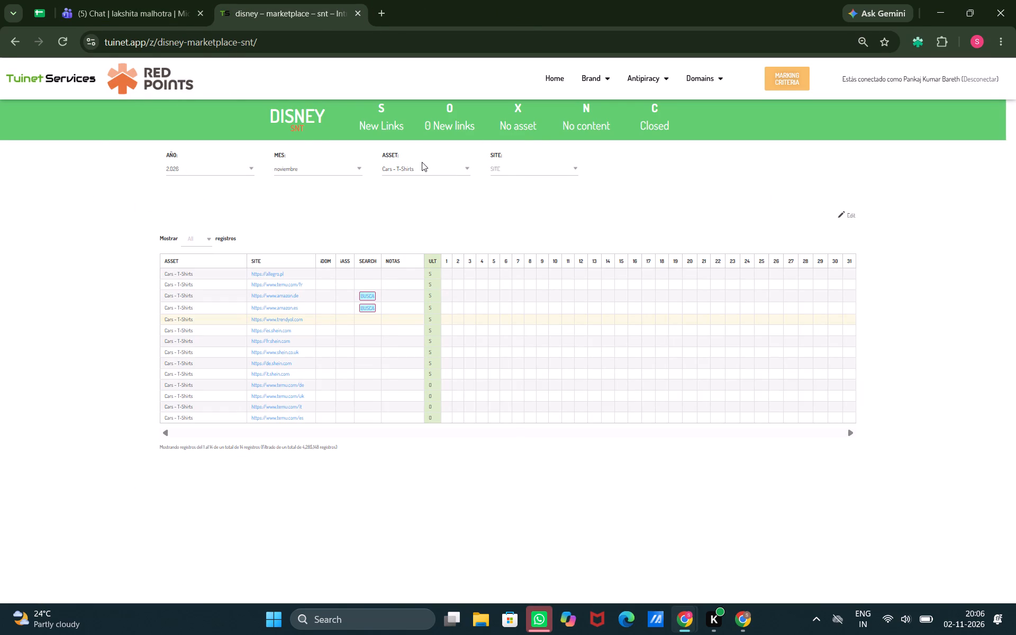
pyautogui.click(422, 162)
pyautogui.scroll(5, 467, 314)
pyautogui.scroll(-1, 442, 421)
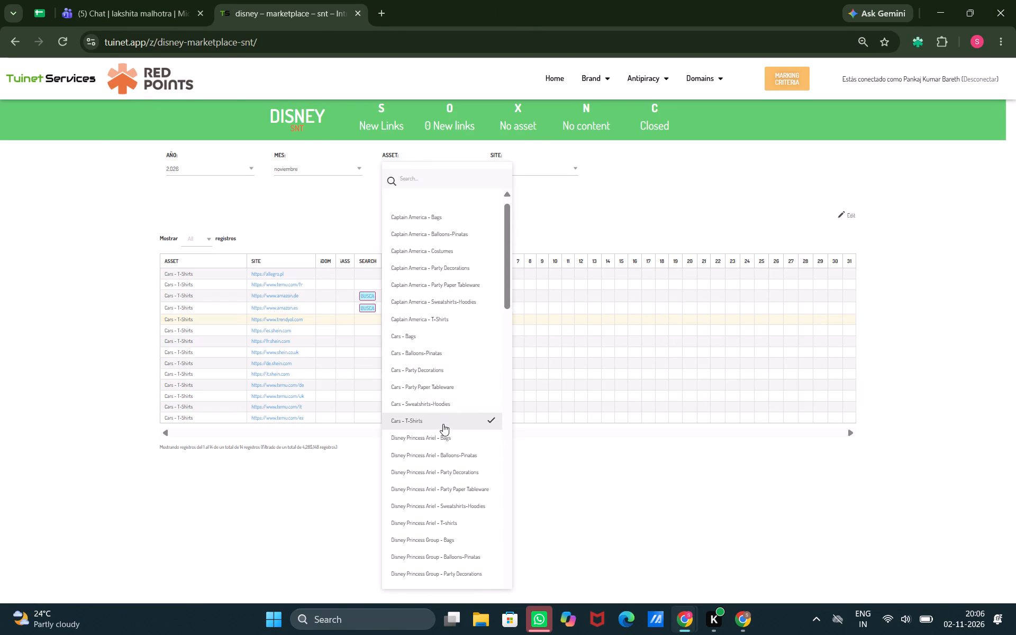
pyautogui.scroll(-4, 443, 424)
pyautogui.scroll(-2, 441, 469)
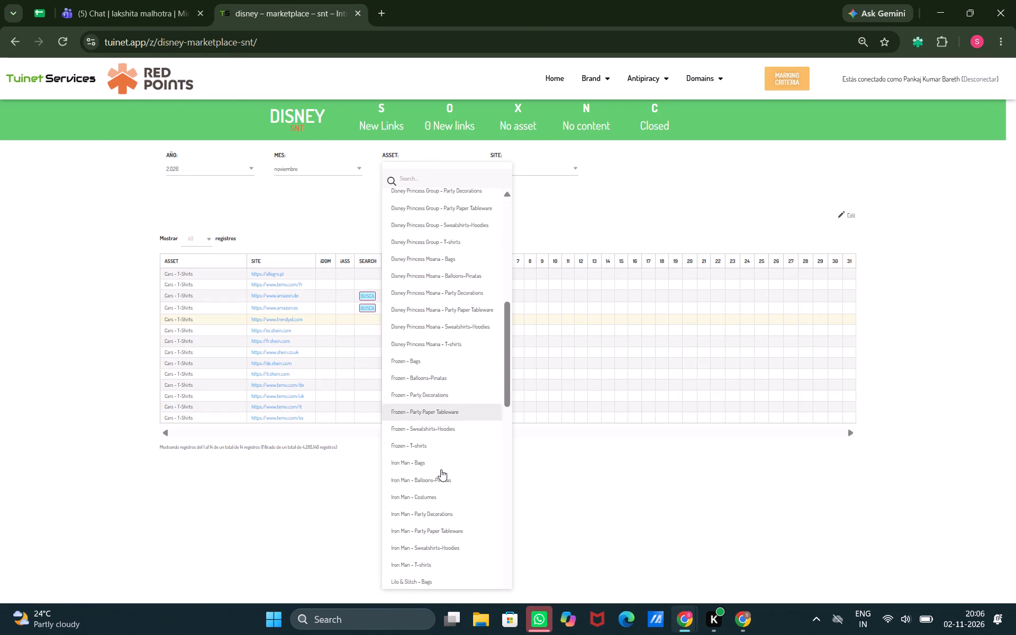
pyautogui.scroll(-1, 453, 534)
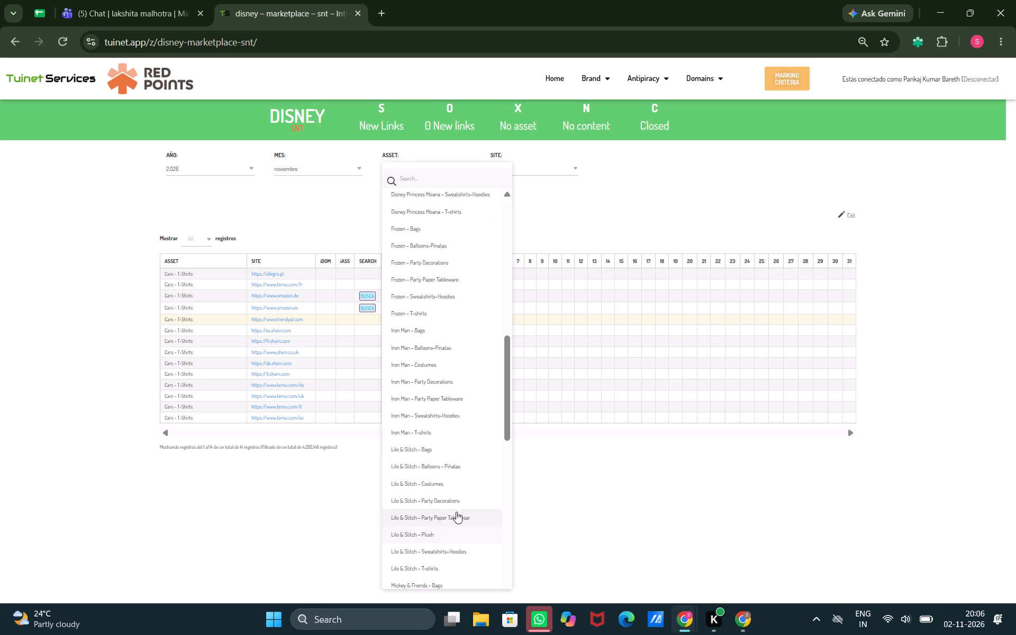
pyautogui.click(456, 561)
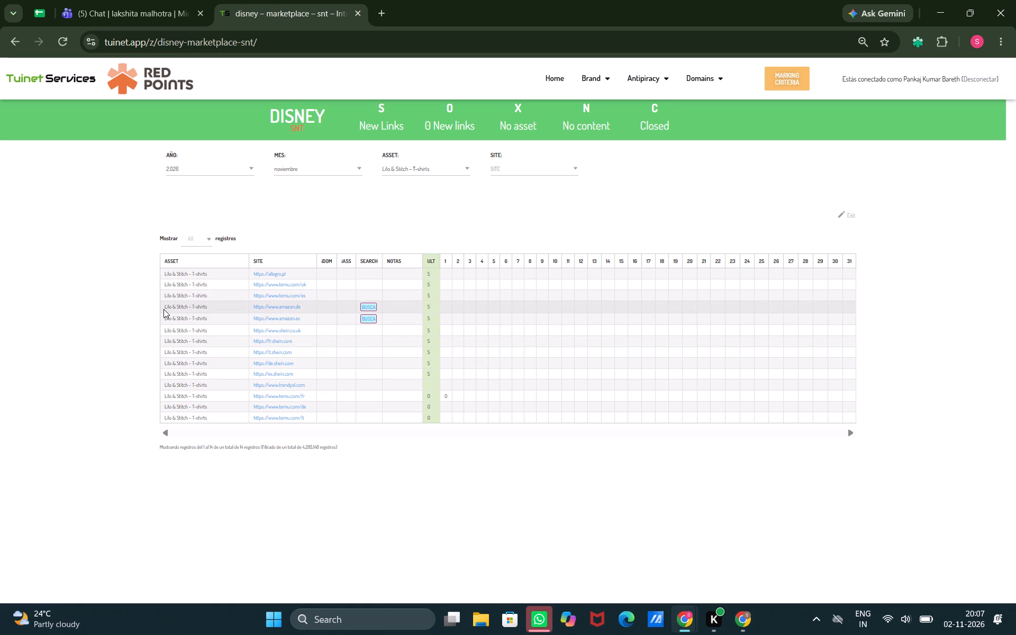
# Copy the asset name "Lilo & Stitch - T-shirts" from the amazon.de row of the tracker table.
pyautogui.moveTo(164, 309); pyautogui.dragTo(215, 311)
pyautogui.hotkey('ctrl', 'c')
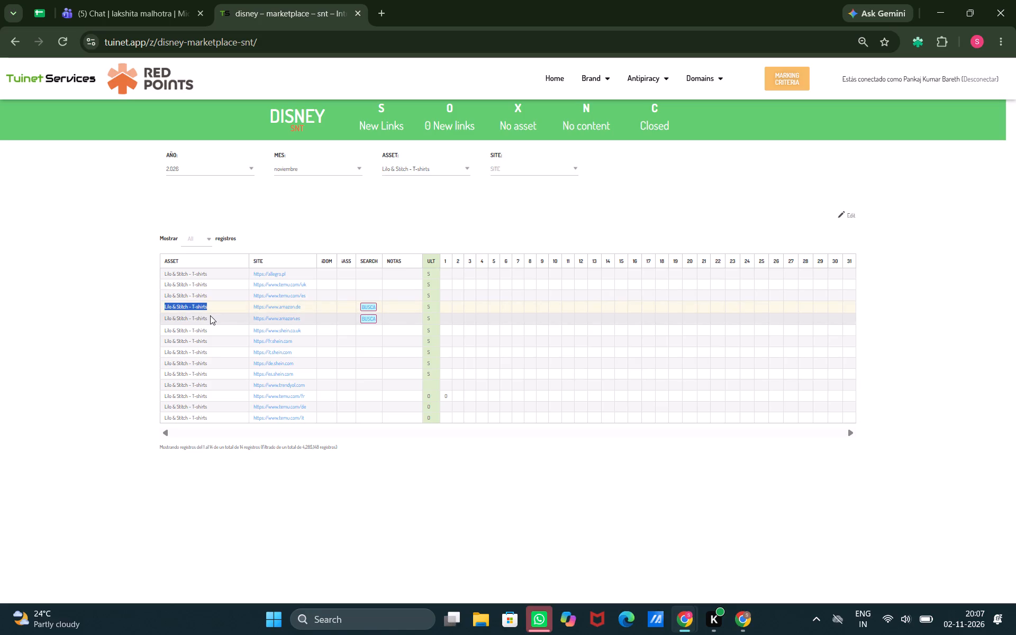
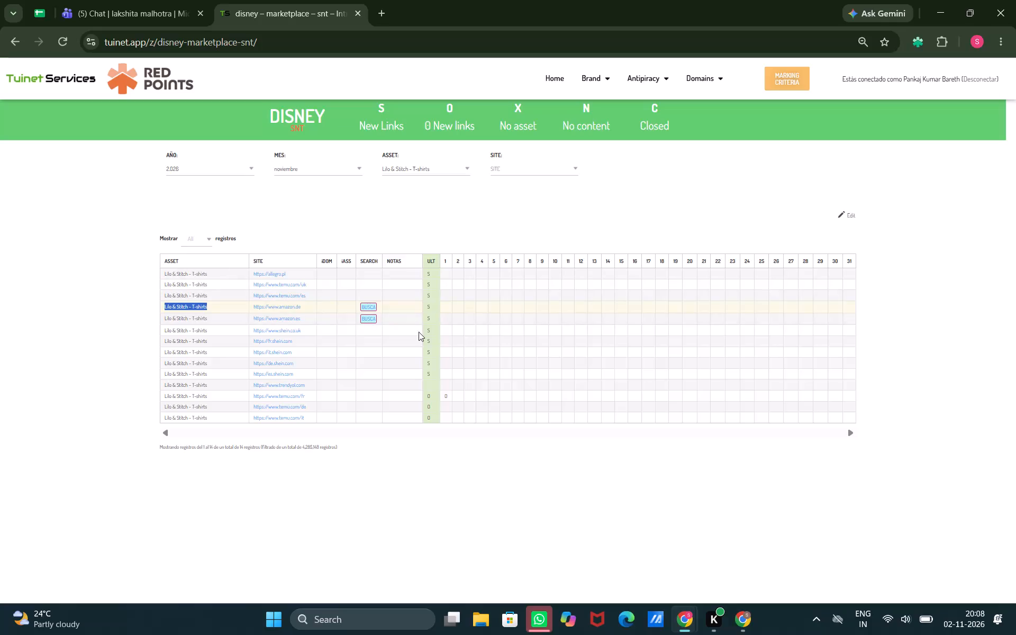
# Open the amazon.de search link from the Lilo & Stitch - T-shirts row of the tracker table.
pyautogui.click(371, 306)
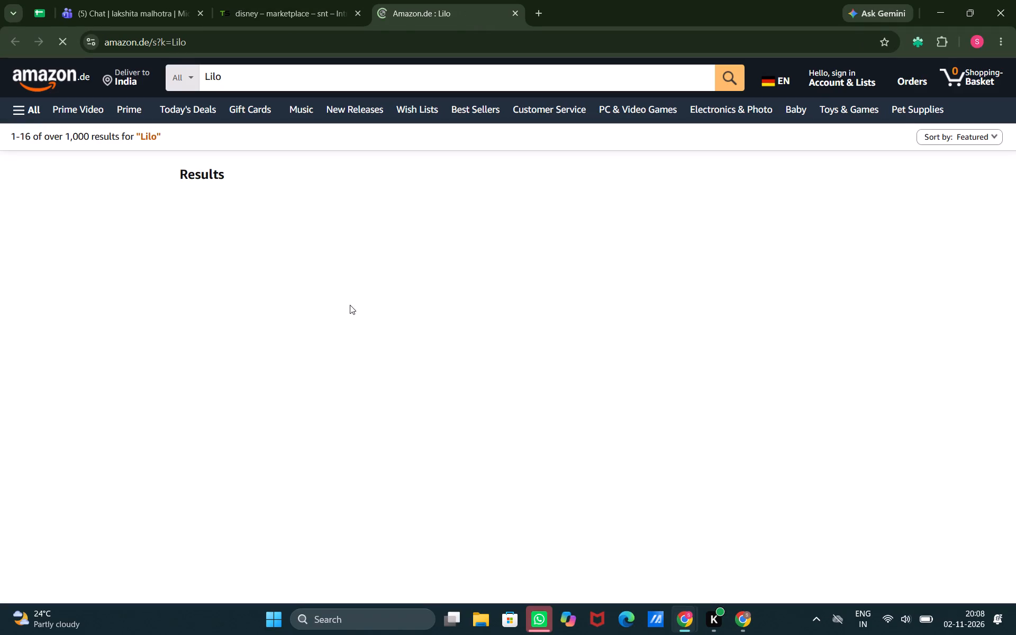
pyautogui.scroll(-3, 347, 301)
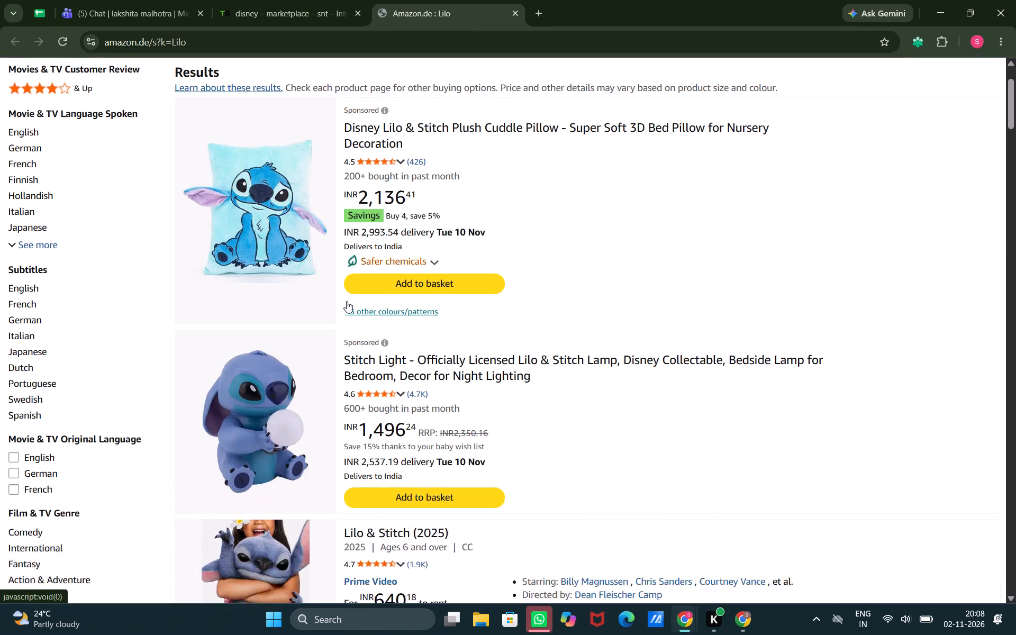
pyautogui.scroll(-3, 339, 304)
pyautogui.scroll(8, 339, 304)
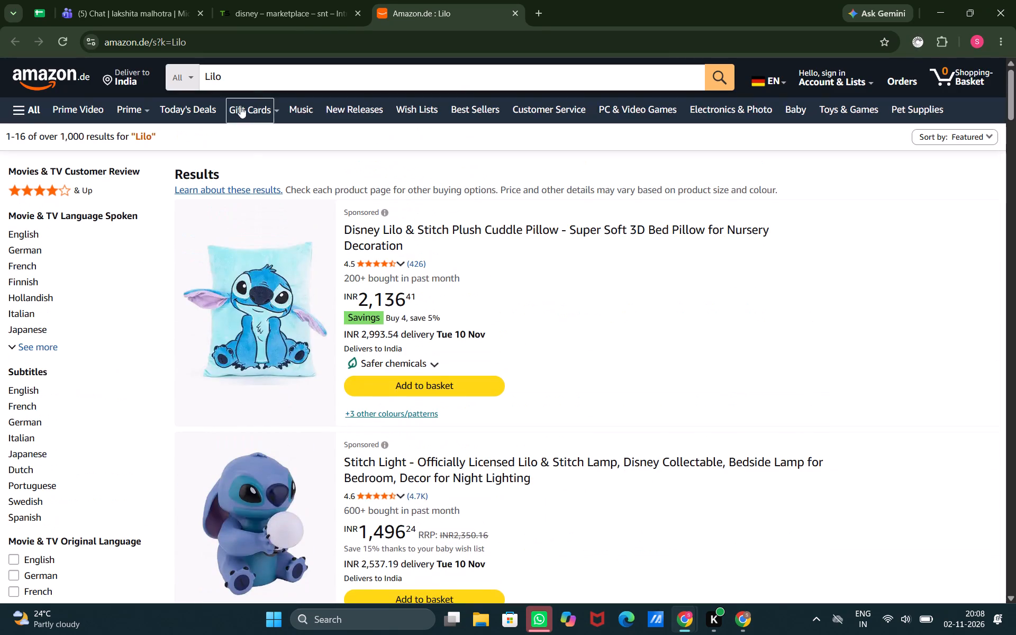
# Search amazon.de for "Lilo T shirt".
pyautogui.click(267, 68)
pyautogui.press('space')
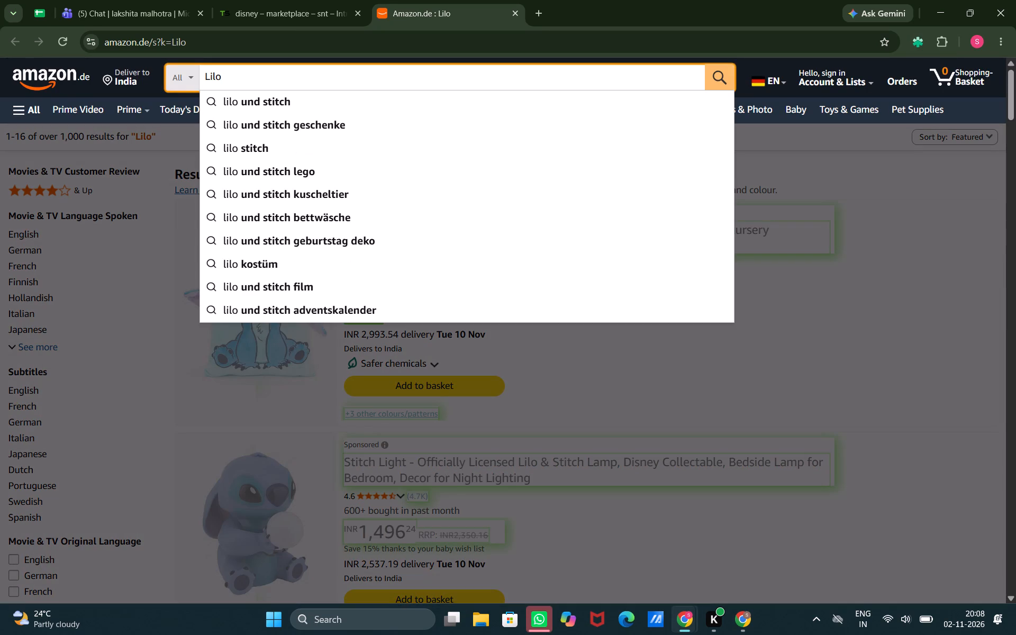
pyautogui.hotkey('ctrl', 't')
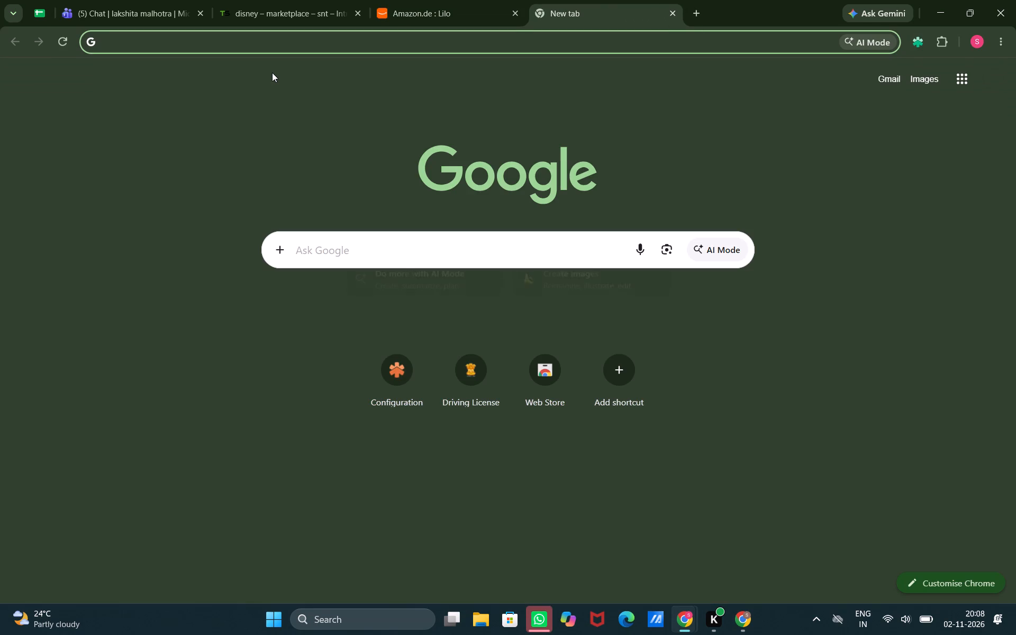
pyautogui.click(428, 0)
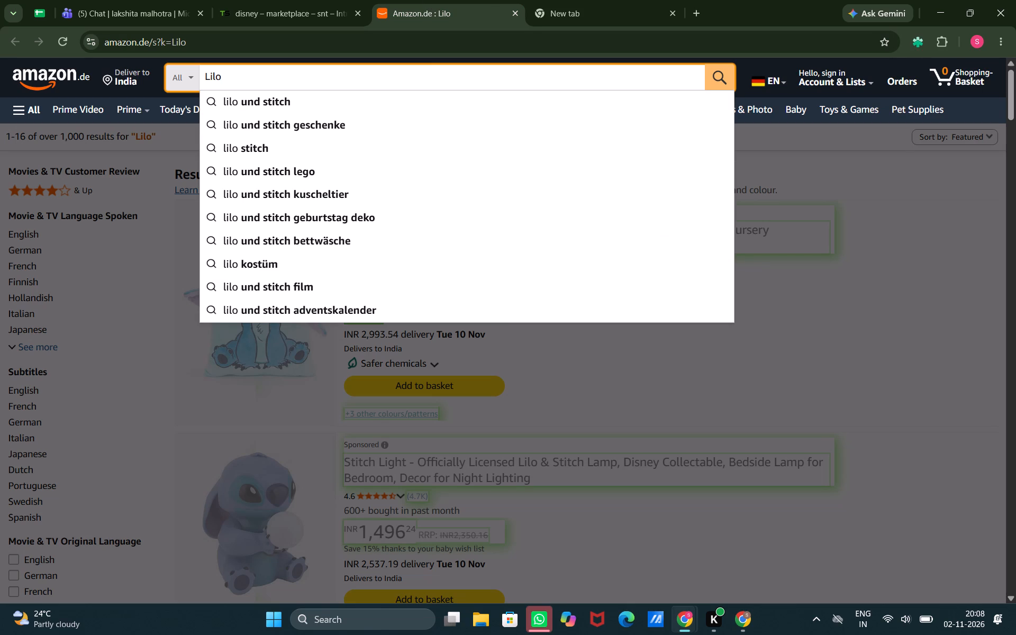
pyautogui.hotkey('shift', 't')
pyautogui.press('space')
pyautogui.write('shirt')
pyautogui.press('space')
pyautogui.press('Return')
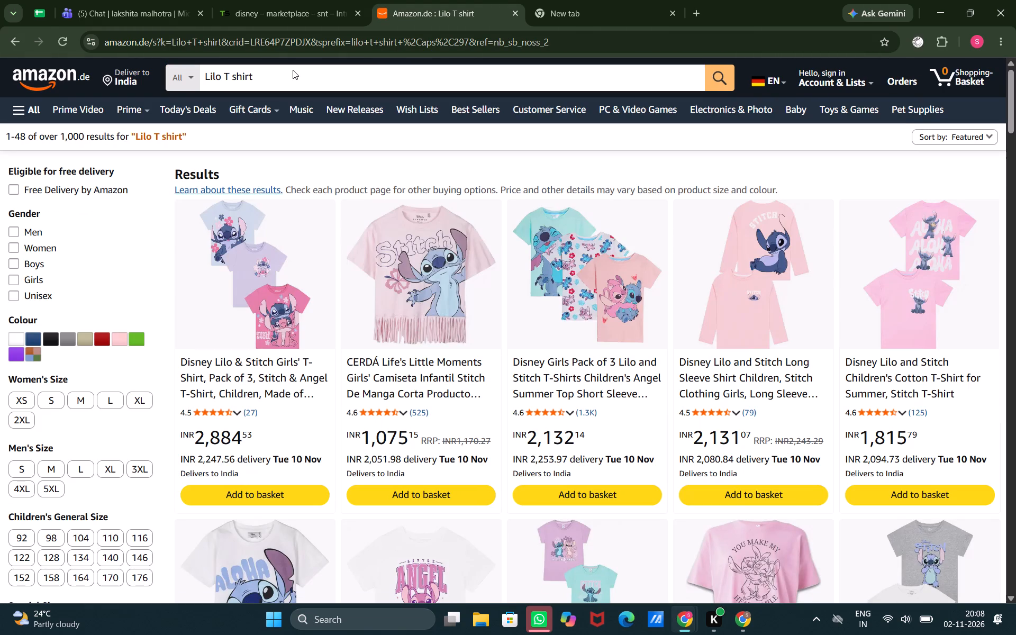
# Open the RedPoints IPR Plugin and stop its running task.
pyautogui.click(917, 42)
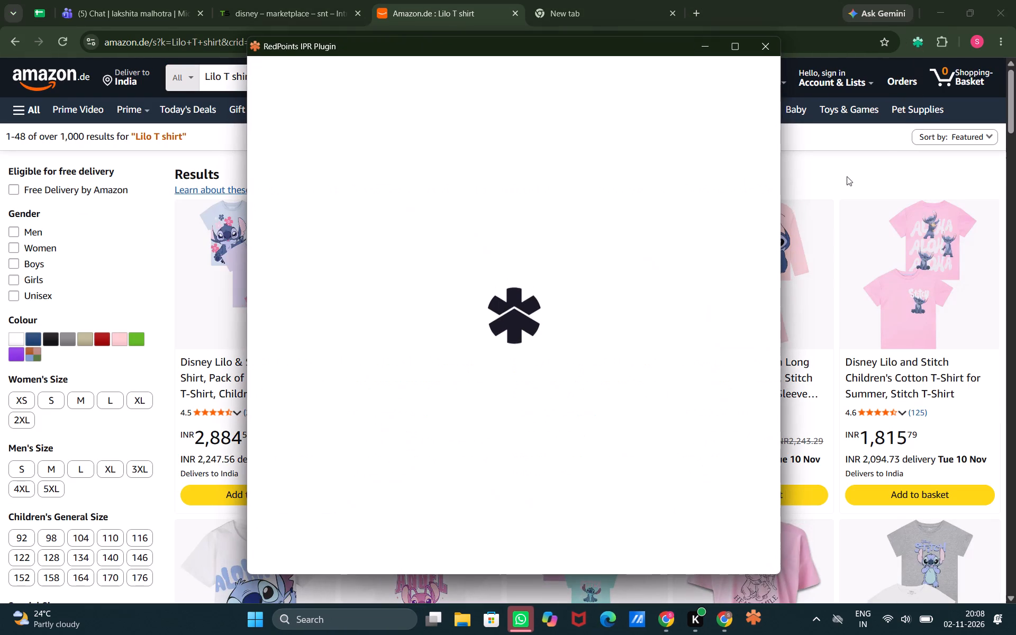
pyautogui.click(585, 338)
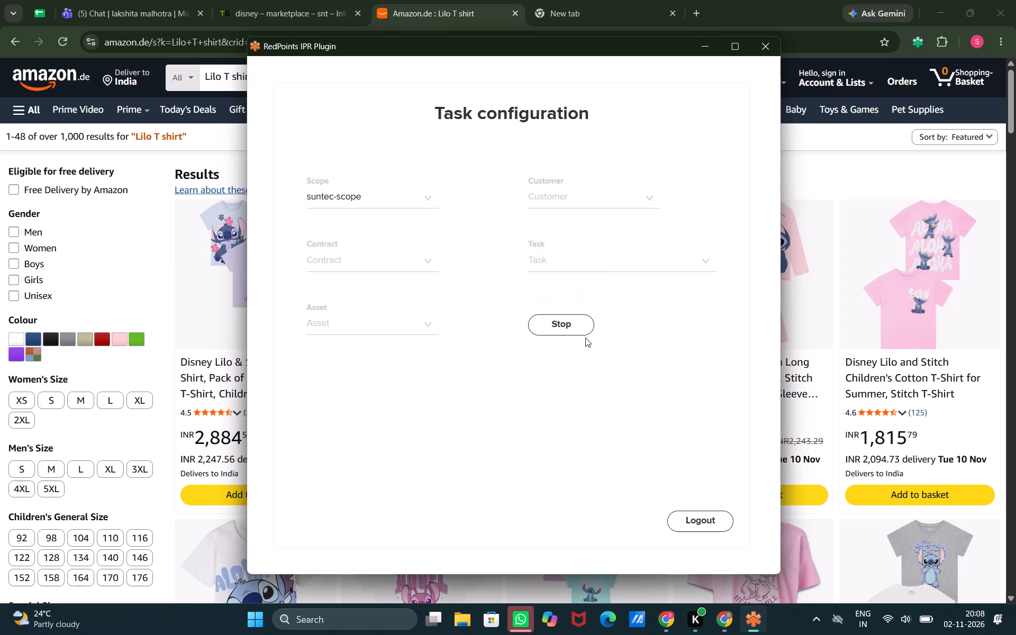
pyautogui.click(576, 332)
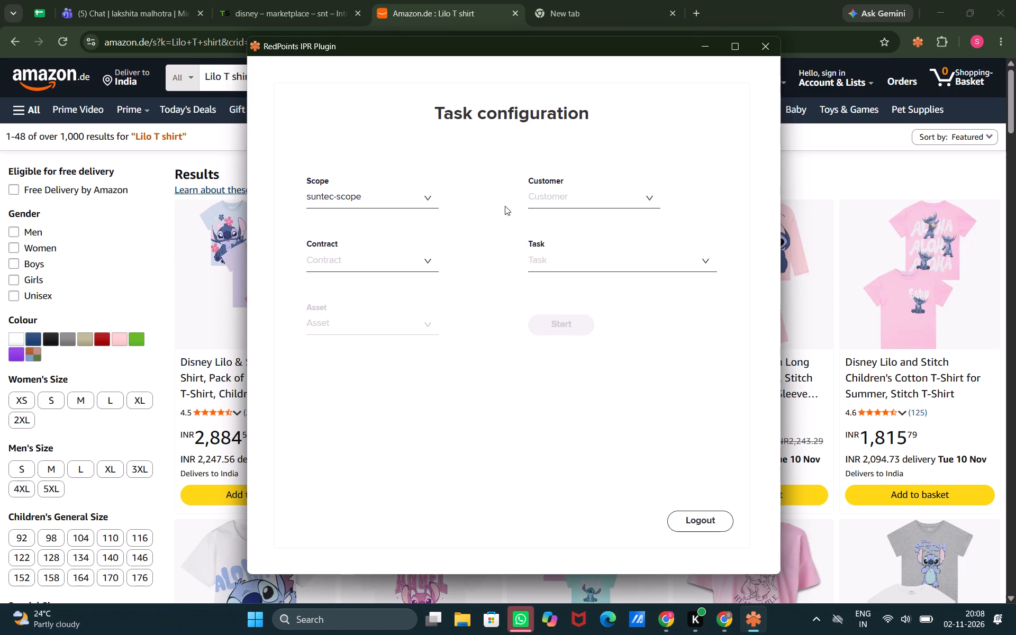
# Start a RedPoints Detection task for customer The Walt Disney with the asset Lilo & Stitch - T-shirts - 25.
pyautogui.click(579, 207)
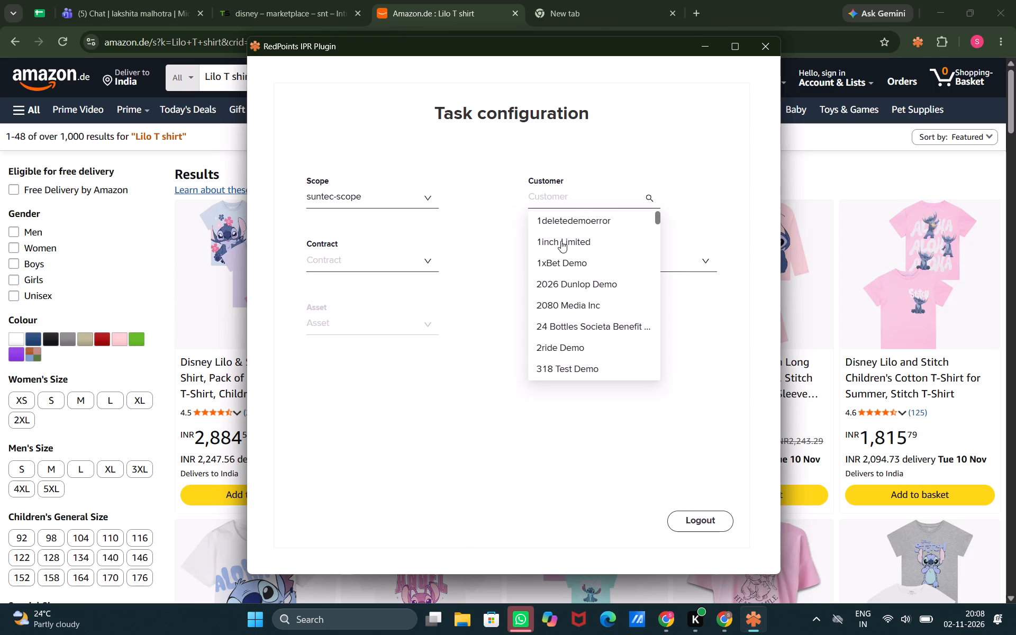
pyautogui.write('the')
pyautogui.press('space')
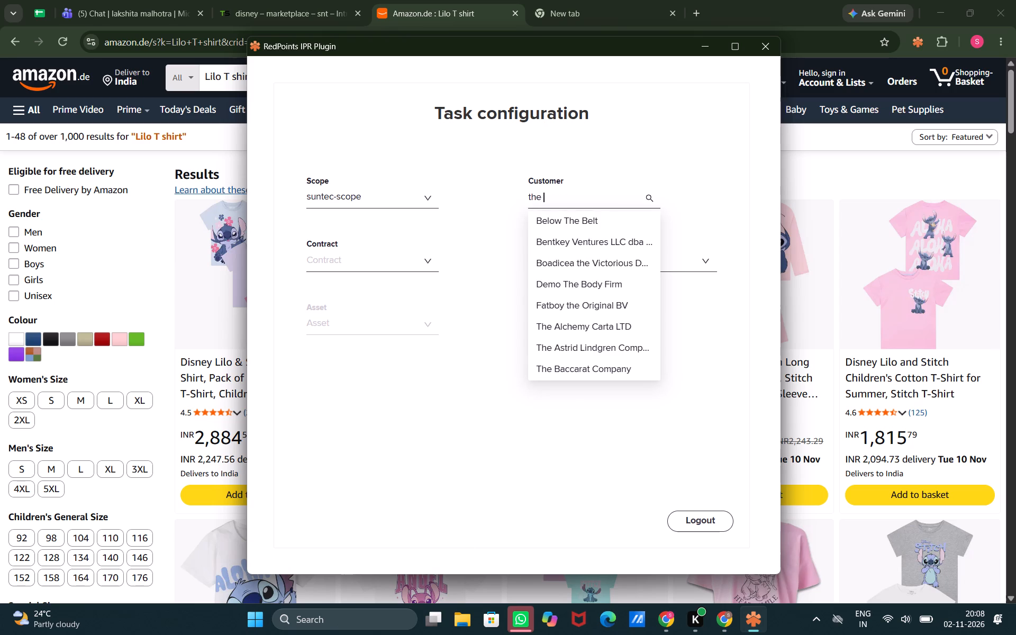
pyautogui.write('wa')
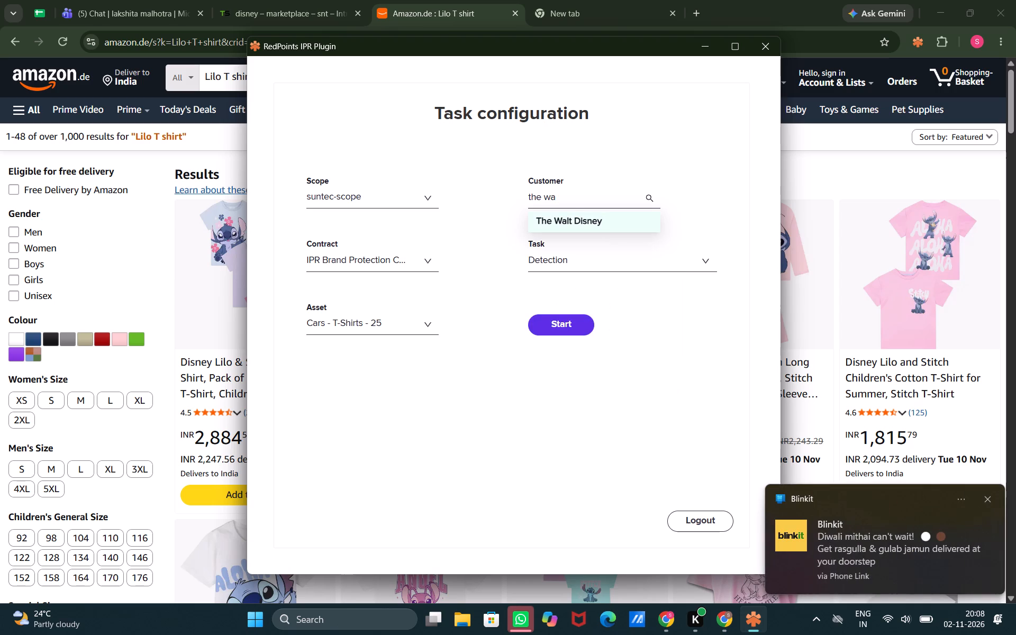
pyautogui.press('Return')
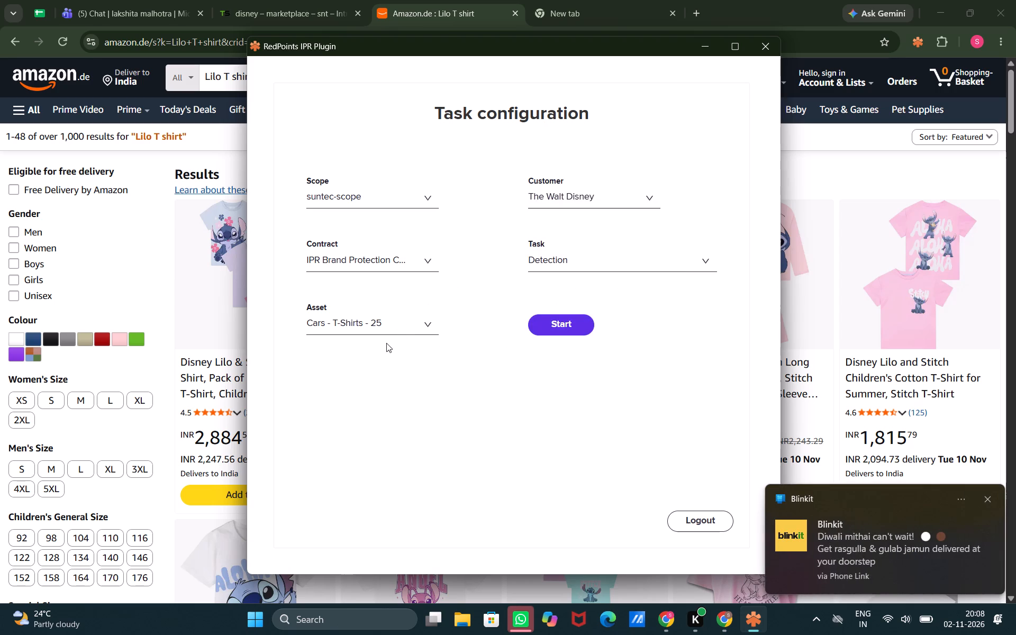
pyautogui.click(391, 339)
pyautogui.click(400, 330)
pyautogui.write('lilo')
pyautogui.scroll(-6, 388, 493)
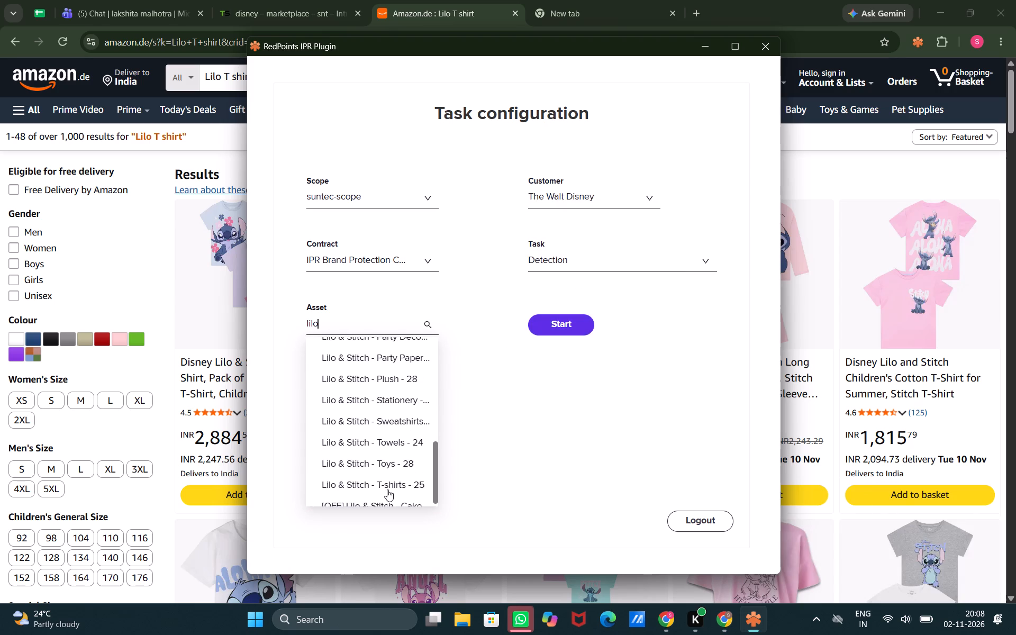
pyautogui.click(395, 484)
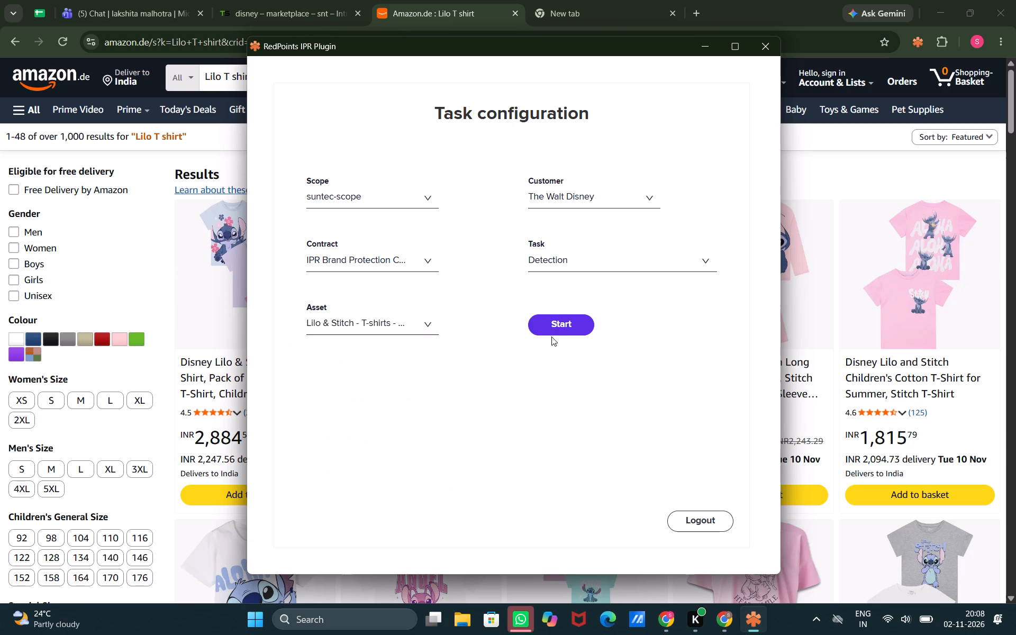
pyautogui.click(552, 332)
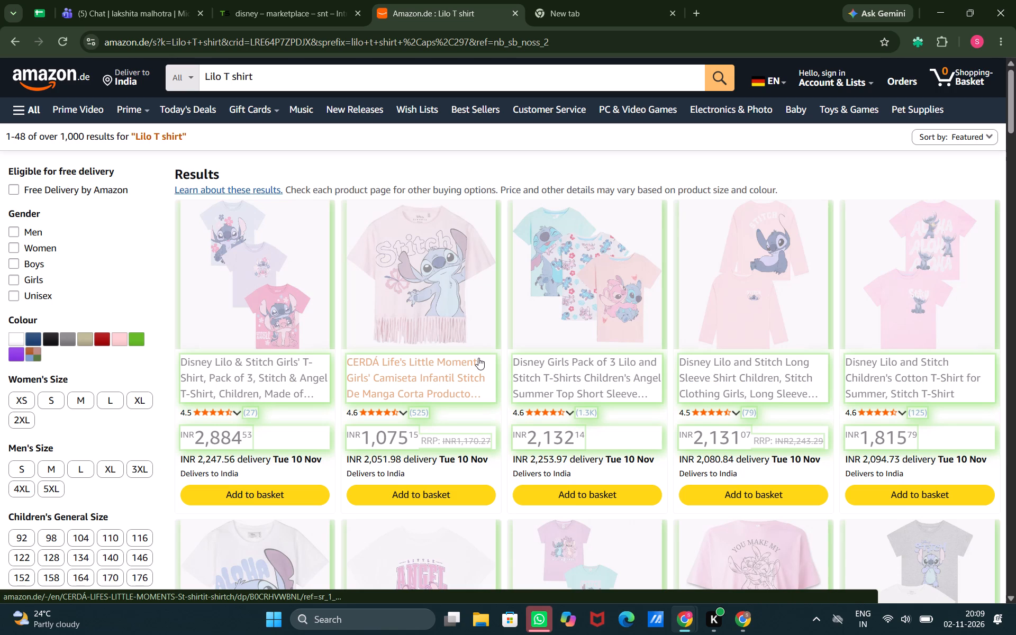
# Examine the amazon.de "Lilo T shirt" results for unmarked Lilo & Stitch T-shirt listings and close the empty browser tab.
pyautogui.scroll(-7, 595, 309)
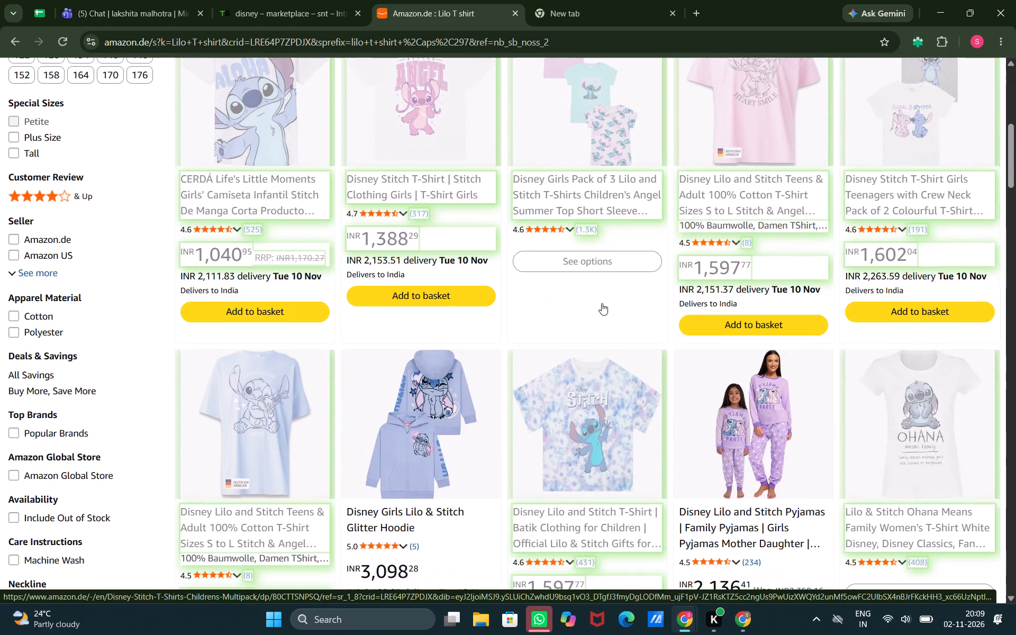
pyautogui.scroll(-1, 576, 306)
pyautogui.scroll(-6, 530, 341)
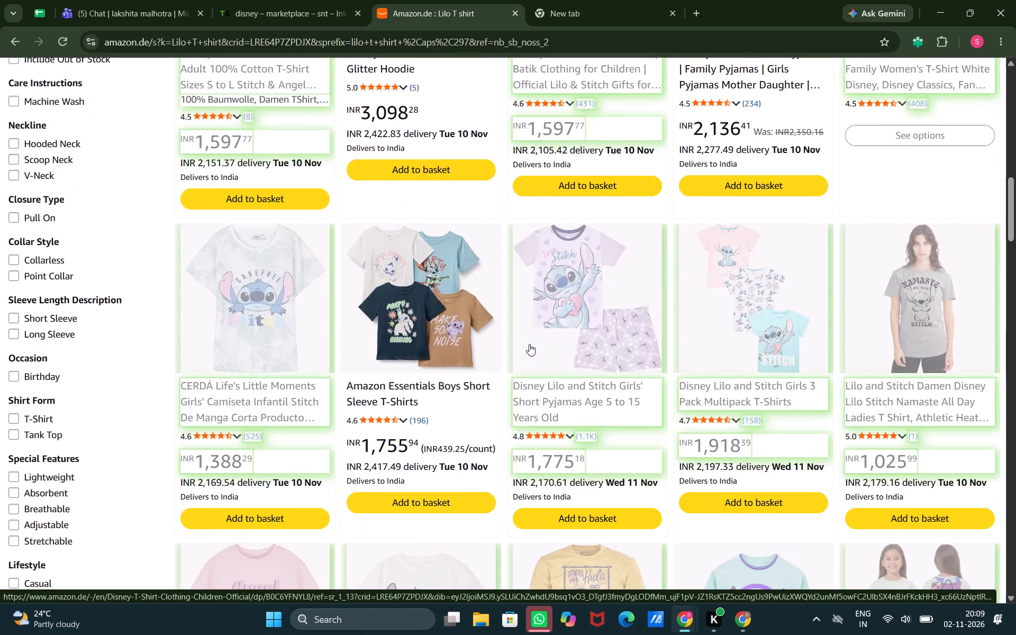
pyautogui.scroll(-2, 427, 383)
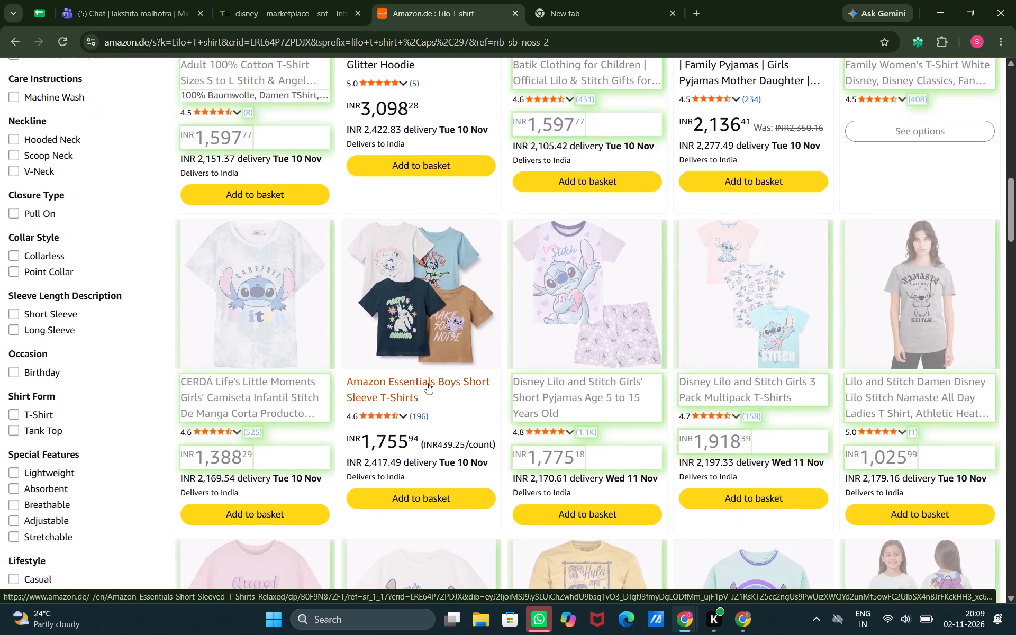
pyautogui.scroll(-4, 427, 383)
pyautogui.scroll(7, 427, 383)
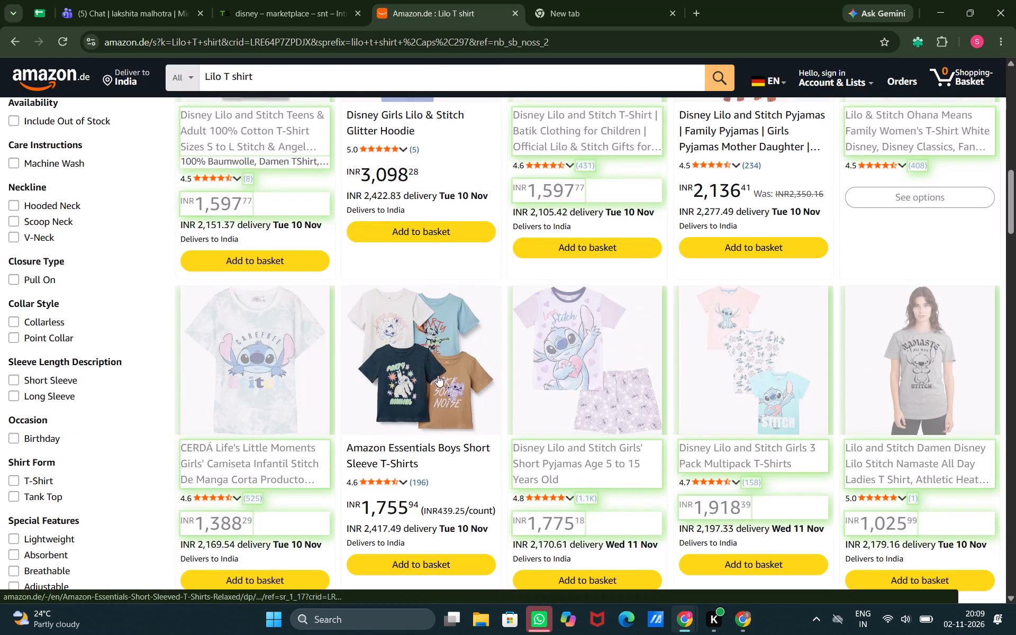
pyautogui.click(673, 13)
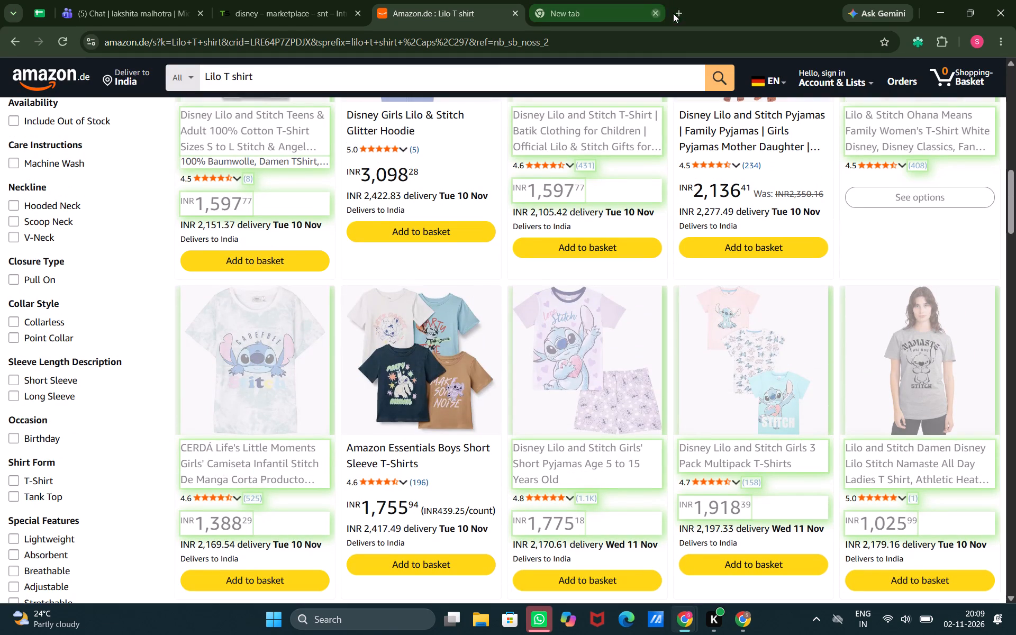
pyautogui.moveTo(435, 8); pyautogui.dragTo(440, 33)
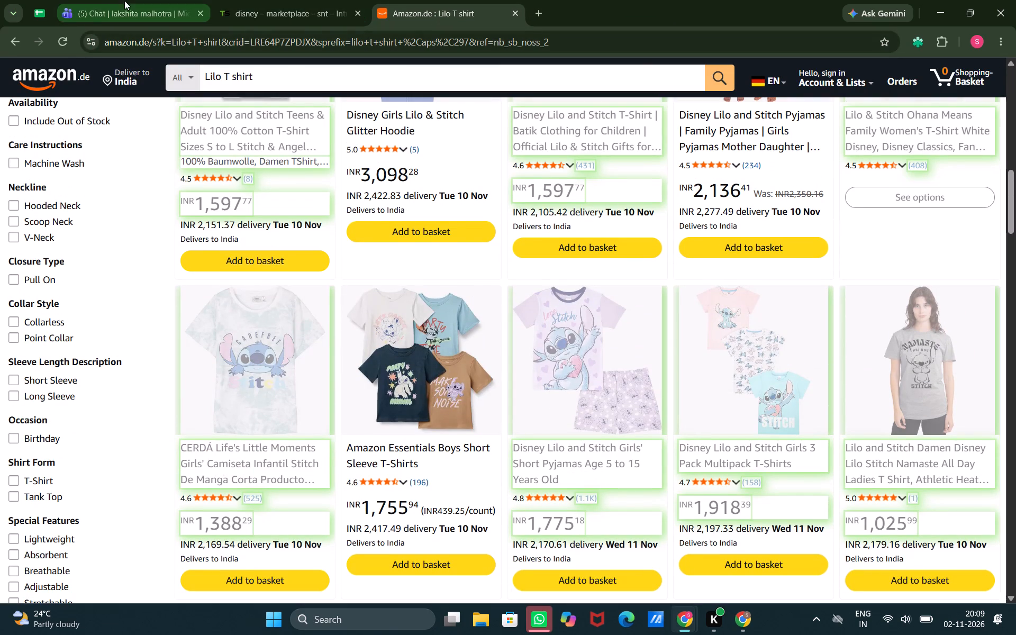
# Paste the asset name "Lilo & Stitch - T-shirts" into cell B21347 of The Walt Disney sheet.
pyautogui.click(40, 10)
pyautogui.press('Down')
pyautogui.press('Left')
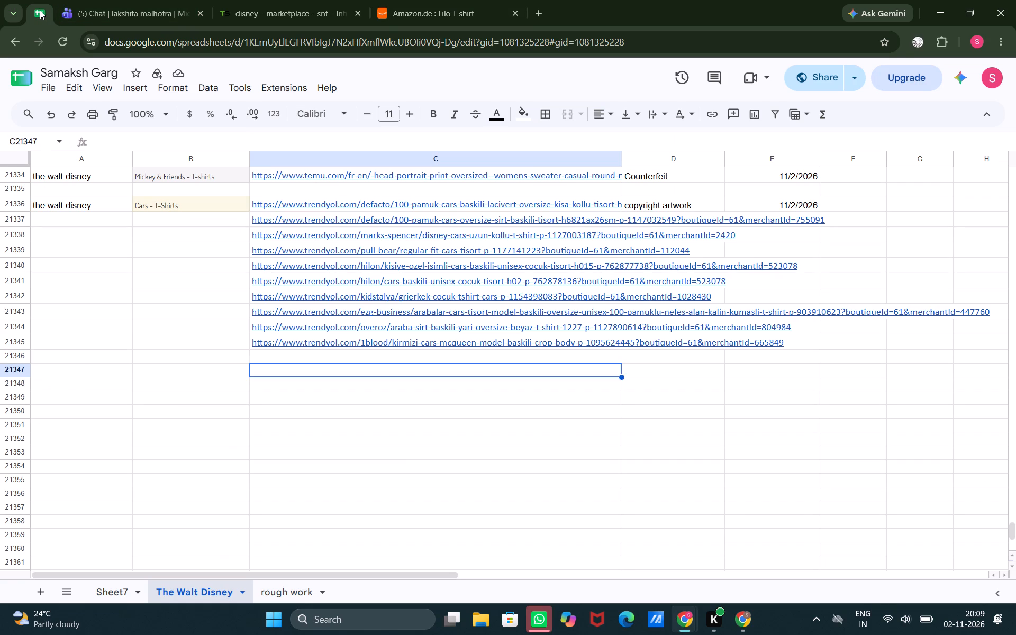
pyautogui.hotkey('ctrl', 'v')
# Copy the asset name "Cars - T-Shirts" from B21336 into B21337 to B21345 beside the logged Trendyol links.
pyautogui.press('Left')
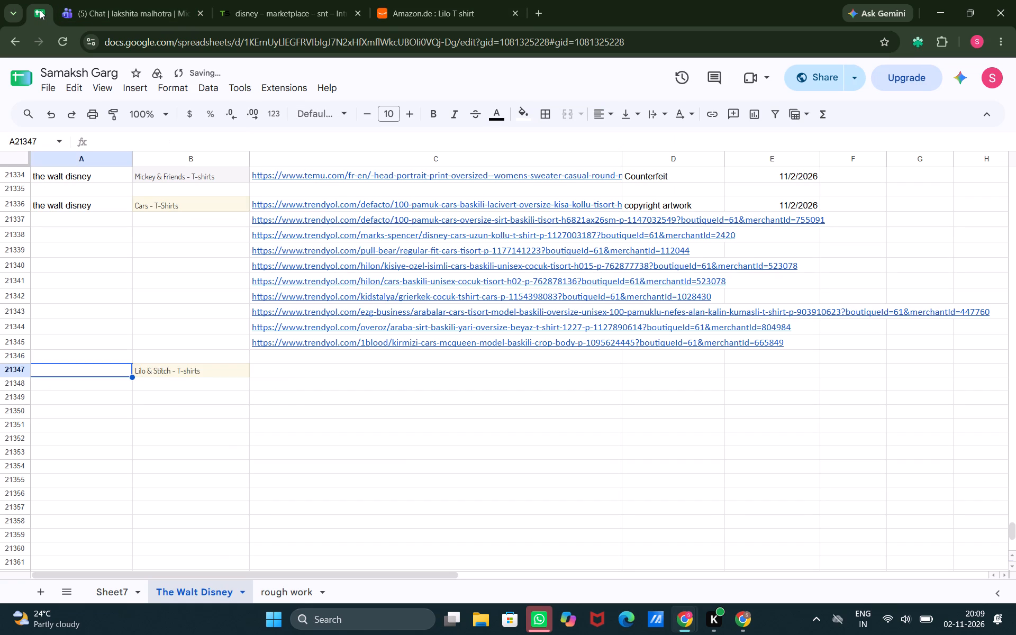
pyautogui.hotkey('ctrl', 'Up')
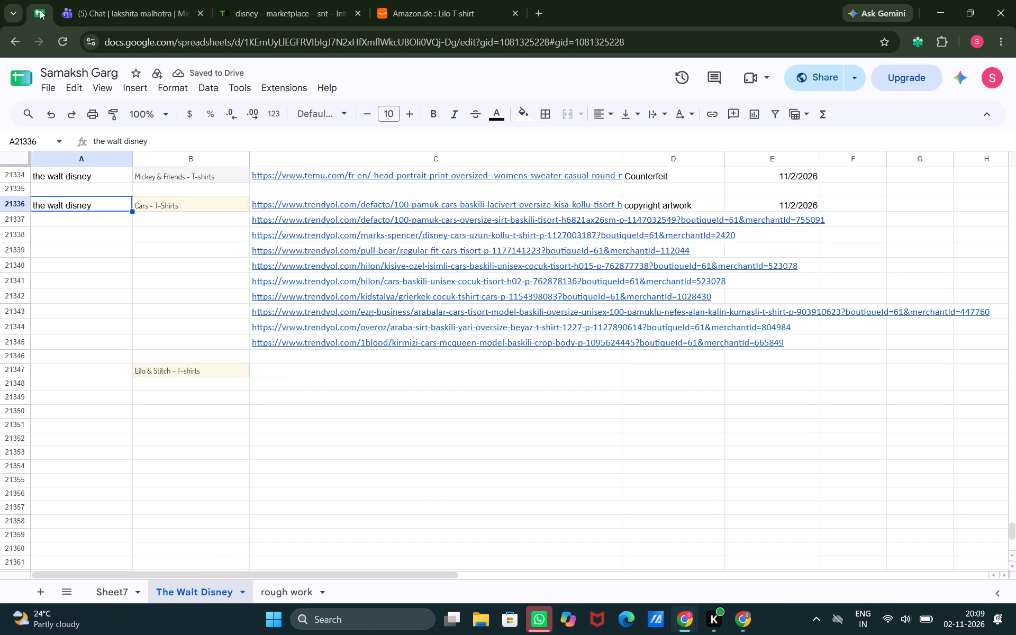
pyautogui.press('Right')
pyautogui.hotkey('ctrl', 'c')
pyautogui.press('Down')
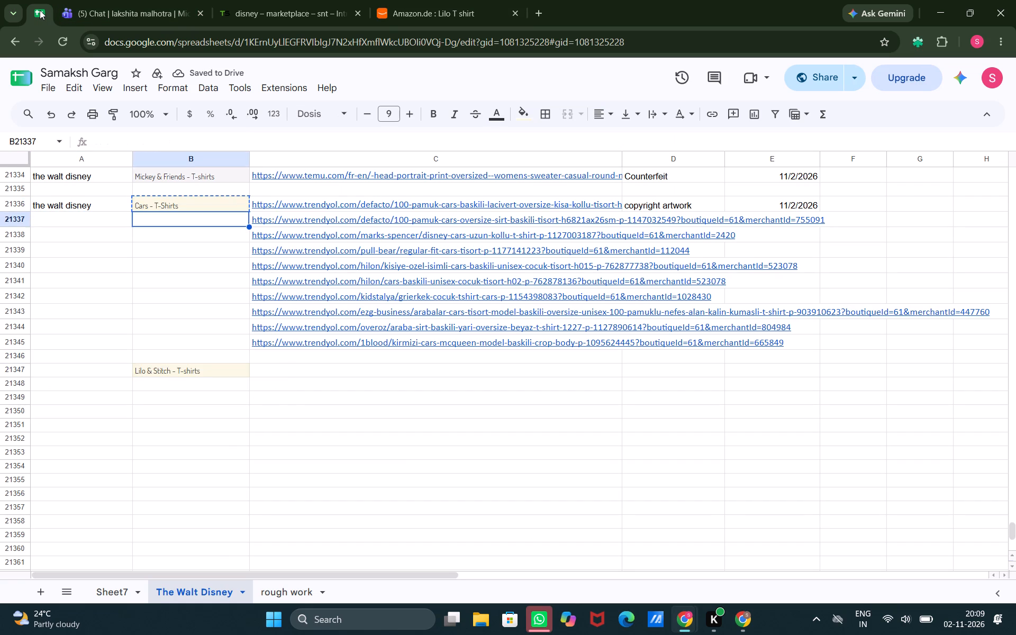
pyautogui.hotkey('shift', 'Down')
pyautogui.hotkey('shift', 'Down')
pyautogui.hotkey('shift', 'Down')
pyautogui.hotkey('shift', 'Down')
pyautogui.hotkey('shift', 'Down')
pyautogui.hotkey('shift', 'Down')
pyautogui.hotkey('shift', 'Down')
pyautogui.hotkey('shift', 'Down')
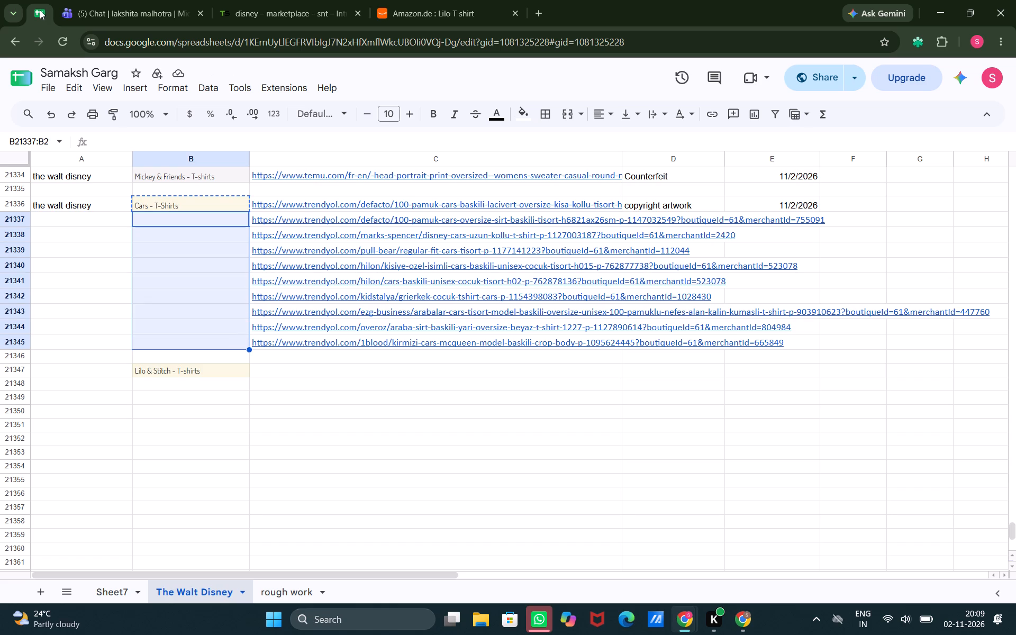
pyautogui.hotkey('ctrl', 'v')
# Copy the customer name "the walt disney" from A21336 into A21337 to A21345.
pyautogui.press('Left')
pyautogui.press('Up')
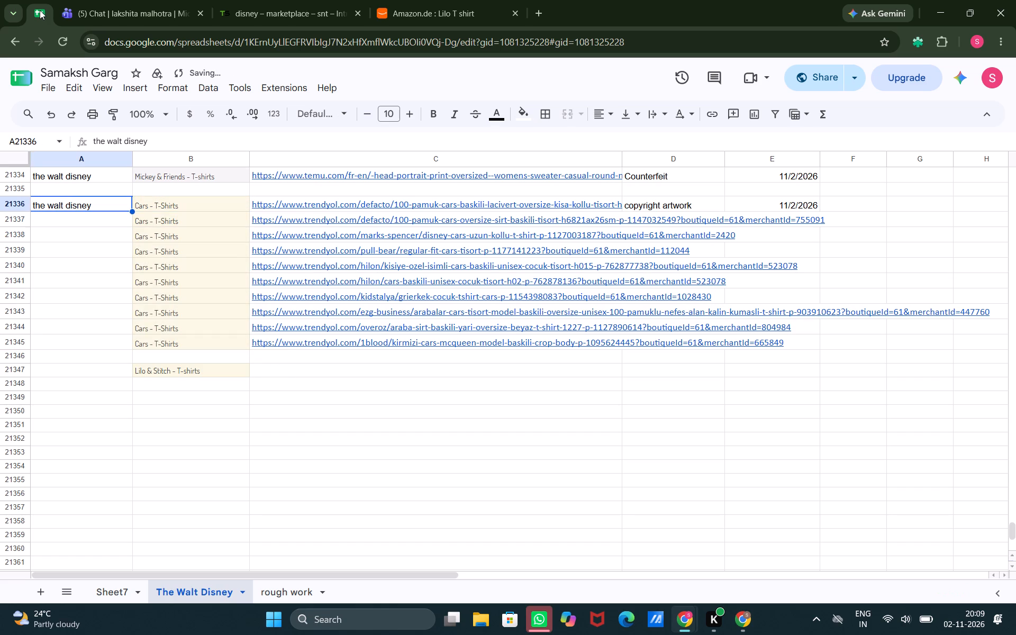
pyautogui.hotkey('ctrl', 'c')
pyautogui.press('Down')
pyautogui.hotkey('shift', 'Down')
pyautogui.hotkey('shift', 'Down')
pyautogui.hotkey('shift', 'Down')
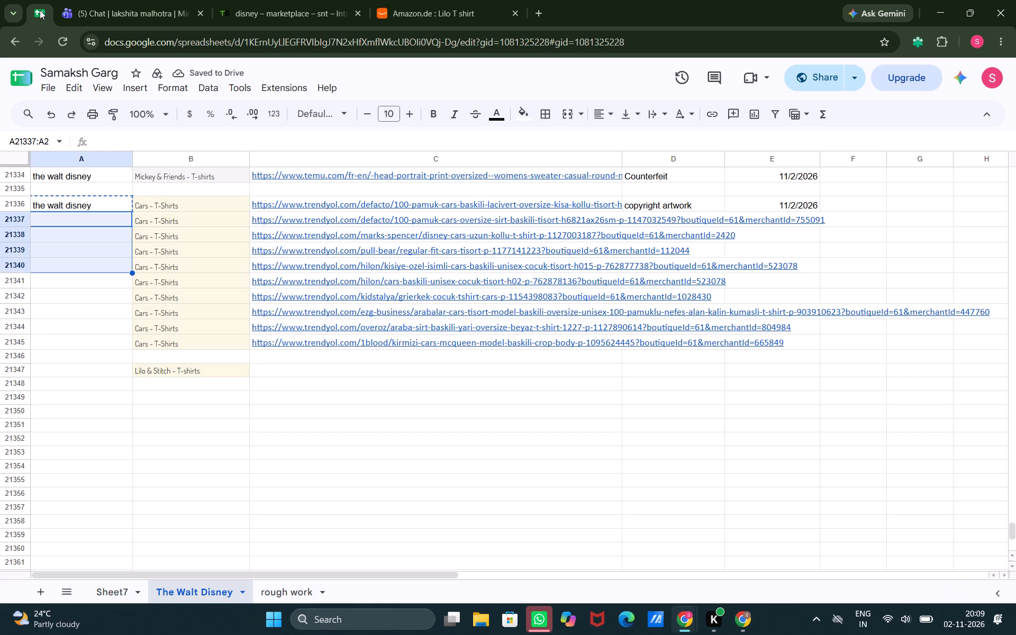
pyautogui.hotkey('shift', 'Down')
pyautogui.hotkey('shift', 'Down')
pyautogui.hotkey('shift', 'Down')
pyautogui.hotkey('shift', 'Down')
pyautogui.hotkey('shift', 'Down')
pyautogui.hotkey('ctrl', 'v')
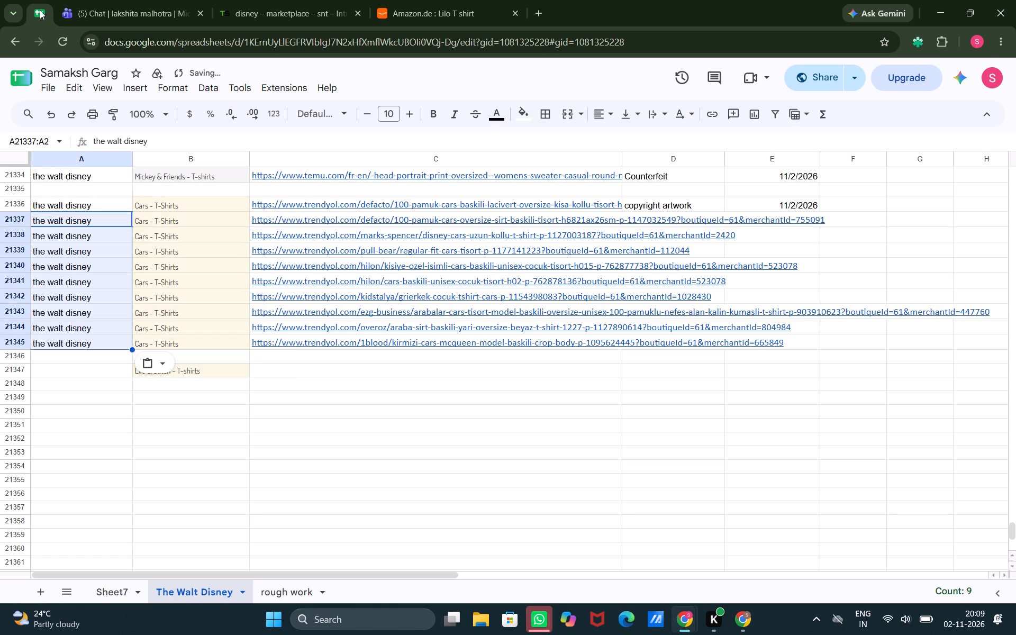
# Copy the label "copyright artwork" from D21336 into D21337 to D21345 for the remaining Cars - T-Shirts rows.
pyautogui.press('Right')
pyautogui.press('Right')
pyautogui.press('Right')
pyautogui.press('Up')
pyautogui.press('Up')
pyautogui.press('Down')
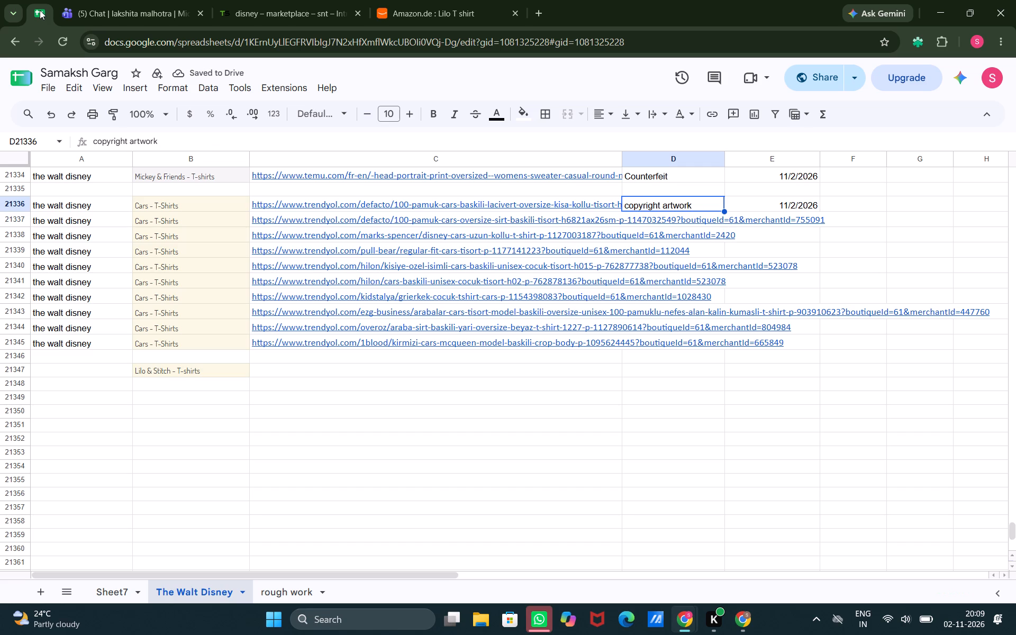
pyautogui.hotkey('ctrl', 'c')
pyautogui.press('Down')
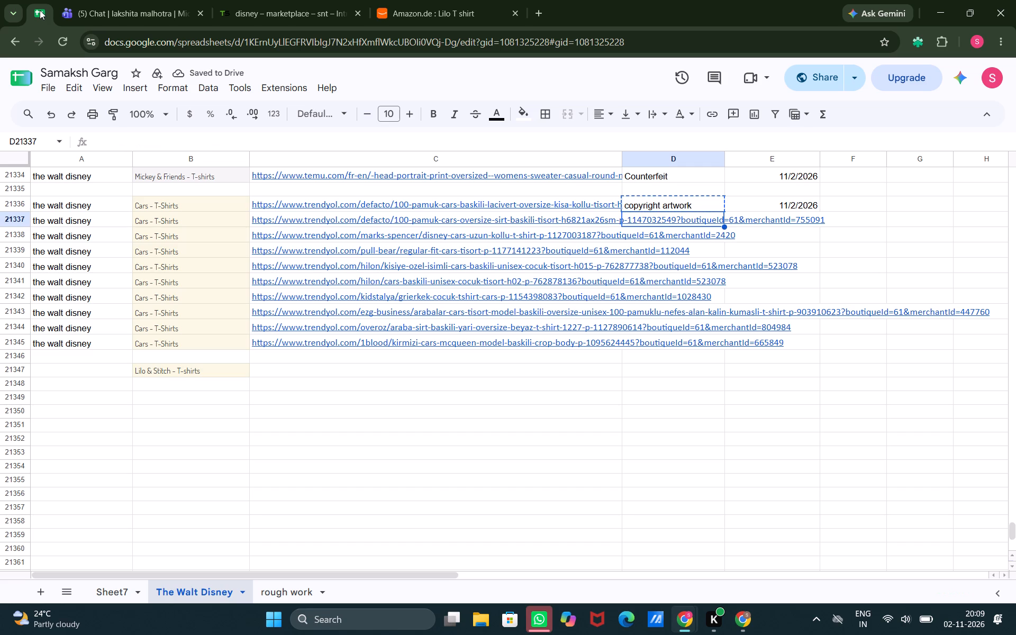
pyautogui.hotkey('shift', 'Down')
pyautogui.hotkey('shift', 'Down')
pyautogui.hotkey('shift', 'Down')
pyautogui.hotkey('shift', 'Down')
pyautogui.hotkey('shift', 'Down')
pyautogui.hotkey('shift', 'Down')
pyautogui.hotkey('shift', 'Down')
pyautogui.hotkey('shift', 'Down')
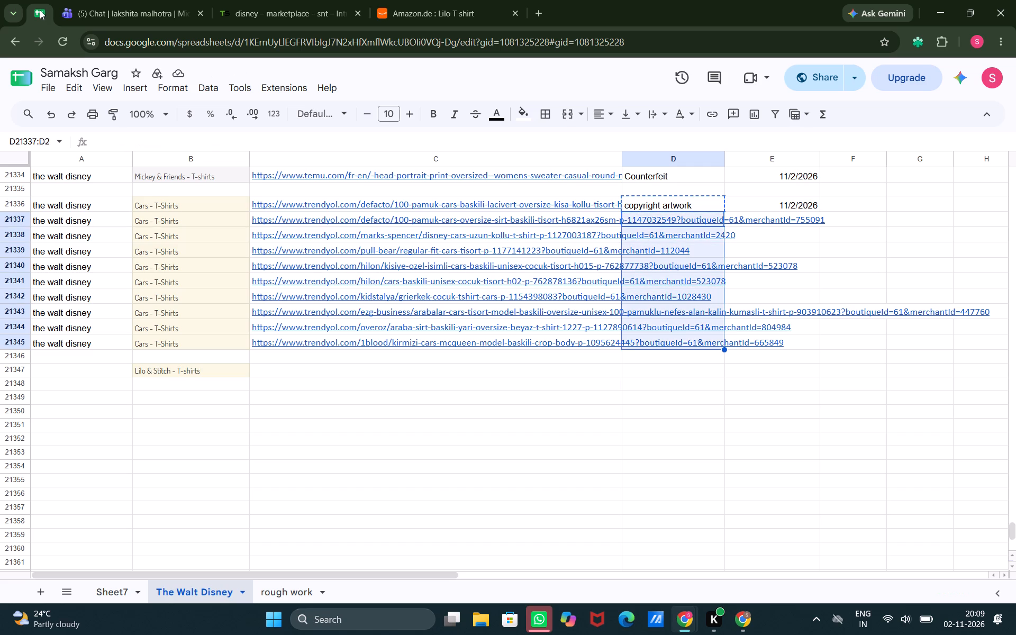
pyautogui.hotkey('ctrl', 'v')
# Copy the date 11/2/2026 from E21336 into E21337 to E21345 for the remaining Cars - T-Shirts rows.
pyautogui.press('Right')
pyautogui.press('Up')
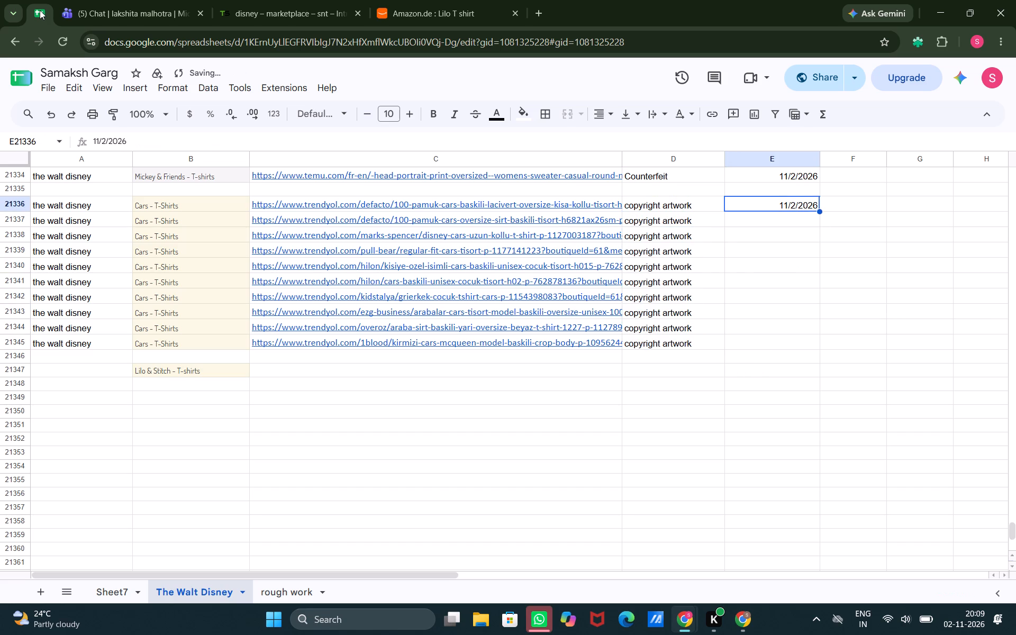
pyautogui.hotkey('ctrl', 'c')
pyautogui.press('Down')
pyautogui.press('Down')
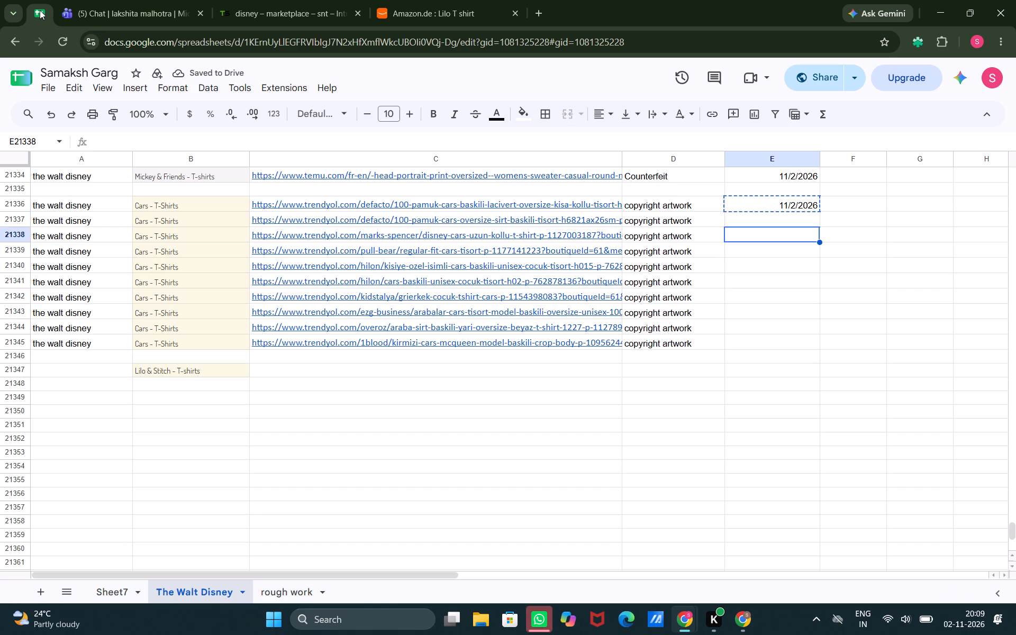
pyautogui.press('Up')
pyautogui.hotkey('shift', 'Down')
pyautogui.hotkey('shift', 'Down')
pyautogui.hotkey('shift', 'Down')
pyautogui.hotkey('shift', 'Down')
pyautogui.hotkey('shift', 'Down')
pyautogui.hotkey('shift', 'Down')
pyautogui.hotkey('shift', 'Down')
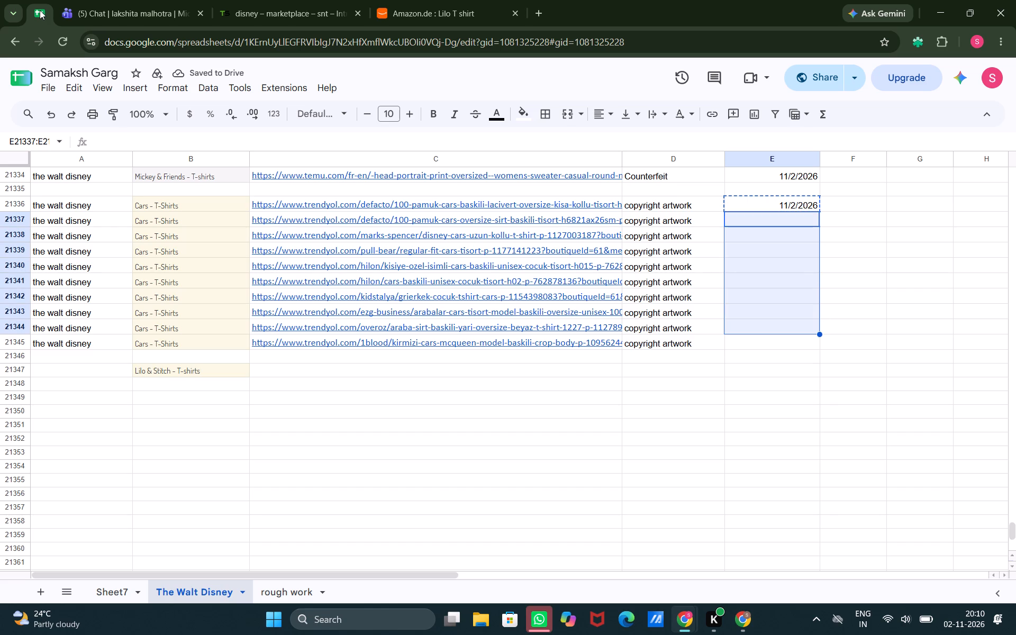
pyautogui.hotkey('shift', 'Down')
pyautogui.hotkey('ctrl', 'v')
# Copy the customer name "the walt disney" from A21345 into A21347 beside the Lilo & Stitch - T-shirts asset name.
pyautogui.press('Down')
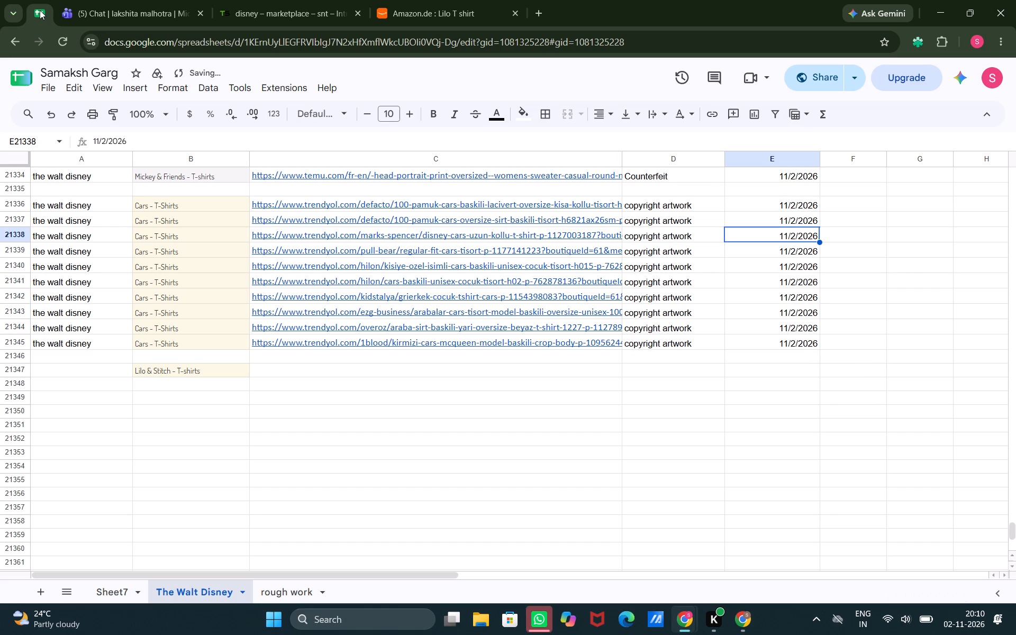
pyautogui.press('Left')
pyautogui.press('Left')
pyautogui.press('Left')
pyautogui.press('Left')
pyautogui.hotkey('ctrl', 'Down')
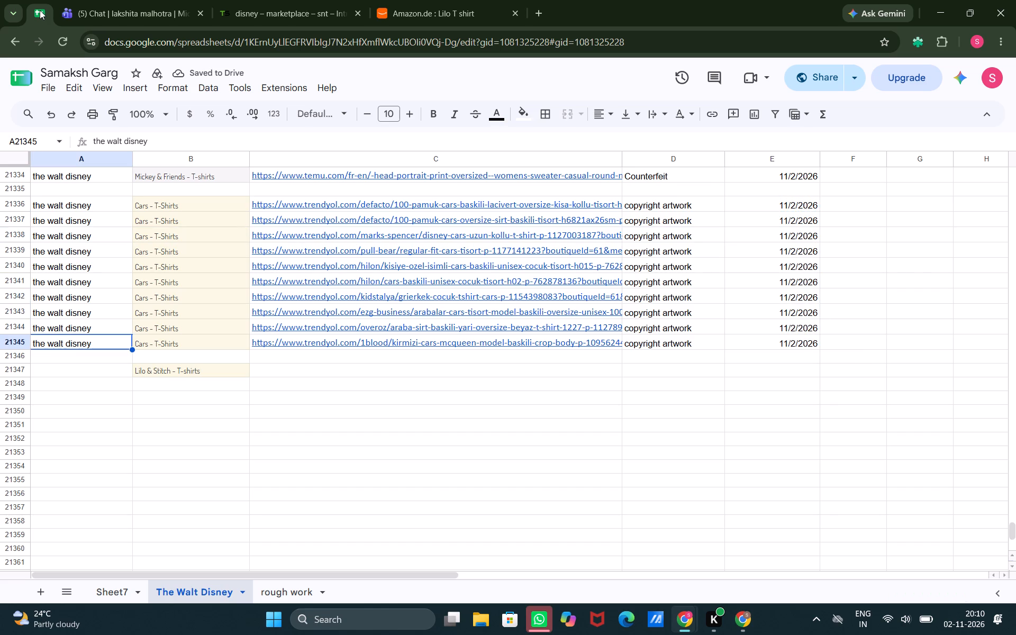
pyautogui.hotkey('ctrl', 'c')
pyautogui.press('Down')
pyautogui.press('Down')
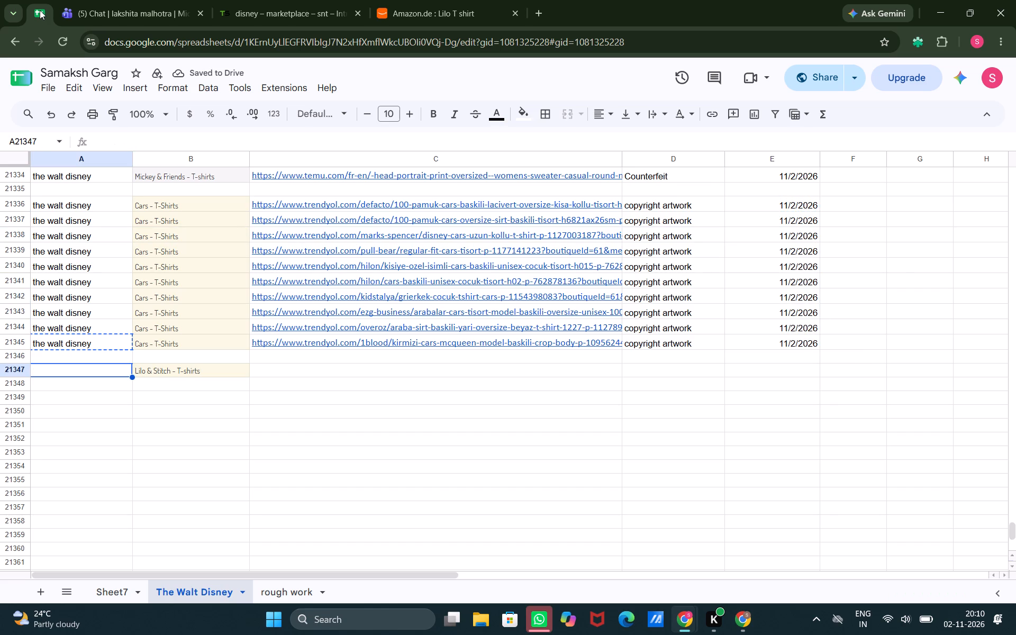
pyautogui.hotkey('ctrl', 'v')
# Enter the current date 11/2/2026 in E21347 of the Lilo & Stitch - T-shirts row.
pyautogui.press('Right')
pyautogui.press('Right')
pyautogui.press('Right')
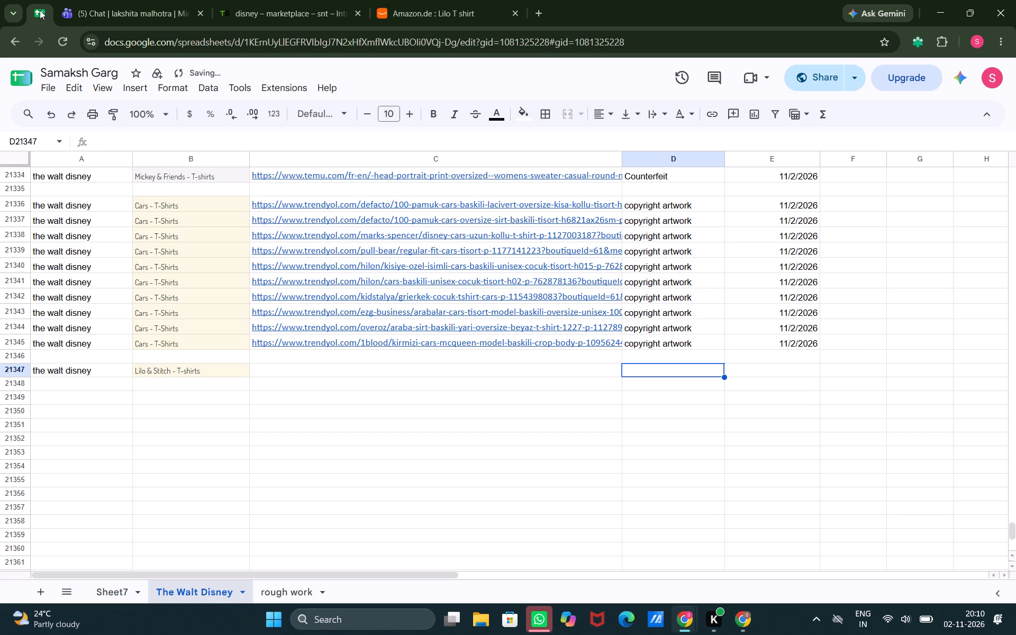
pyautogui.press('Up')
pyautogui.press('Up')
pyautogui.press('Up')
pyautogui.press('Down')
pyautogui.press('Down')
pyautogui.press('Down')
pyautogui.press('Right')
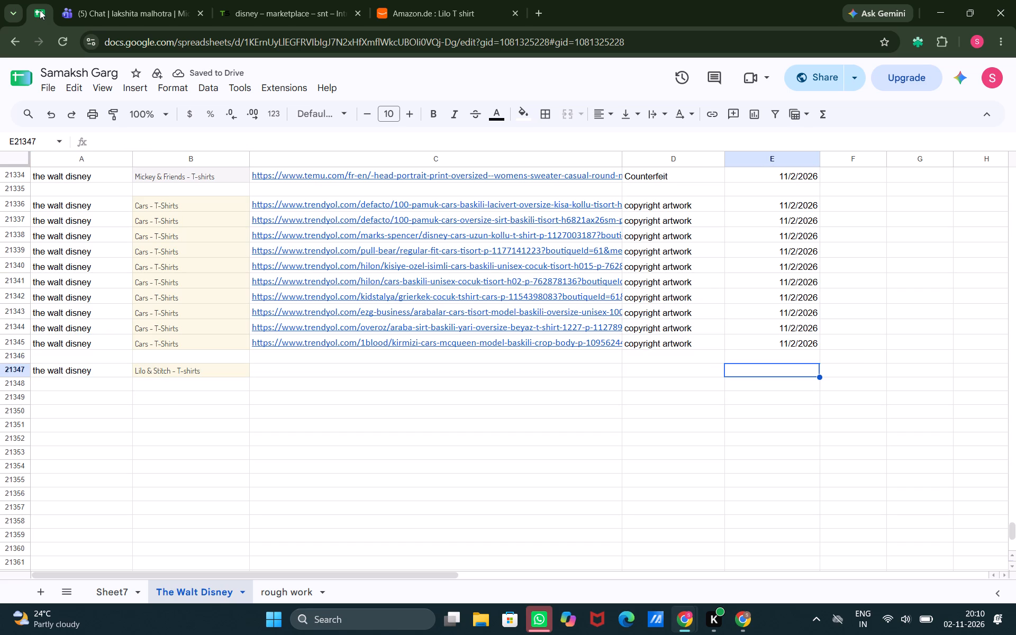
pyautogui.hotkey('ctrl', ';')
# Copy the label "copyright artwork" from D21345 into D21347 of the Lilo & Stitch - T-shirts row.
pyautogui.press('Down')
pyautogui.press('Left')
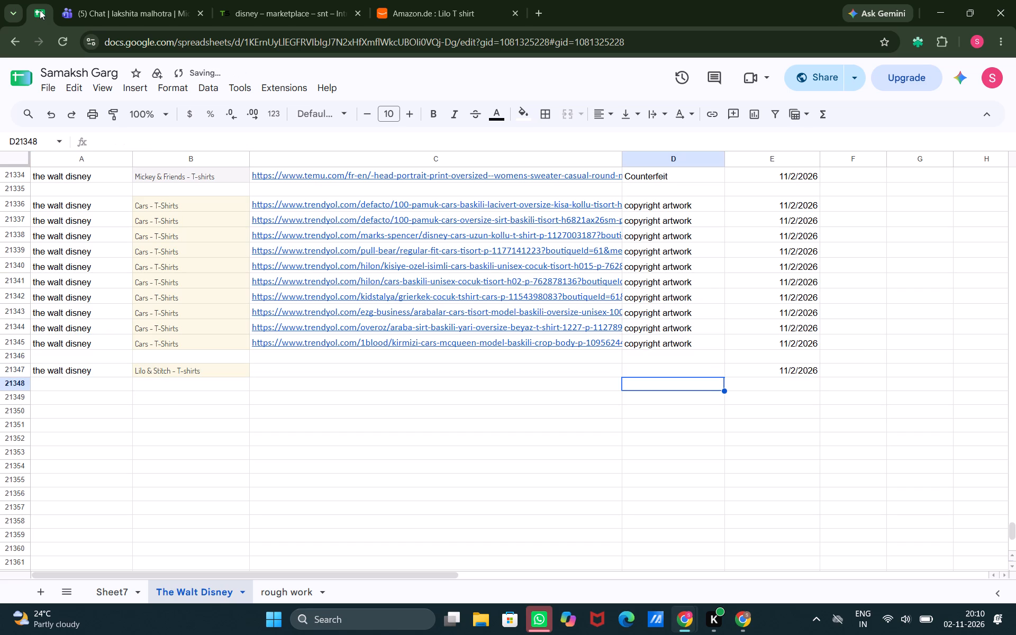
pyautogui.press('Up')
pyautogui.press('Up')
pyautogui.press('Up')
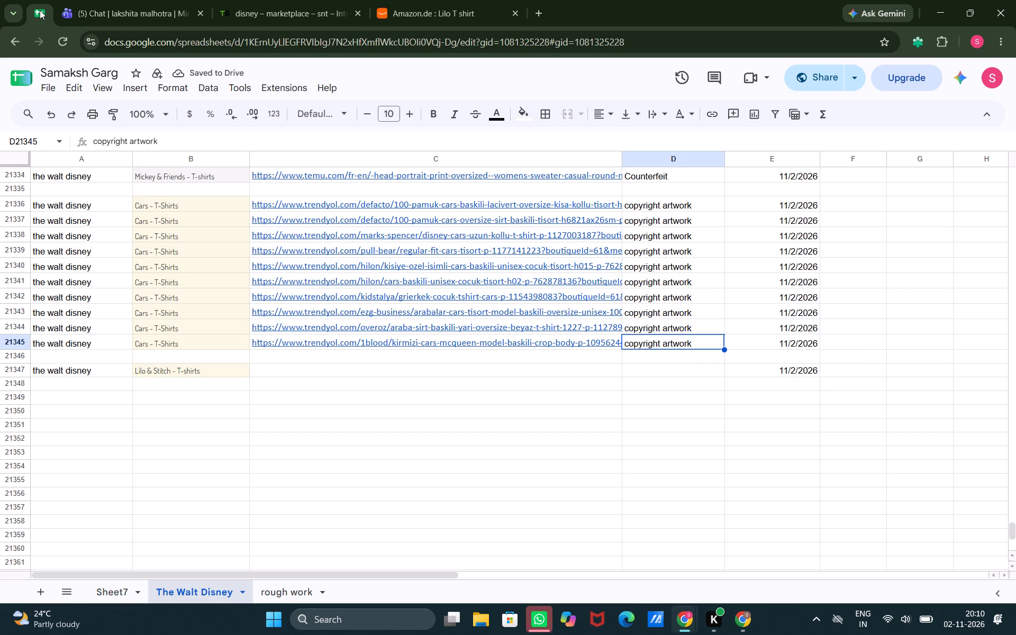
pyautogui.hotkey('ctrl', 'c')
pyautogui.press('Down')
pyautogui.press('Down')
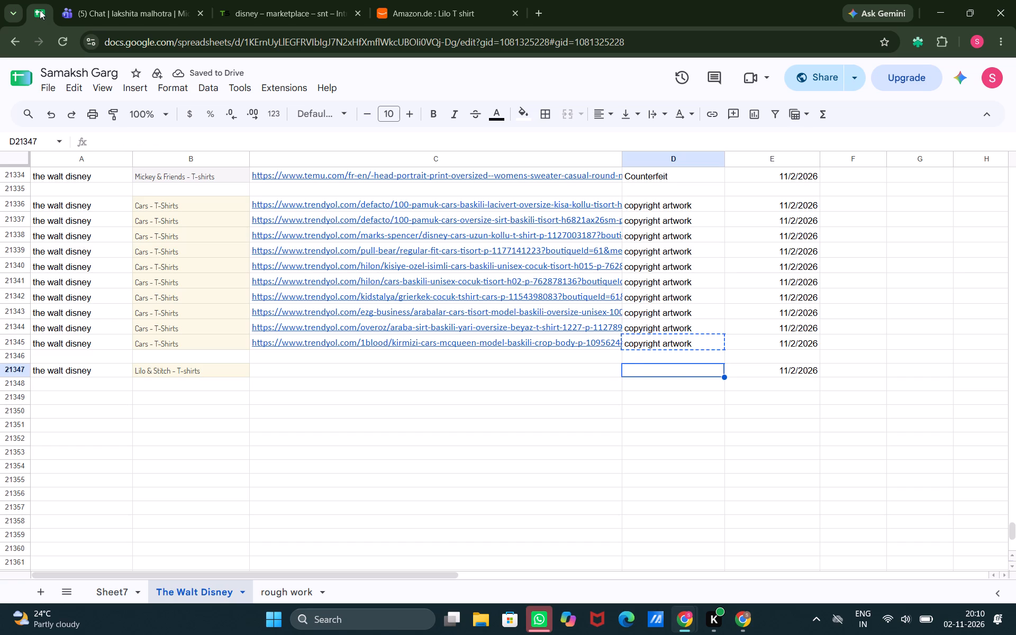
pyautogui.hotkey('ctrl', 'v')
# Copy the amazon.de link of the "Amazon Essentials Boys Short Sleeve T-Shirts" listing into C21347 of The Walt Disney sheet.
pyautogui.press('Left')
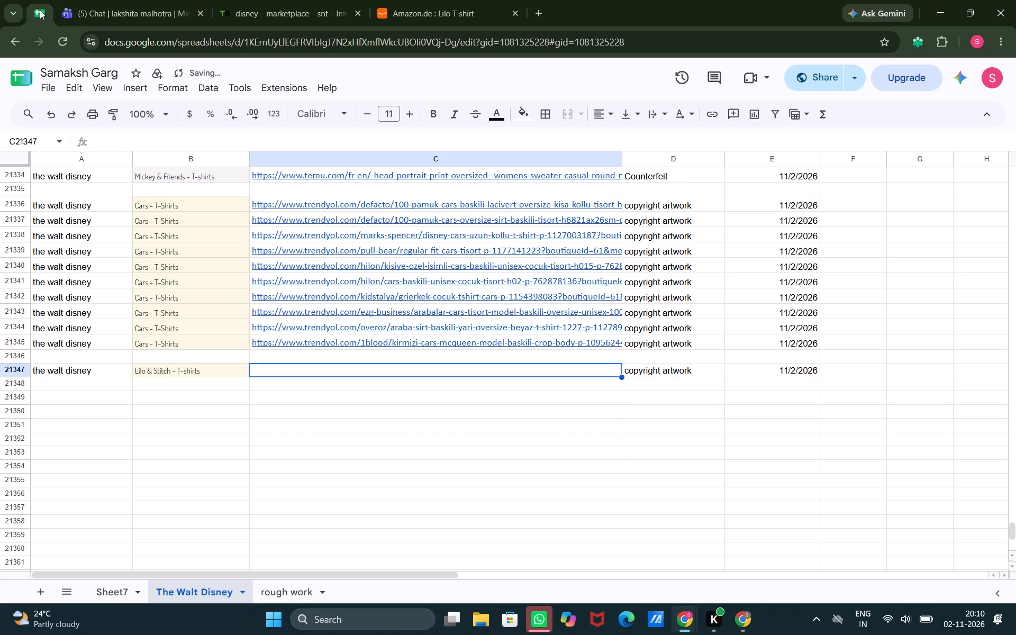
pyautogui.click(448, 2)
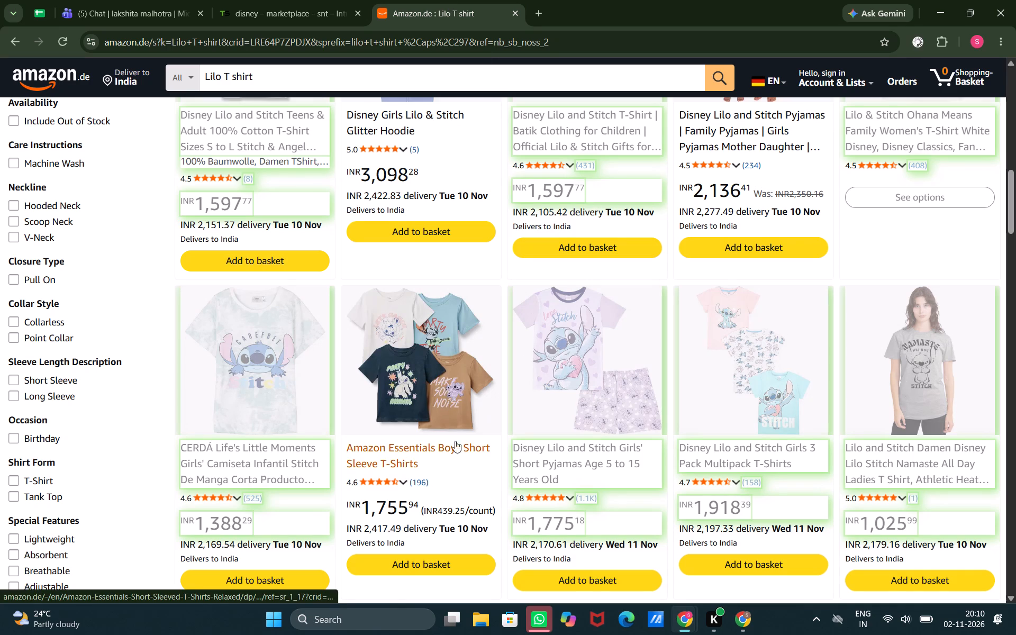
pyautogui.rightClick(448, 451)
pyautogui.click(513, 379)
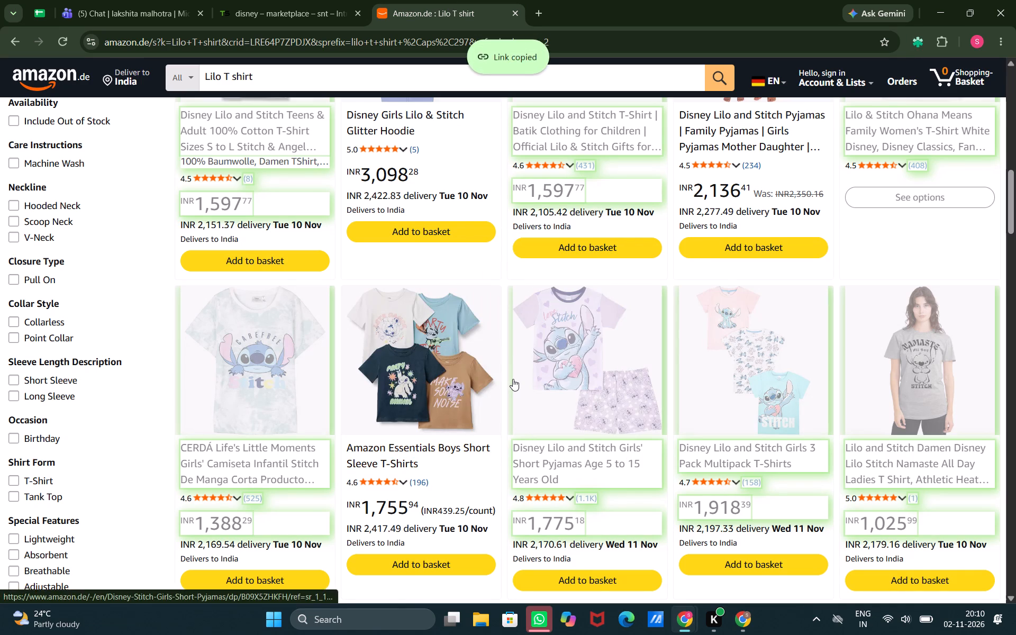
pyautogui.hotkey('ctrl', 'Tab')
pyautogui.hotkey('ctrl', 'v')
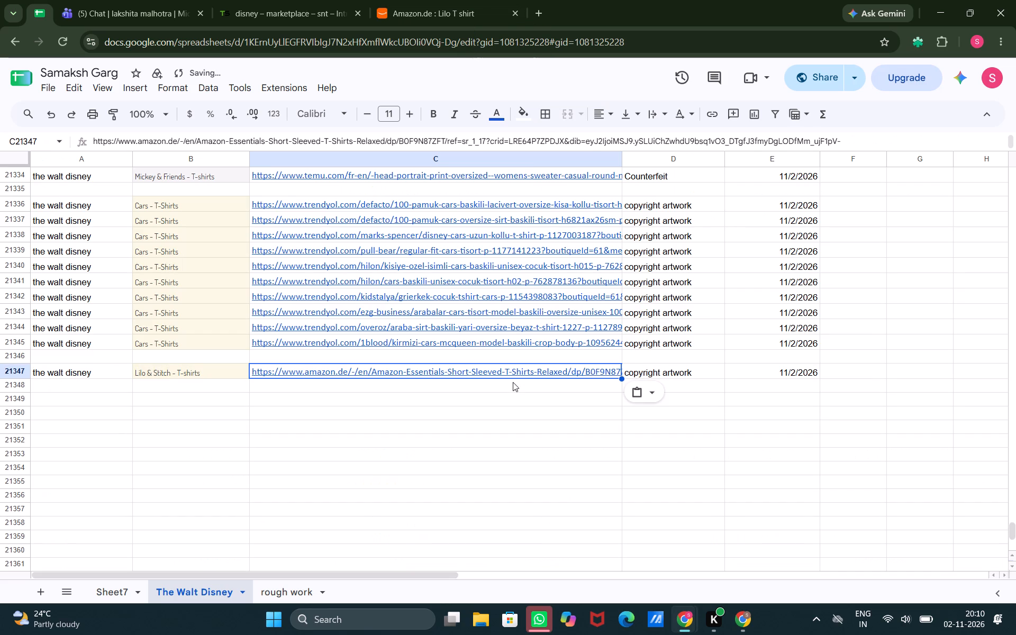
pyautogui.press('Return')
pyautogui.press('Return')
# Copy the link of the amazon.de listing "Disney Lilo and Stitch Girls' Jumper | Stitch Clothing | Age 5 to 13 Years".
pyautogui.click(427, 1)
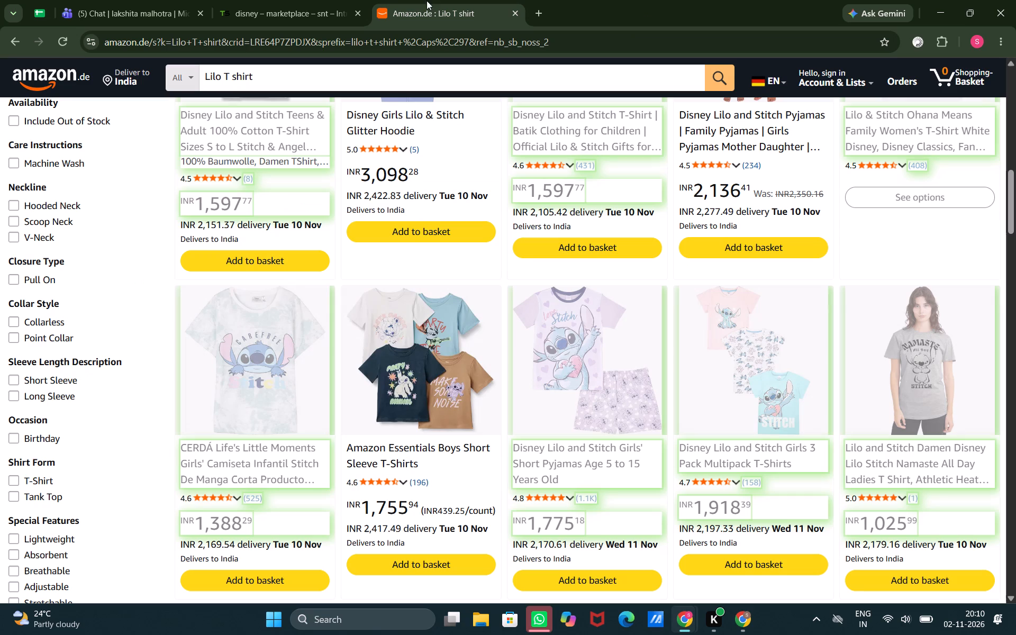
pyautogui.scroll(-5, 657, 291)
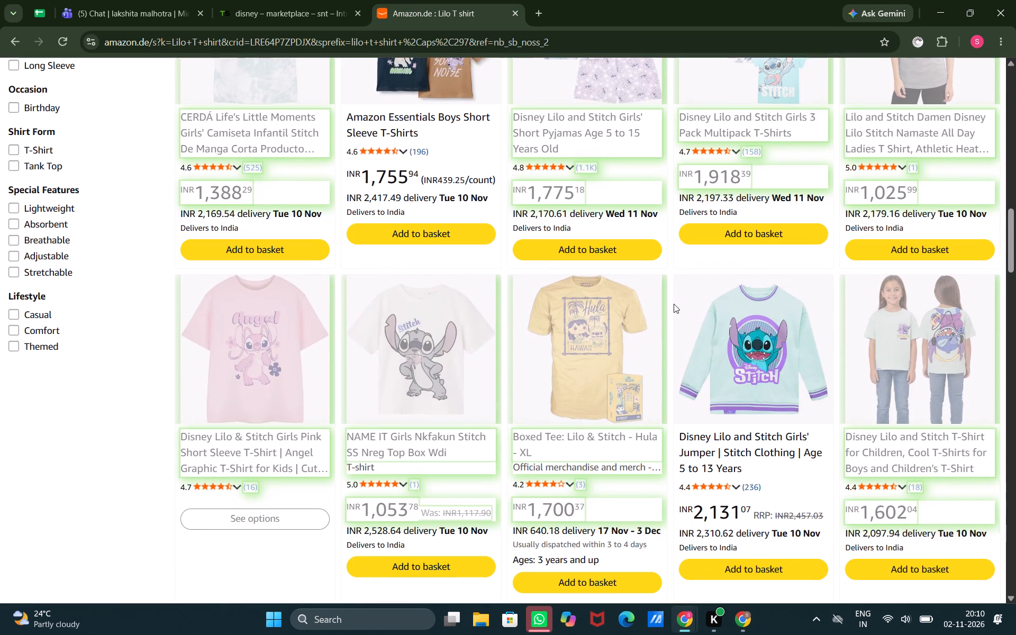
pyautogui.rightClick(750, 434)
pyautogui.click(792, 367)
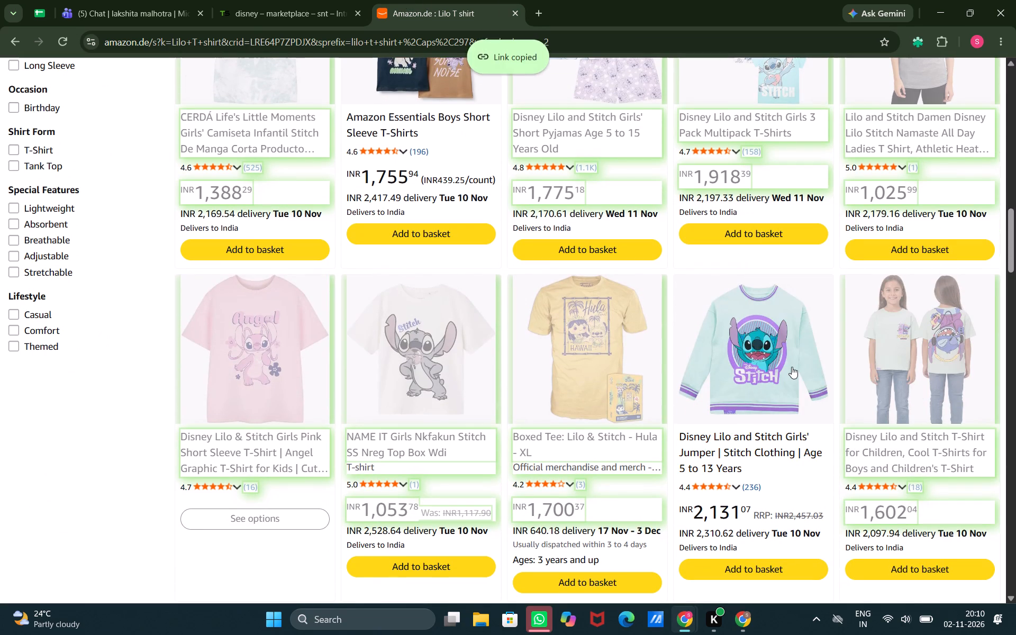
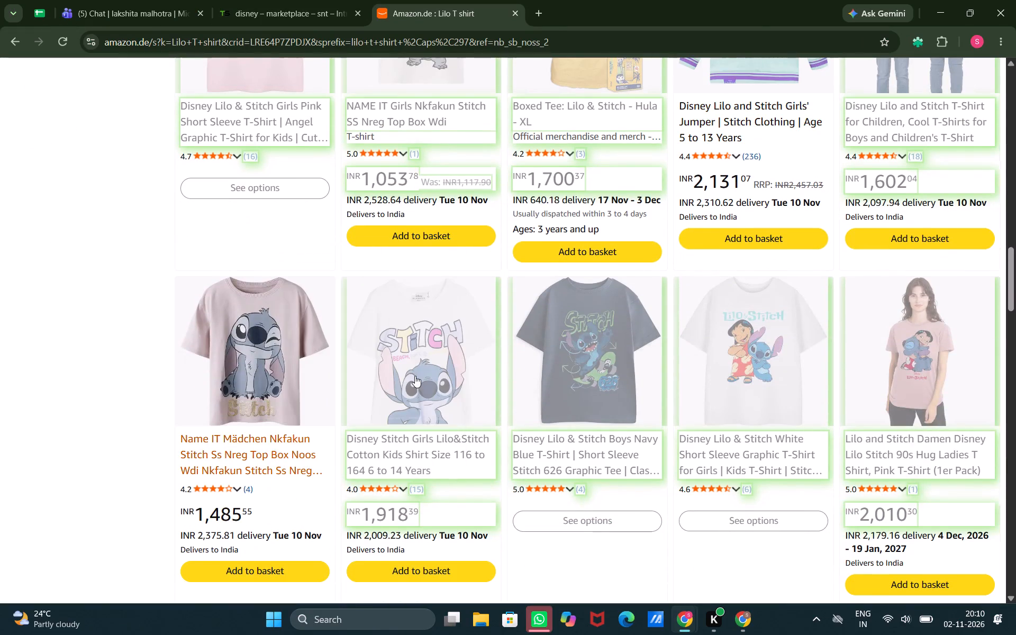
# Paste the copied amazon.de link of the "Name IT Mädchen Nkfakun Stitch" listing into C21349 of The Walt Disney sheet.
pyautogui.hotkey('ctrl', 'Tab')
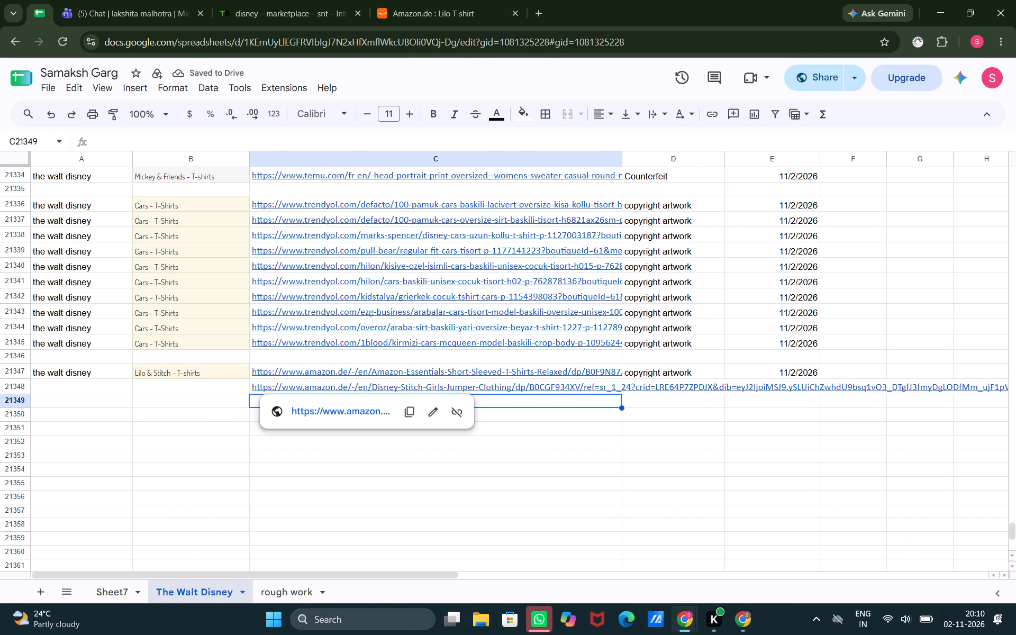
pyautogui.hotkey('ctrl', 'v')
pyautogui.press('Return')
pyautogui.press('Return')
# Copy the amazon.de link of "Disney Lilo and Stitch Girls' Short Pyjamas Age 5 to 15 Years" into C21350 of The Walt Disney sheet.
pyautogui.hotkey('ctrl', 'Tab')
pyautogui.hotkey('ctrl', 'Tab')
pyautogui.hotkey('ctrl', 'Tab')
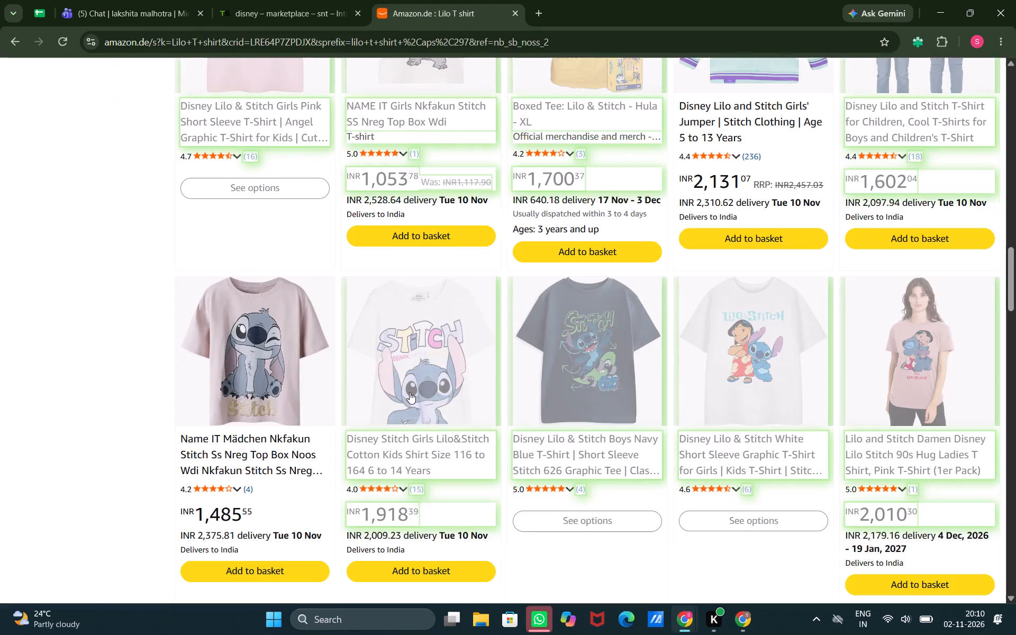
pyautogui.scroll(-6, 410, 392)
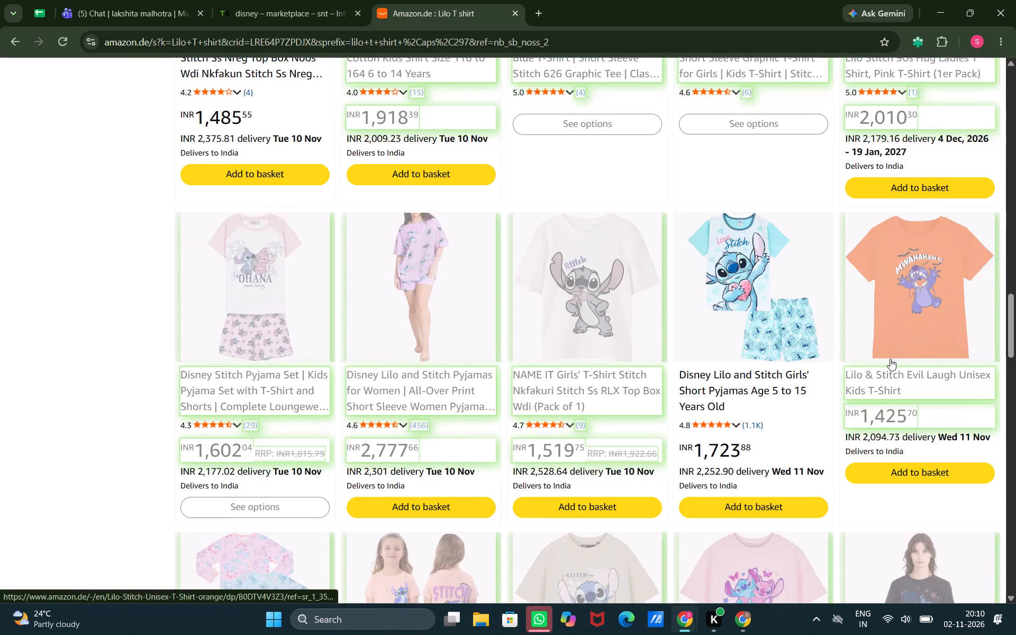
pyautogui.rightClick(784, 379)
pyautogui.click(875, 522)
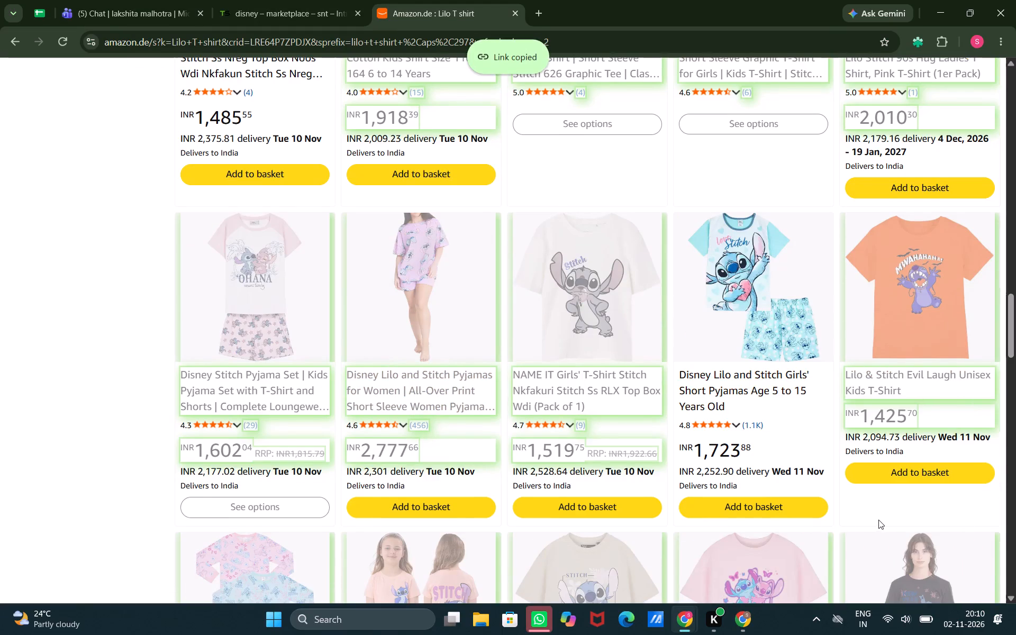
pyautogui.hotkey('ctrl', 'Tab')
pyautogui.hotkey('ctrl', 'v')
pyautogui.press('Return')
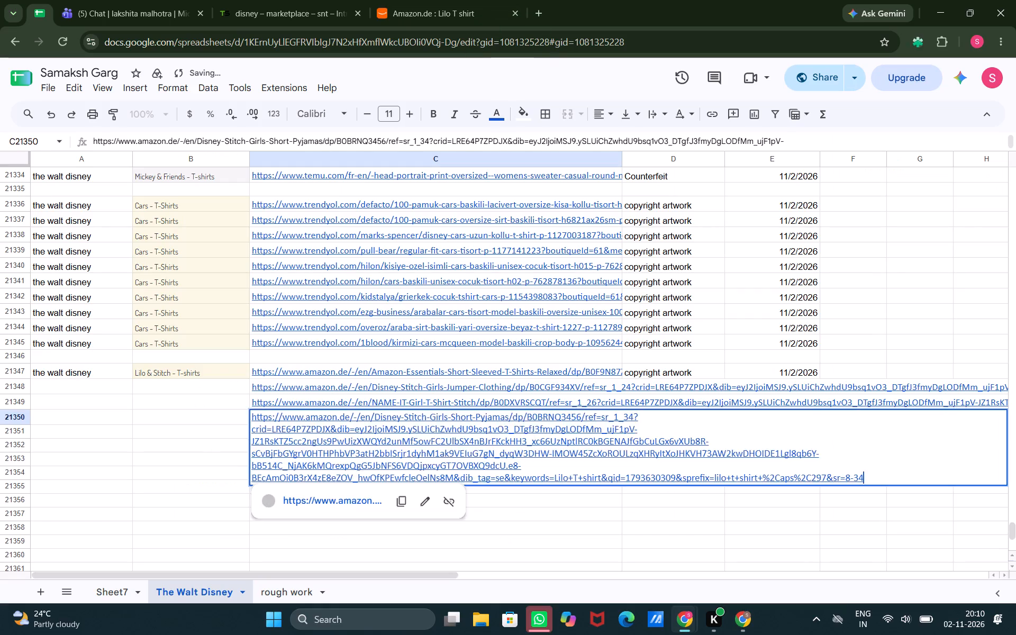
pyautogui.press('Return')
# Check the rest of the first amazon.de results page for unmarked Lilo & Stitch listings and open results page 2.
pyautogui.hotkey('ctrl', 'Tab')
pyautogui.hotkey('ctrl', 'Tab')
pyautogui.hotkey('ctrl', 'Tab')
pyautogui.scroll(-5, 878, 520)
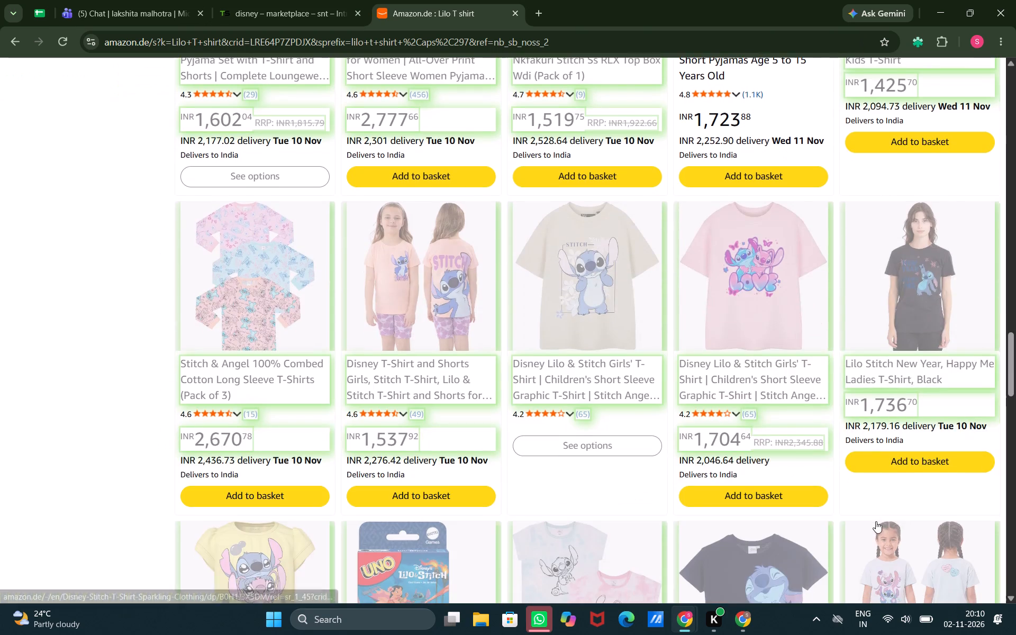
pyautogui.scroll(-5, 1015, 414)
pyautogui.scroll(-4, 111, 333)
pyautogui.scroll(-6, 490, 324)
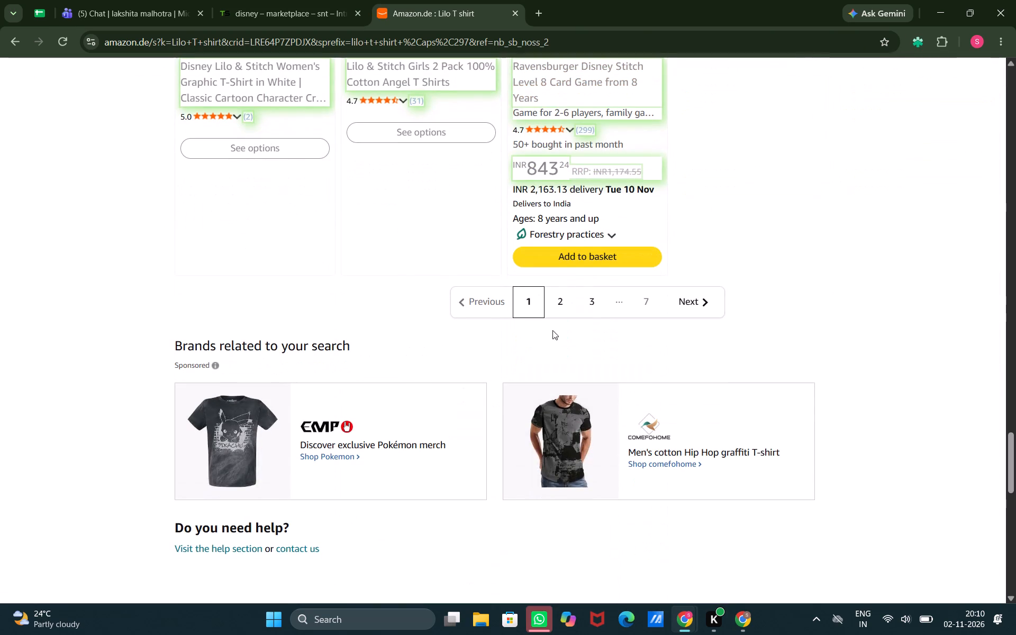
pyautogui.click(545, 302)
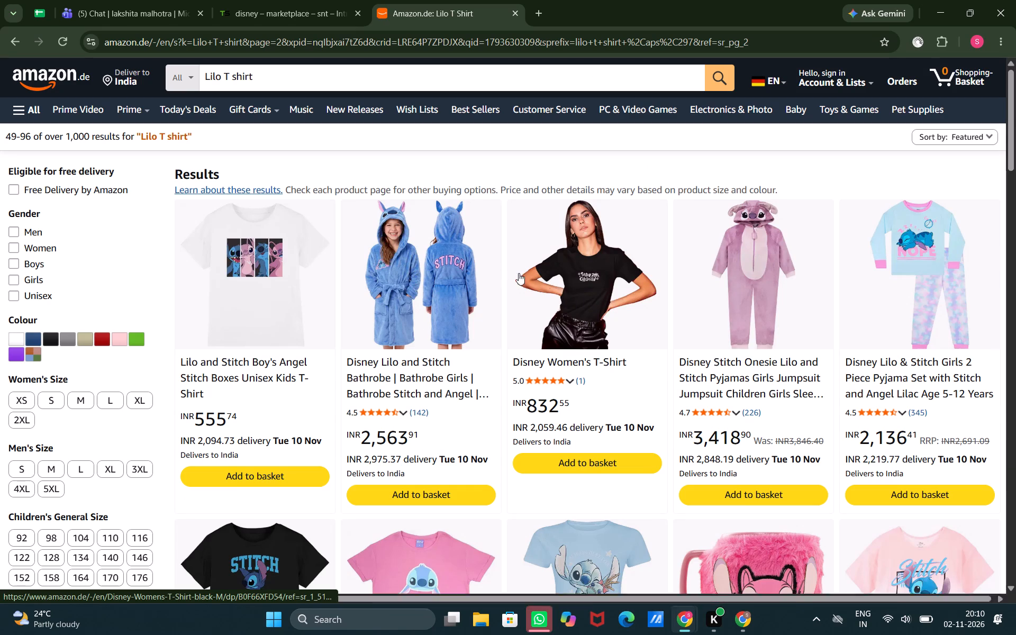
# Copy the link of the CERDÁ Life's Little Moments children's Stitch T-shirt listing into C21351 of The Walt Disney sheet.
pyautogui.scroll(-4, 643, 329)
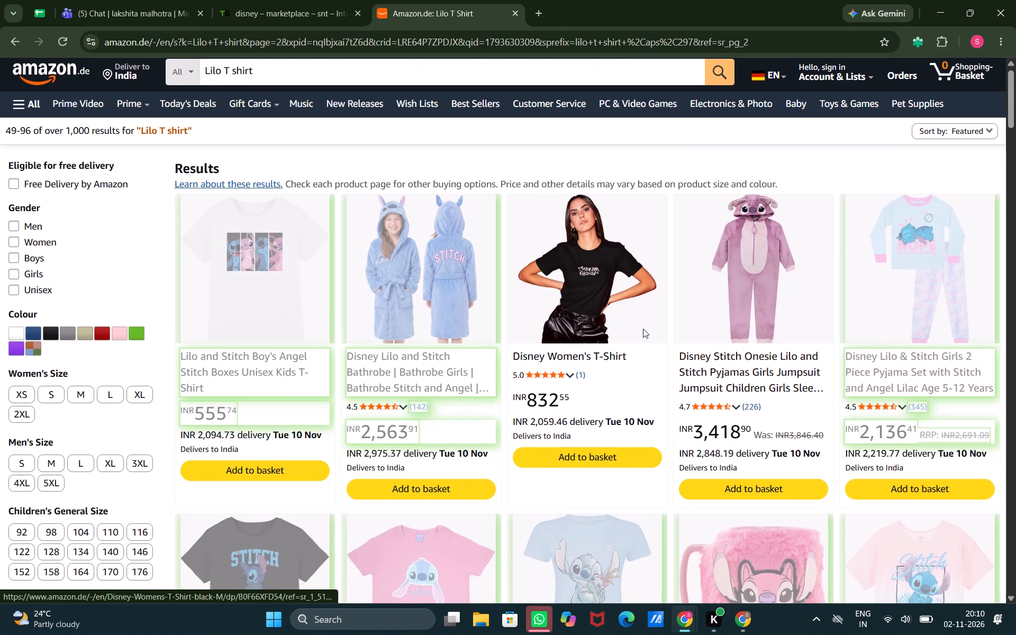
pyautogui.scroll(-6, 886, 324)
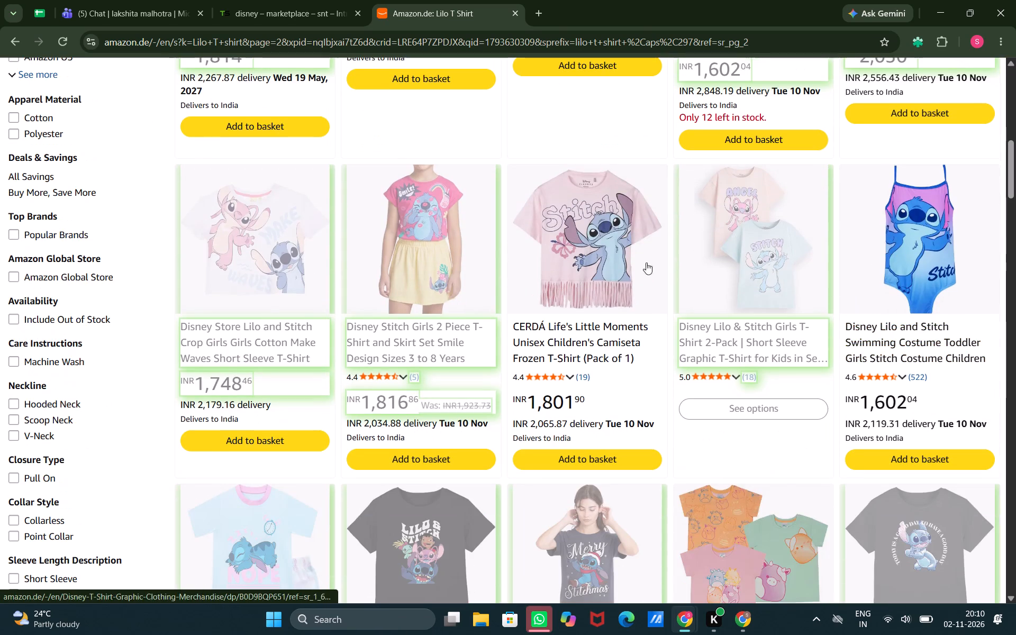
pyautogui.rightClick(587, 347)
pyautogui.click(644, 485)
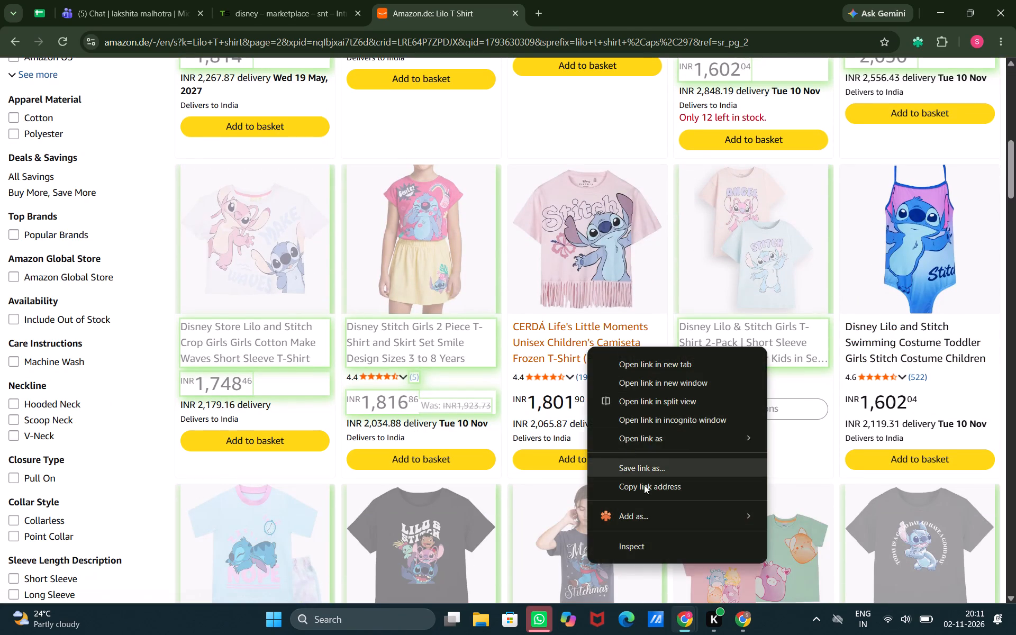
pyautogui.hotkey('ctrl', 'Tab')
pyautogui.hotkey('ctrl', 'v')
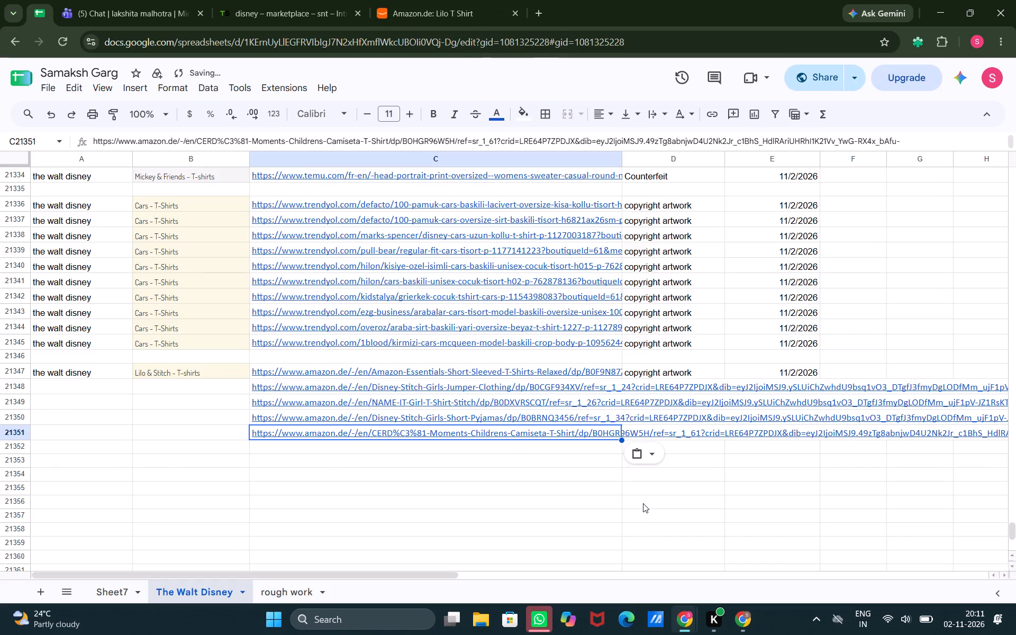
pyautogui.press('Return')
pyautogui.press('Return')
# Copy the link of the unmarked white "Disney Women's T-Shirt" listing on results page 2 into C21352 of The Walt Disney sheet.
pyautogui.hotkey('ctrl', 'Tab')
pyautogui.hotkey('ctrl', 'Tab')
pyautogui.hotkey('ctrl', 'Tab')
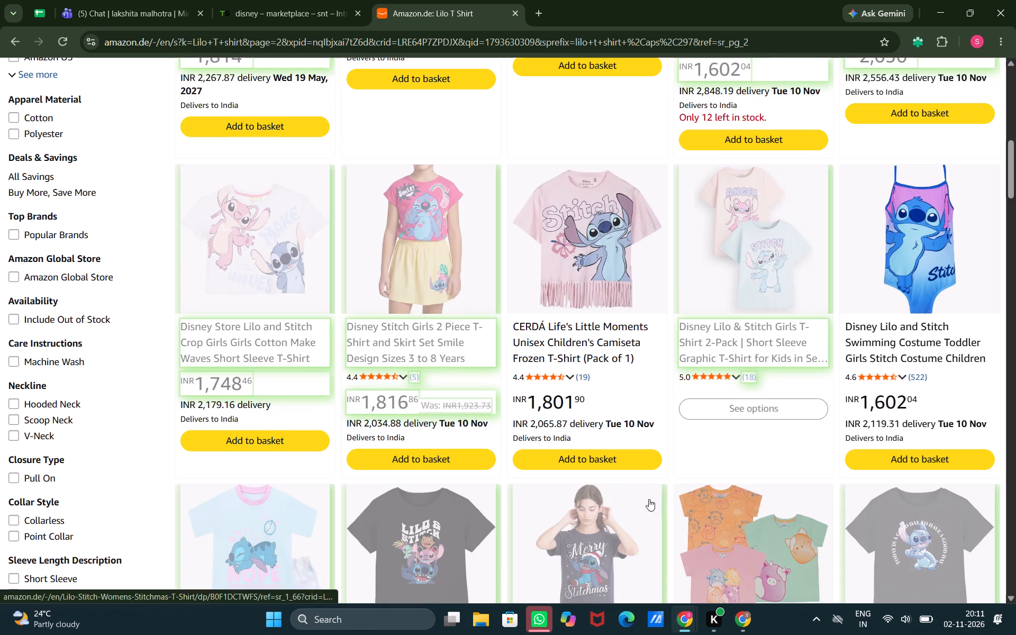
pyautogui.scroll(-5, 651, 497)
pyautogui.scroll(-5, 958, 247)
pyautogui.scroll(4, 959, 248)
pyautogui.scroll(-4, 959, 248)
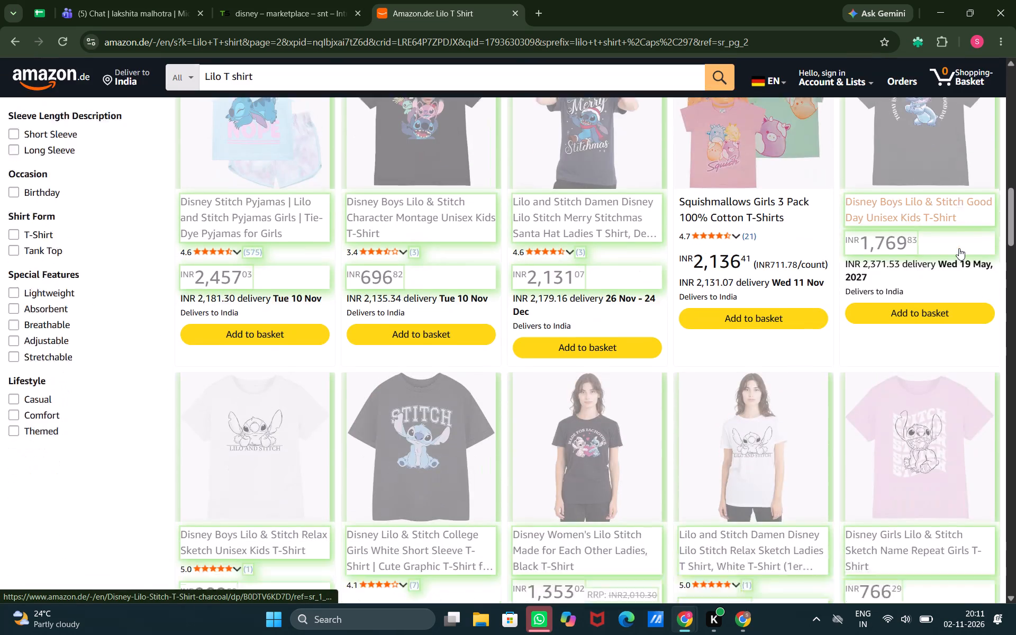
pyautogui.scroll(-5, 404, 217)
pyautogui.rightClick(271, 315)
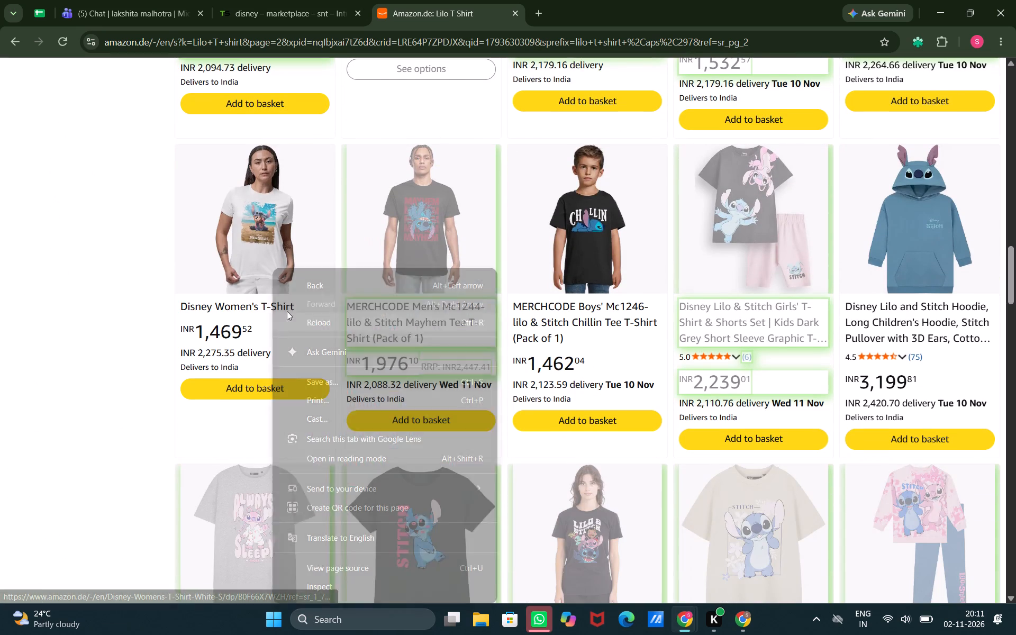
pyautogui.rightClick(267, 309)
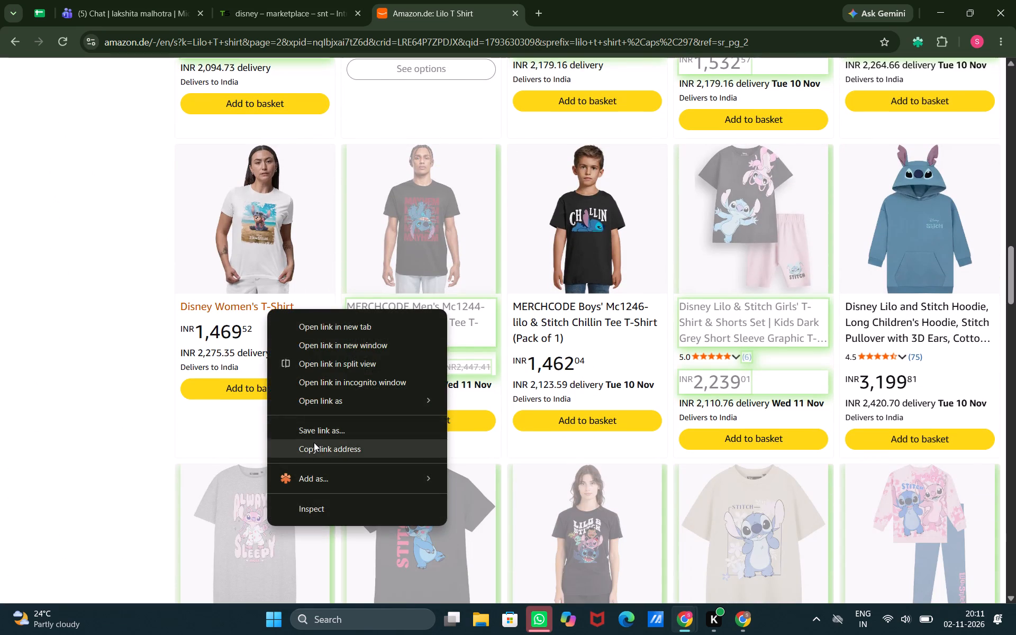
pyautogui.click(314, 442)
pyautogui.hotkey('ctrl', 'Tab')
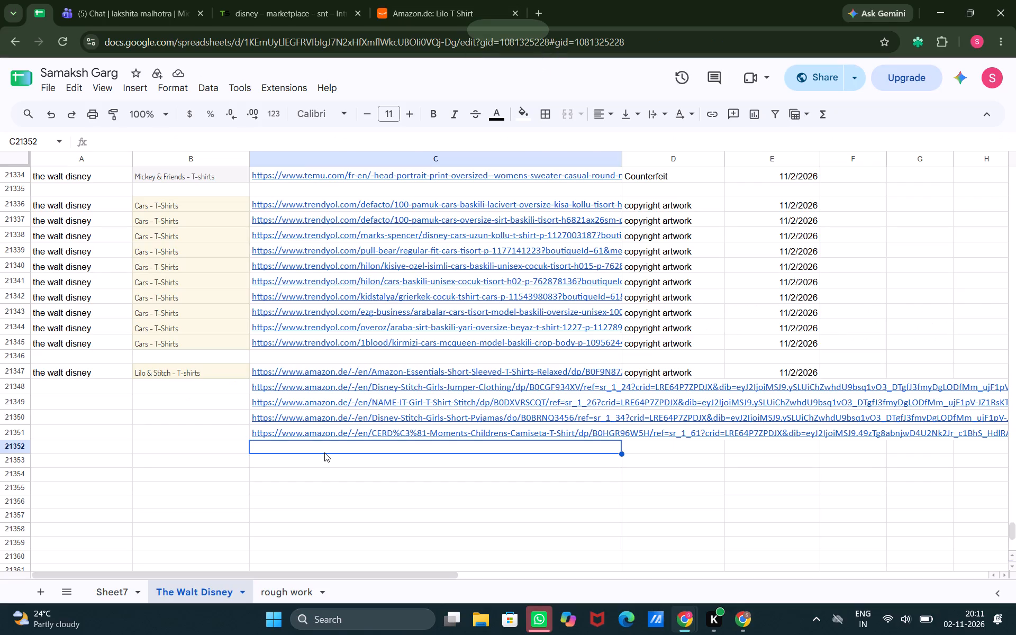
pyautogui.hotkey('ctrl', 'v')
pyautogui.press('Return')
pyautogui.press('Return')
# Copy the link of the "MERCHCODE Boys' Mc1246-lilo & Stitch Chillin Tee T-Shirt" listing into C21353 of The Walt Disney sheet.
pyautogui.hotkey('ctrl', 'Tab')
pyautogui.hotkey('ctrl', 'Tab')
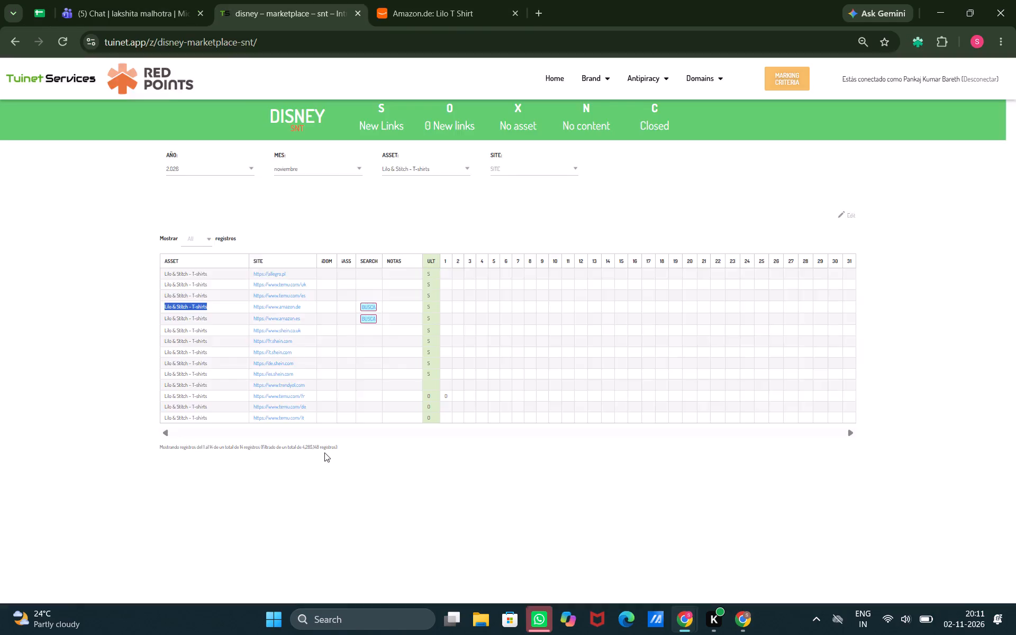
pyautogui.hotkey('ctrl', 'Tab')
pyautogui.rightClick(619, 318)
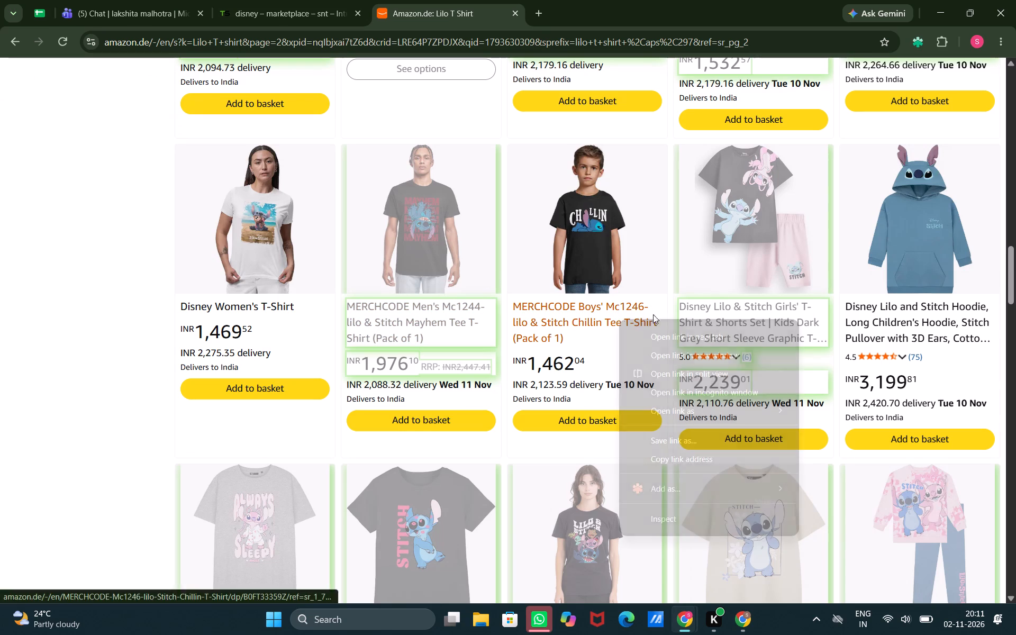
pyautogui.click(728, 465)
pyautogui.hotkey('ctrl', 'Tab')
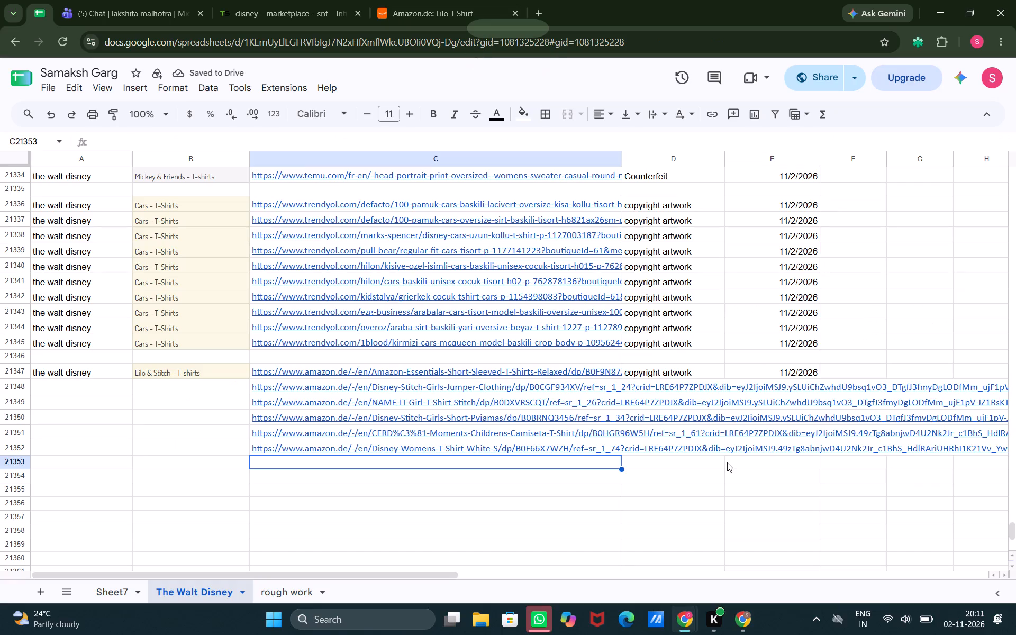
pyautogui.hotkey('ctrl', 'v')
pyautogui.press('Return')
pyautogui.press('Return')
# Copy the link of the "Name IT Girls Nmfann Stitch SS Nreg Top Box Wdi" listing into C21354 of The Walt Disney sheet.
pyautogui.hotkey('ctrl', 'Tab')
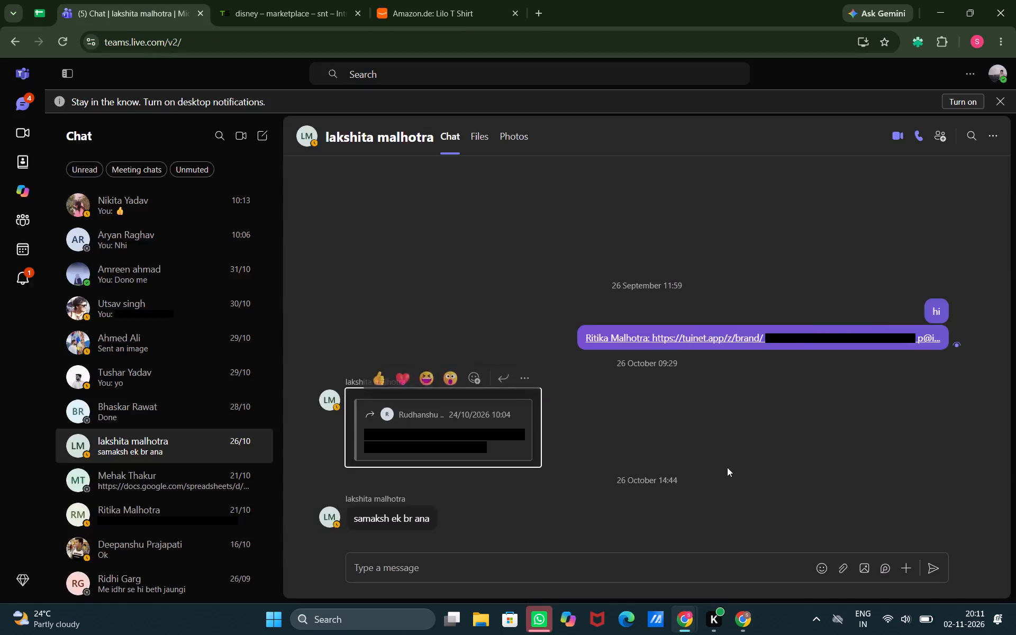
pyautogui.hotkey('ctrl', 'Tab')
pyautogui.hotkey('ctrl', 'Tab')
pyautogui.scroll(-4, 727, 457)
pyautogui.scroll(-5, 688, 434)
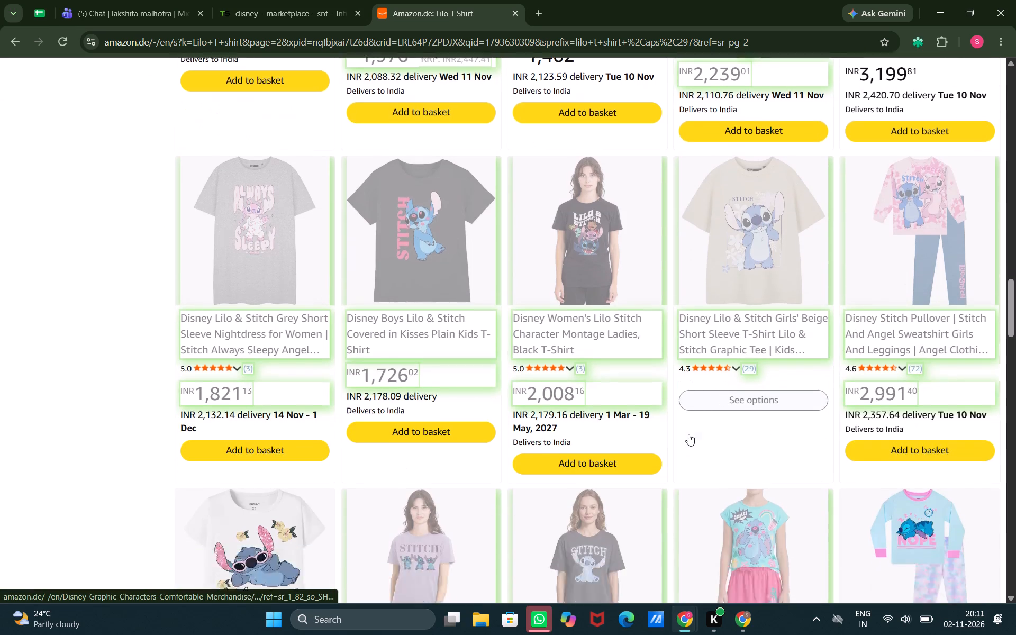
pyautogui.rightClick(260, 376)
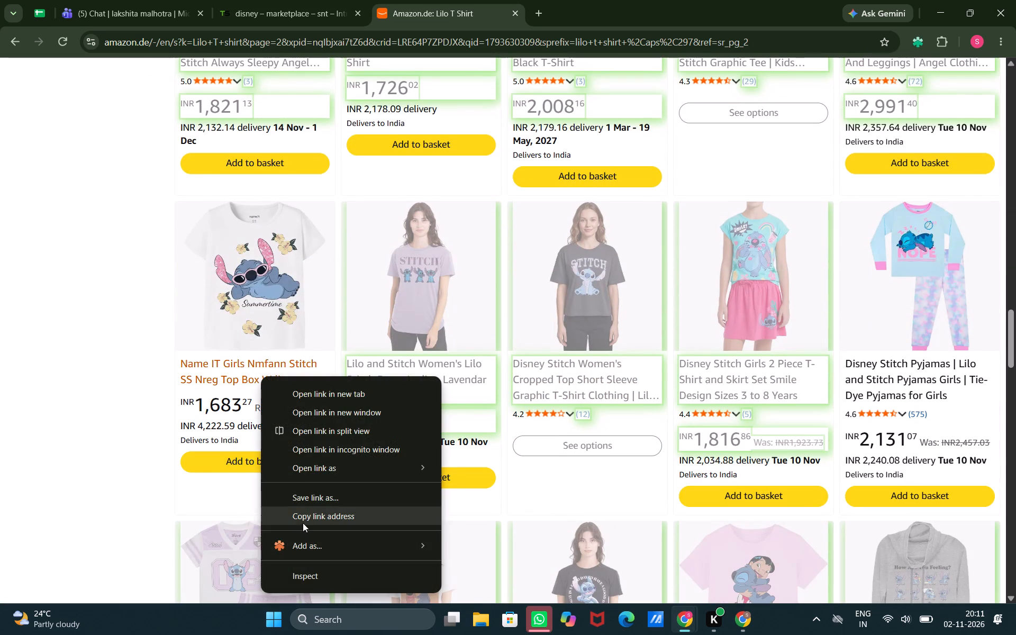
pyautogui.click(303, 523)
pyautogui.hotkey('ctrl', 'Tab')
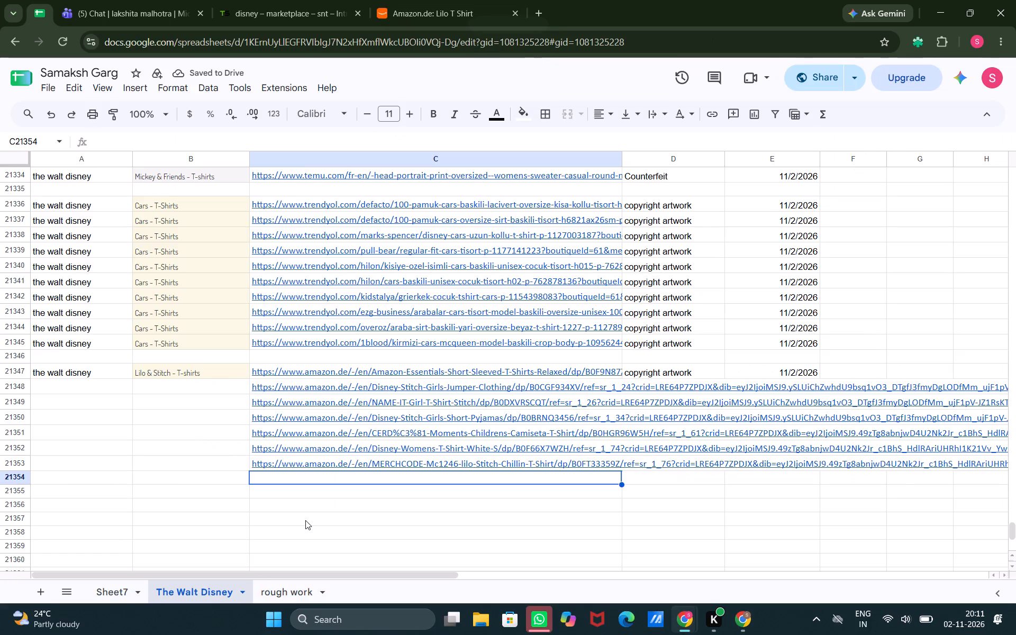
pyautogui.hotkey('ctrl', 'v')
pyautogui.press('Return')
pyautogui.press('Return')
# Copy the link of the unmarked "Disney Stitch Pyjamas" tie-dye girls' listing into C21355 of The Walt Disney sheet.
pyautogui.hotkey('ctrl', 'Tab')
pyautogui.hotkey('ctrl', 'Tab')
pyautogui.hotkey('ctrl', 'Tab')
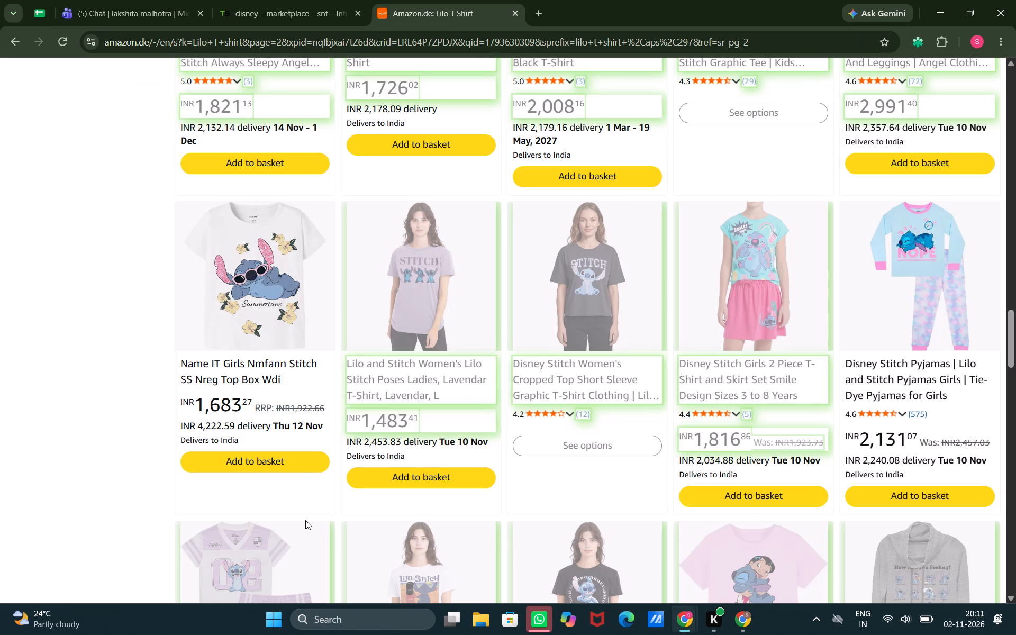
pyautogui.rightClick(898, 354)
pyautogui.rightClick(915, 389)
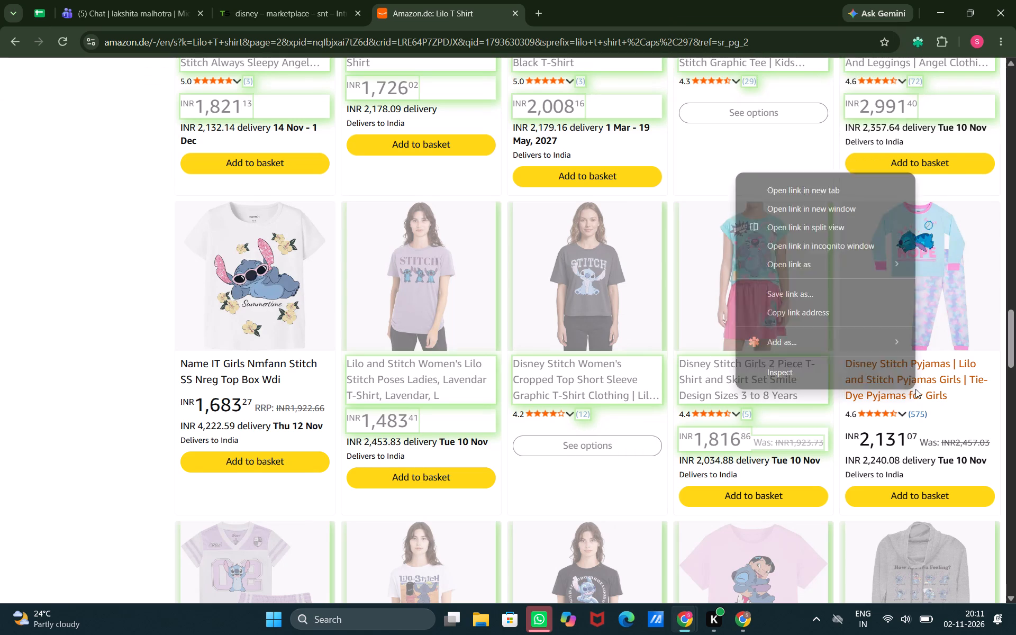
pyautogui.click(807, 306)
pyautogui.hotkey('ctrl', 'Tab')
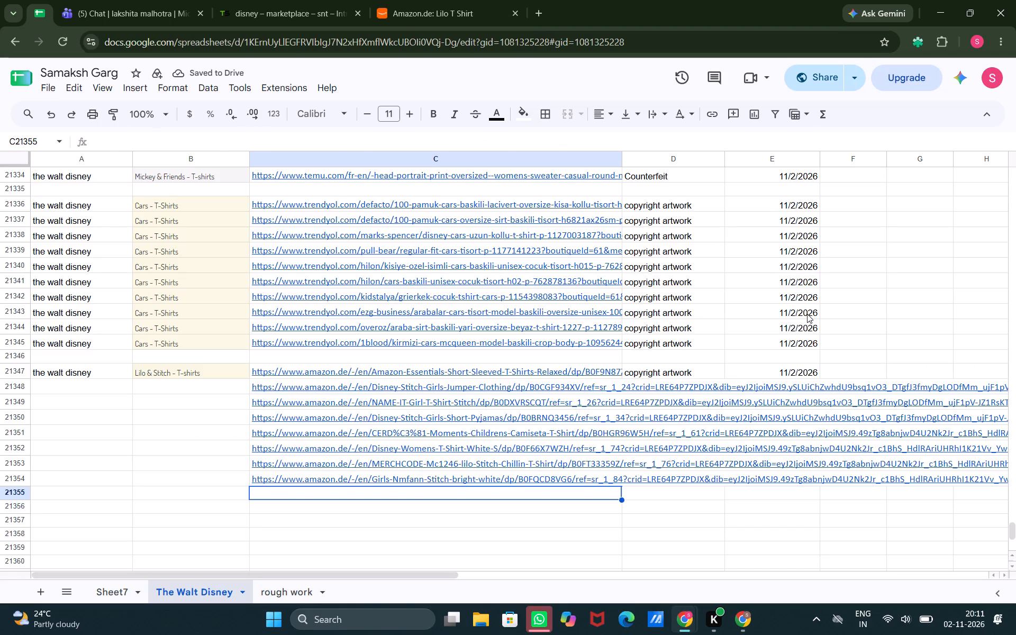
pyautogui.hotkey('ctrl', 'v')
pyautogui.press('Return')
pyautogui.press('Return')
# Check the rest of results page 2 for unmarked Lilo & Stitch listings and open results page 3.
pyautogui.hotkey('ctrl', 'Tab')
pyautogui.hotkey('ctrl', 'Tab')
pyautogui.hotkey('ctrl', 'Tab')
pyautogui.scroll(-4, 742, 296)
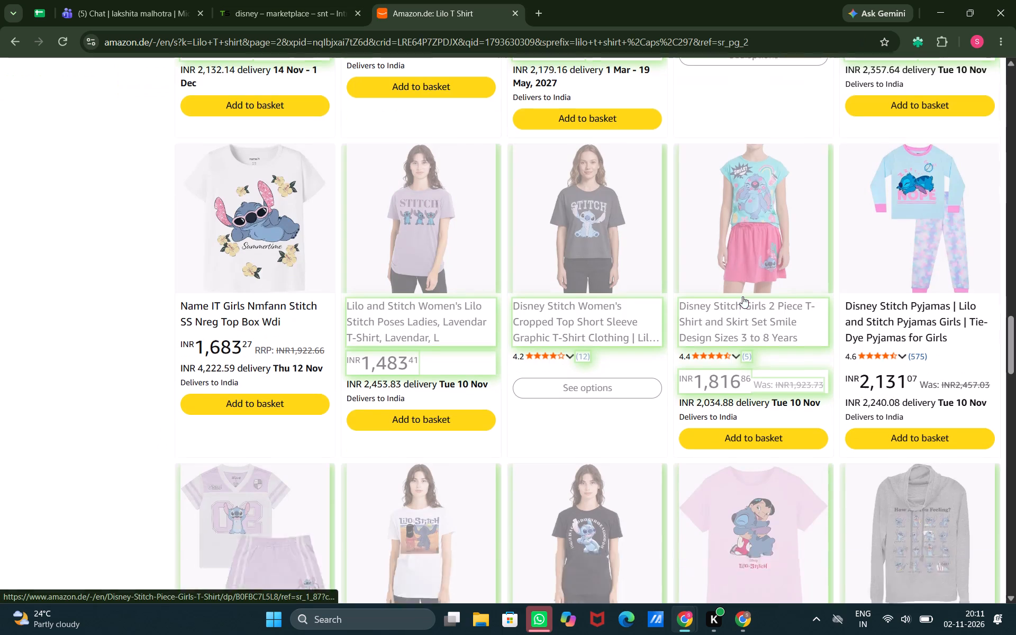
pyautogui.scroll(-5, 577, 264)
pyautogui.scroll(-2, 424, 266)
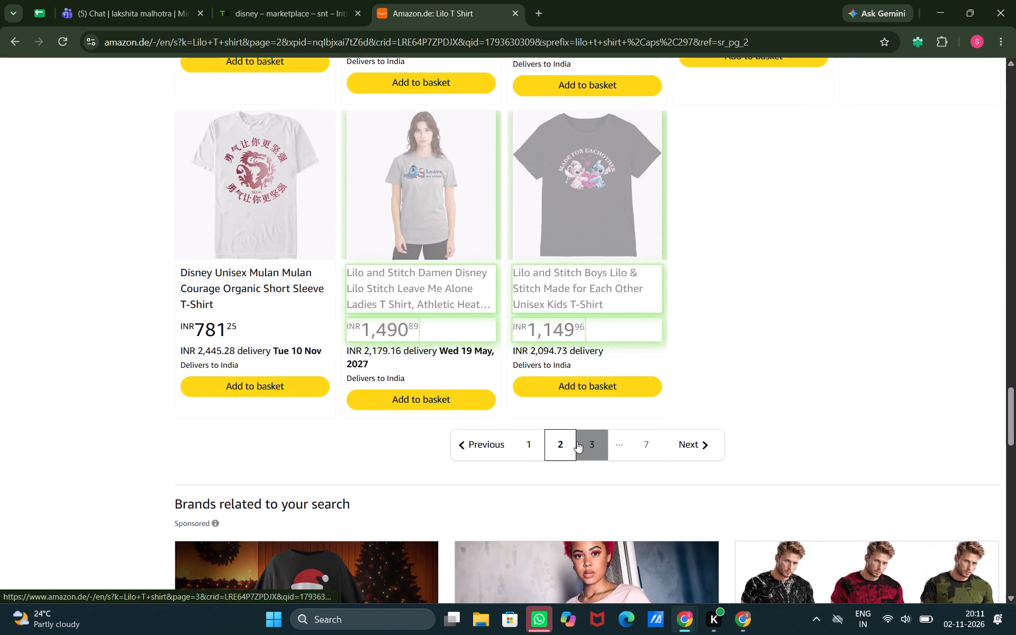
pyautogui.click(577, 441)
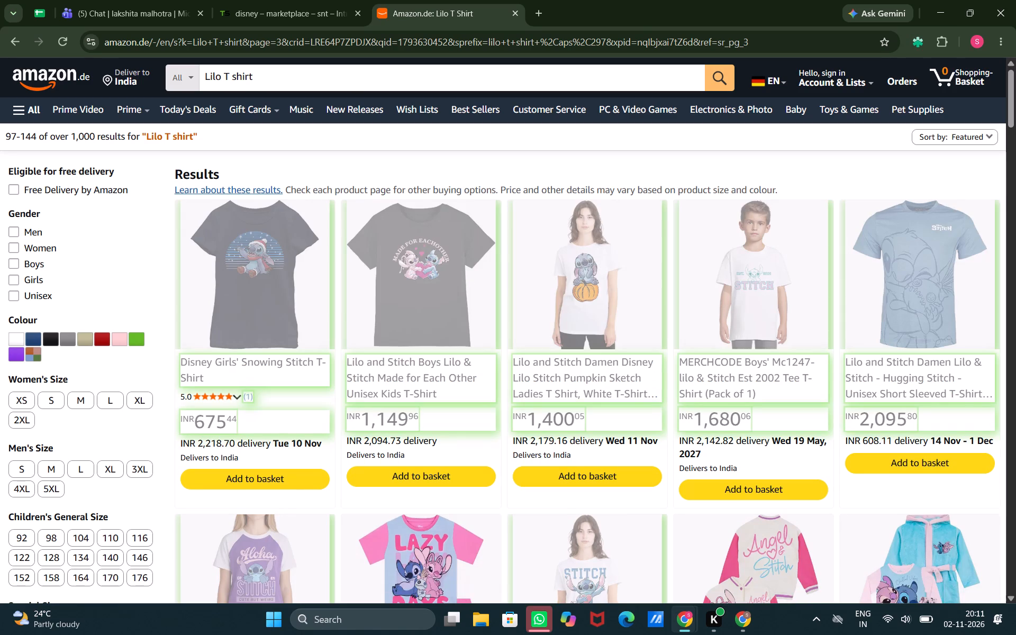
# Copy the link of the unmarked "Disney Lilo und Stitch Pyjama Mädchen" listing on results page 3.
pyautogui.scroll(-2, 647, 458)
pyautogui.scroll(-2, 771, 440)
pyautogui.rightClick(458, 381)
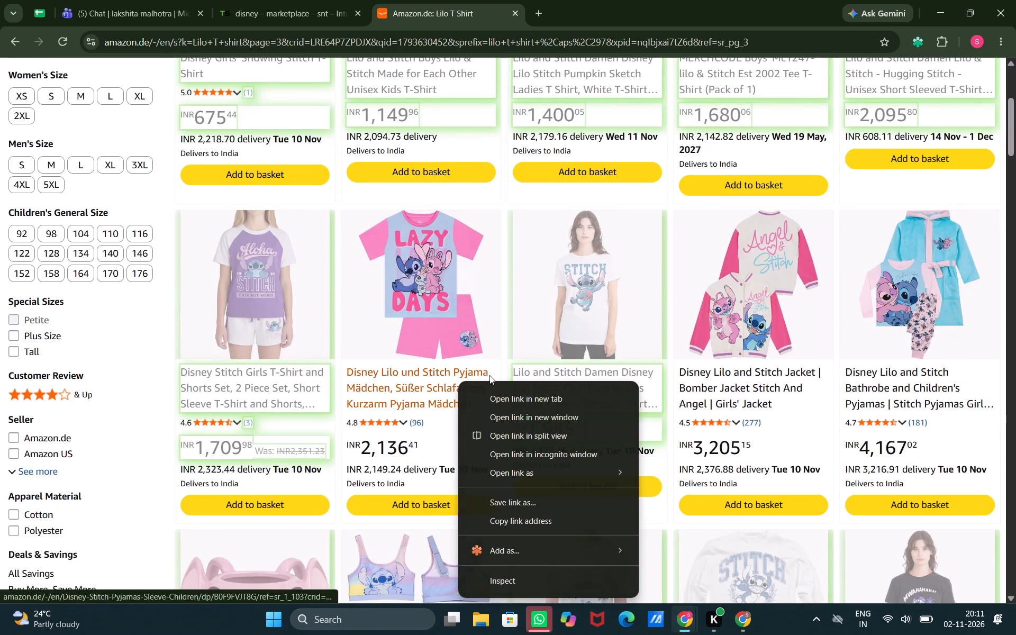
pyautogui.click(497, 514)
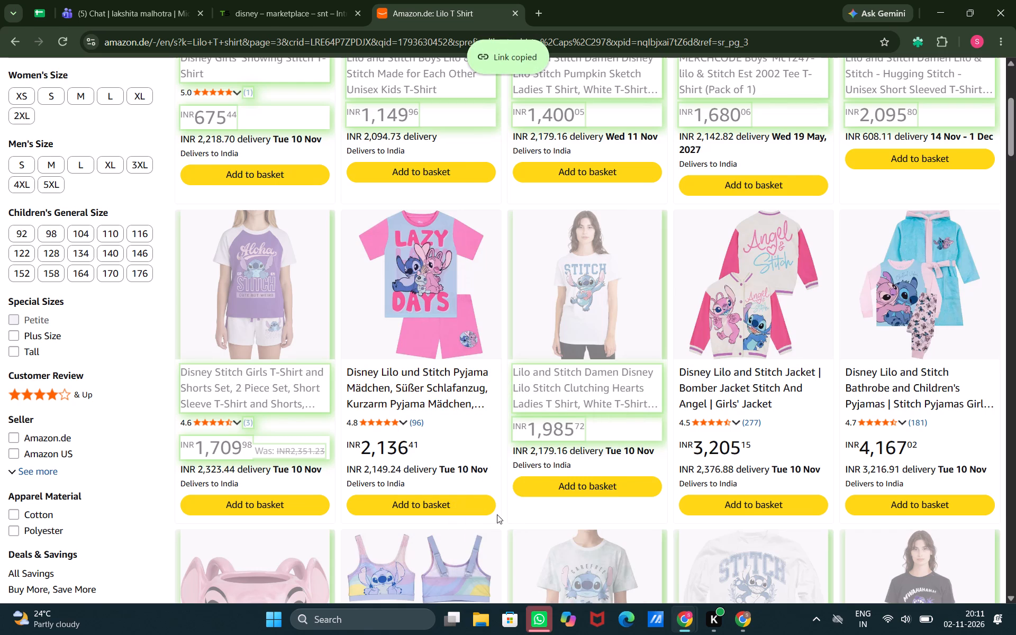
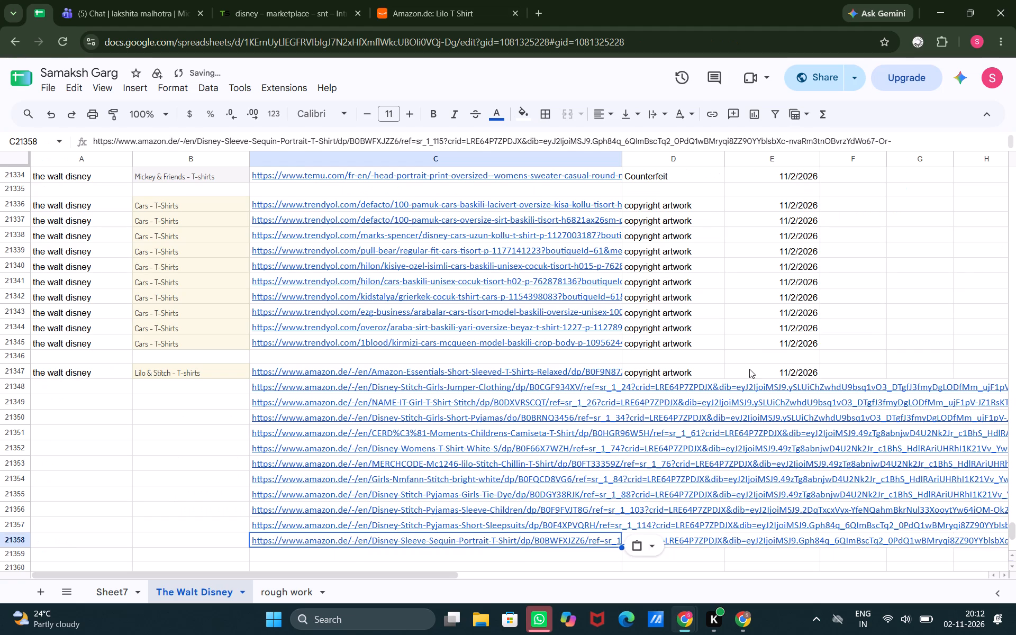
# Finish entering the "Disney Girls Short Sleeve Sequin Front and Back Portrait T-Shirt" listing link in C21358 of The Walt Disney sheet.
pyautogui.press('Return')
pyautogui.press('Return')
# Return to amazon.de results page 3 and look for the next unmarked Lilo & Stitch clothing listing.
pyautogui.hotkey('ctrl', 'Tab')
pyautogui.hotkey('ctrl', 'Tab')
pyautogui.hotkey('ctrl', 'Tab')
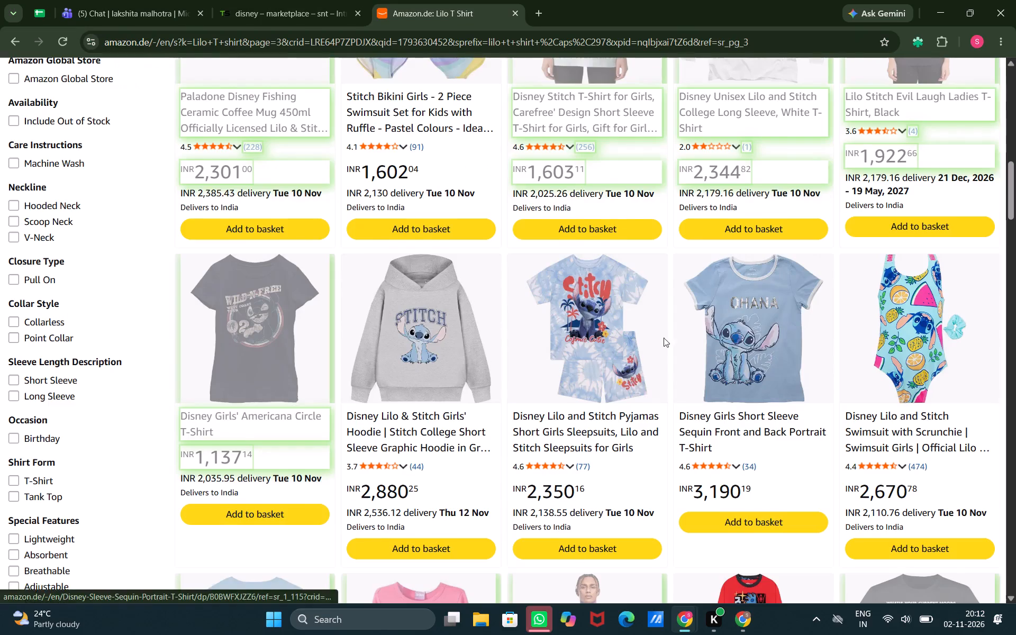
pyautogui.scroll(-5, 618, 337)
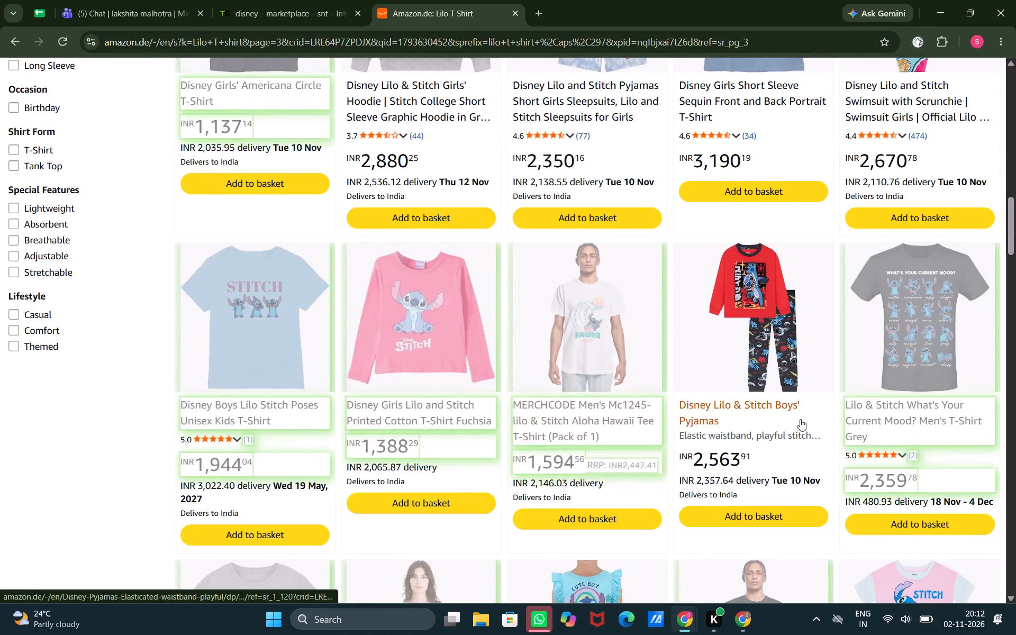
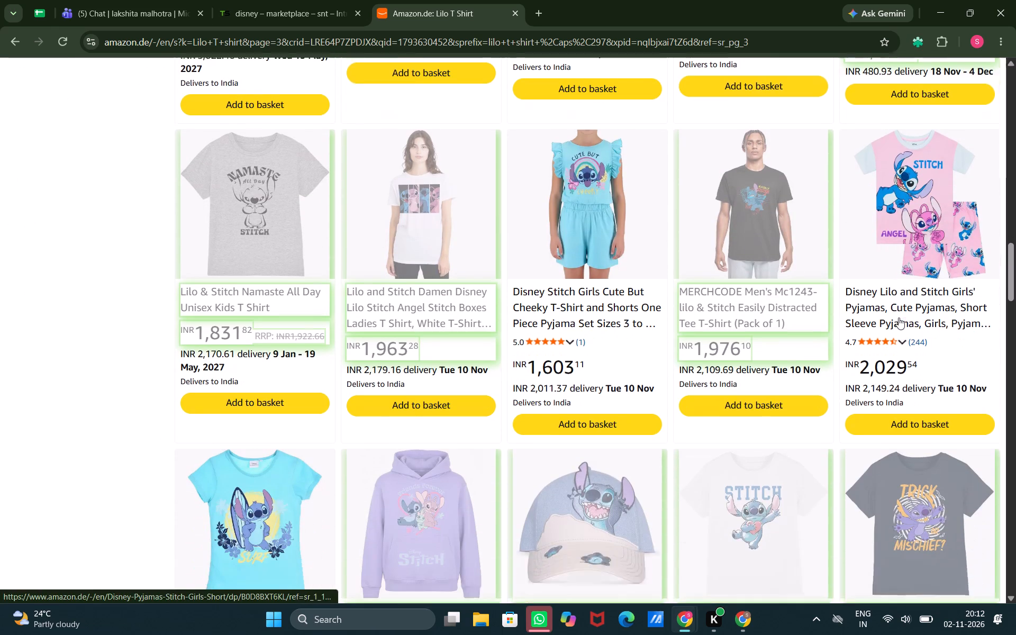
# Copy the "Disney Lilo and Stitch Girls' Pyjamas" listing link from amazon.de into C21360 of The Walt Disney sheet.
pyautogui.rightClick(904, 271)
pyautogui.click(843, 407)
pyautogui.hotkey('ctrl', 'Tab')
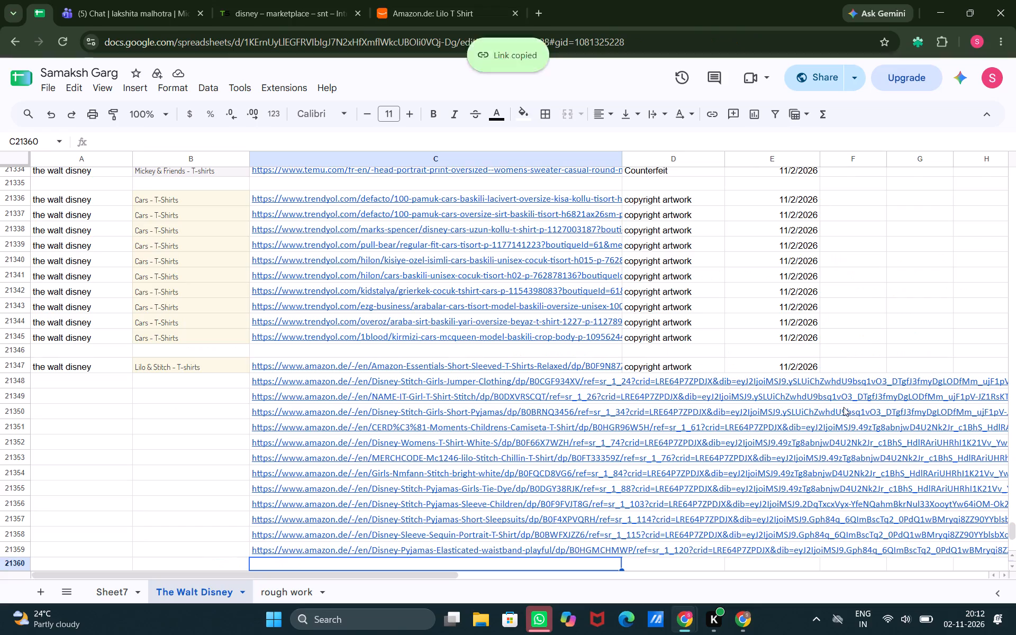
pyautogui.hotkey('ctrl', 'v')
pyautogui.press('Return')
pyautogui.press('Return')
# Return to the amazon.de results and copy the link of the unmarked "Disney Classics Girls 100% Cotton Hawaiian Print T-Shirt" listing.
pyautogui.hotkey('ctrl', 'Tab')
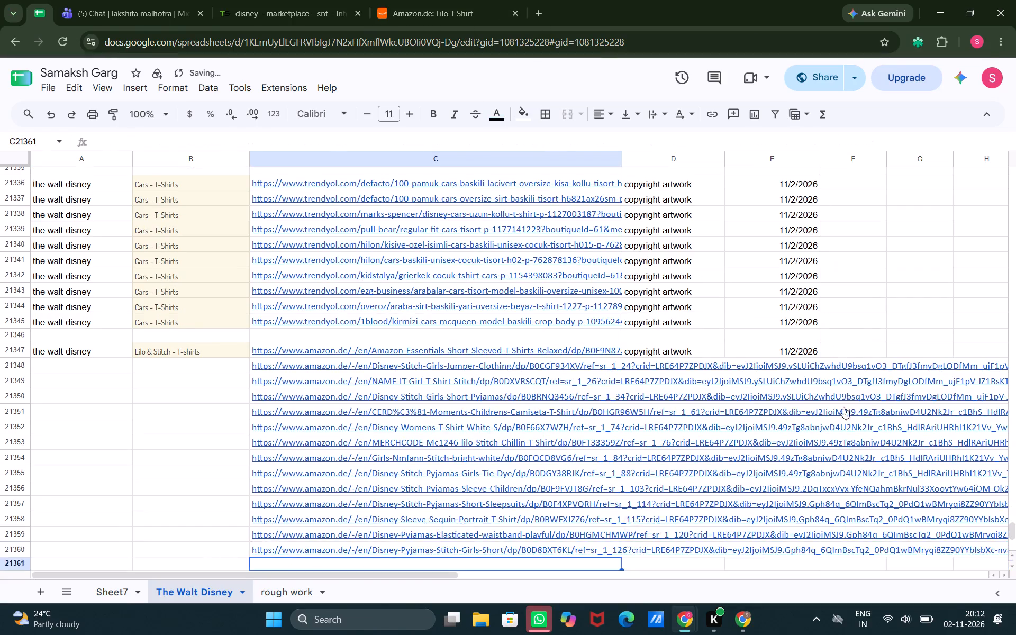
pyautogui.hotkey('ctrl', 'Tab')
pyautogui.hotkey('ctrl', 'Tab')
pyautogui.scroll(-4, 843, 407)
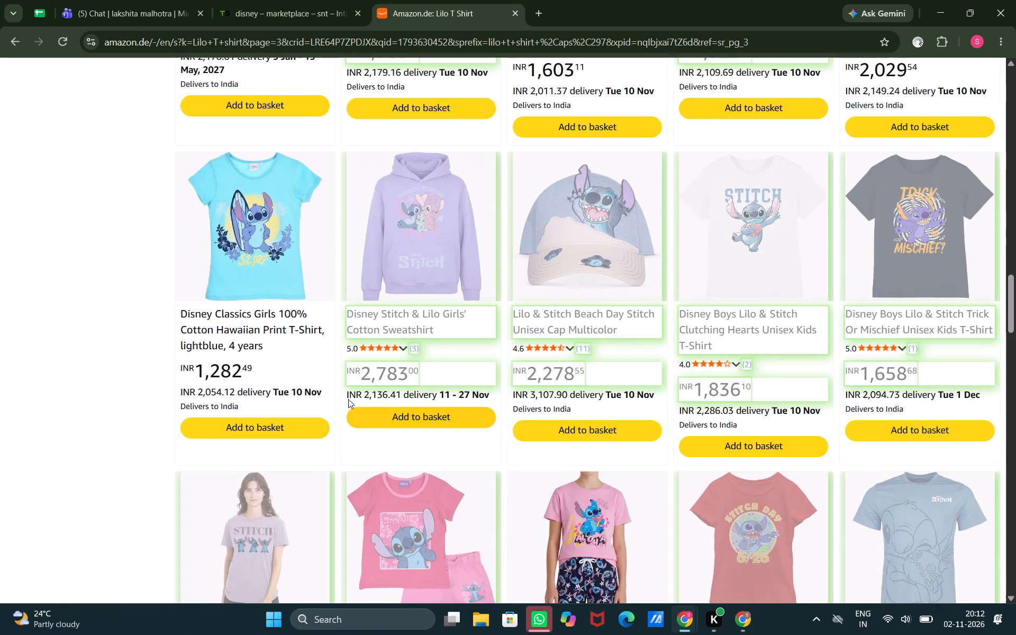
pyautogui.rightClick(218, 308)
pyautogui.click(286, 451)
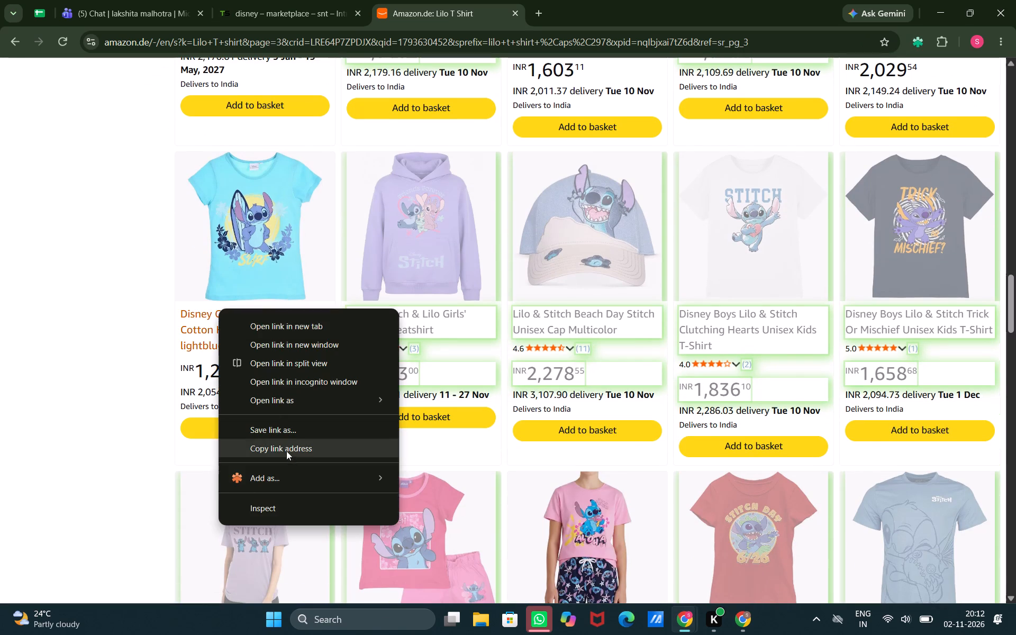
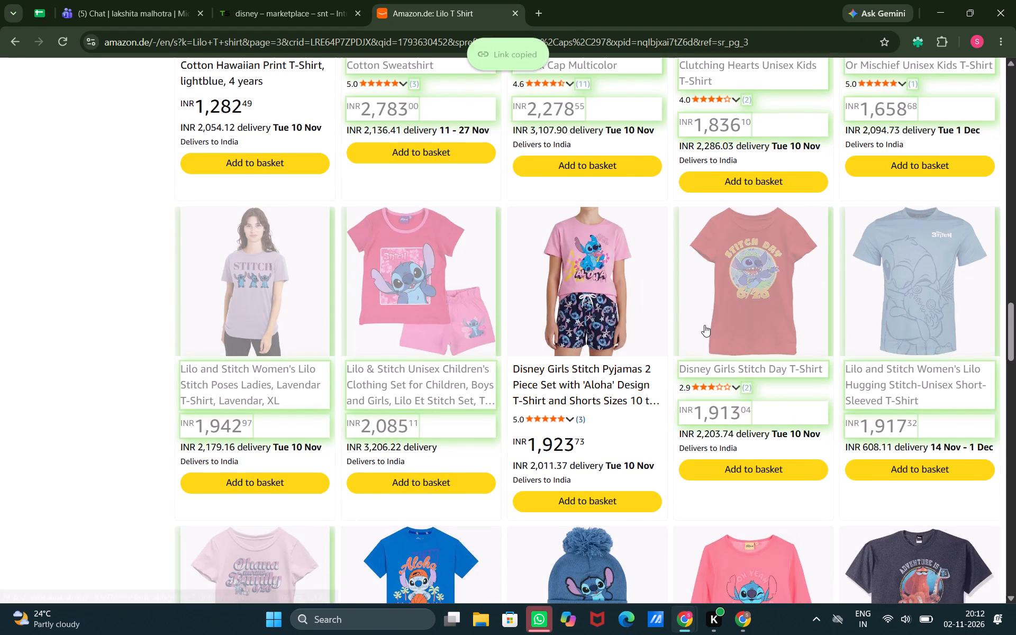
# Paste the copied link of the Disney Girls Stitch Pyjamas 2 Piece Set with 'Aloha' Design into C21362 of The Walt Disney sheet.
pyautogui.hotkey('ctrl', 'Tab')
pyautogui.hotkey('ctrl', 'space')
pyautogui.hotkey('ctrl', 'v')
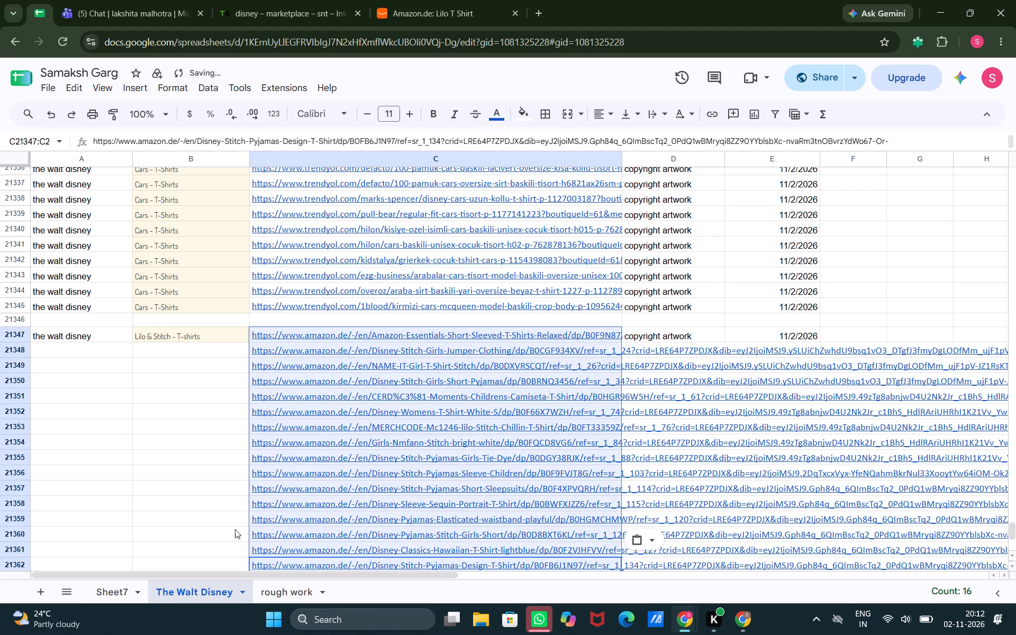
pyautogui.click(206, 550)
pyautogui.press('Right')
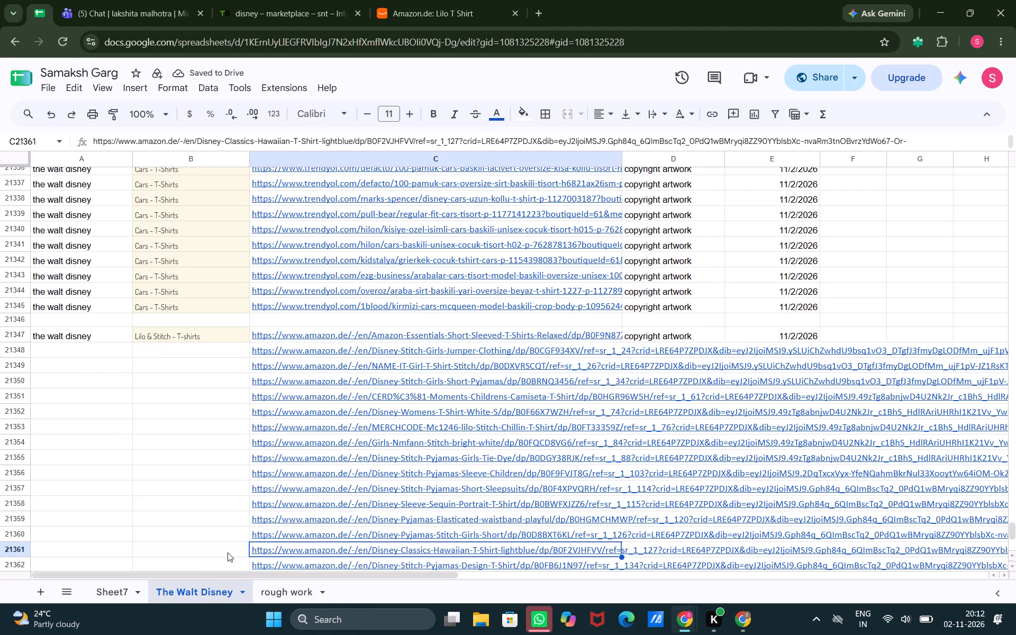
pyautogui.press('Down')
pyautogui.press('Down')
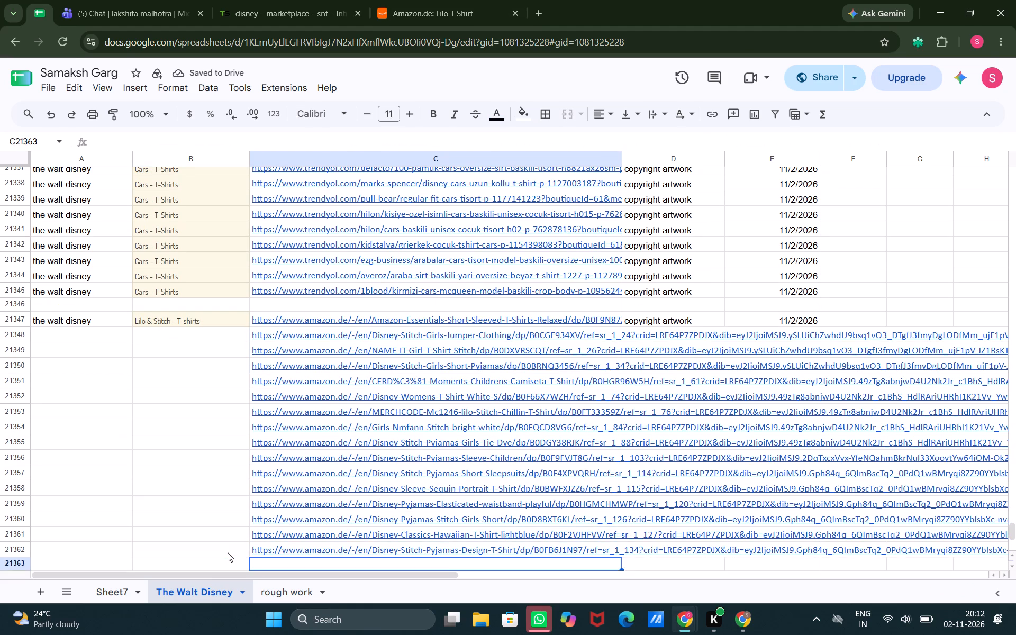
# Copy the unmarked "Disney Lilo and Stitch Boys' Pyjamas, Short Sleeve Set" listing link from amazon.de into C21363 of The Walt Disney sheet.
pyautogui.hotkey('ctrl', 'Tab')
pyautogui.hotkey('ctrl', 'Tab')
pyautogui.hotkey('ctrl', 'Tab')
pyautogui.scroll(-4, 526, 467)
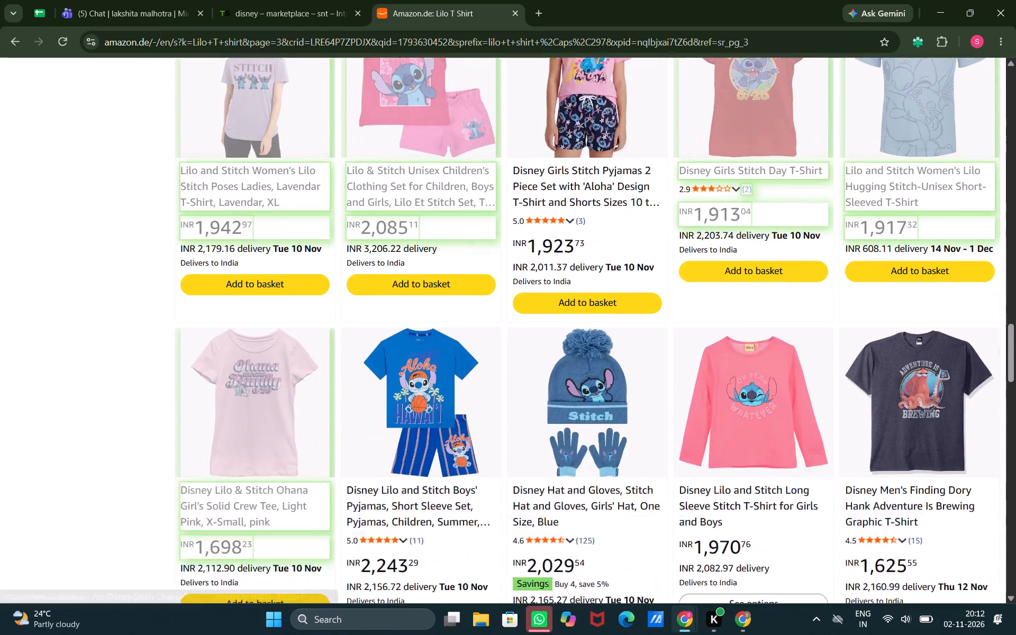
pyautogui.rightClick(431, 445)
pyautogui.click(534, 368)
pyautogui.hotkey('ctrl', 'Tab')
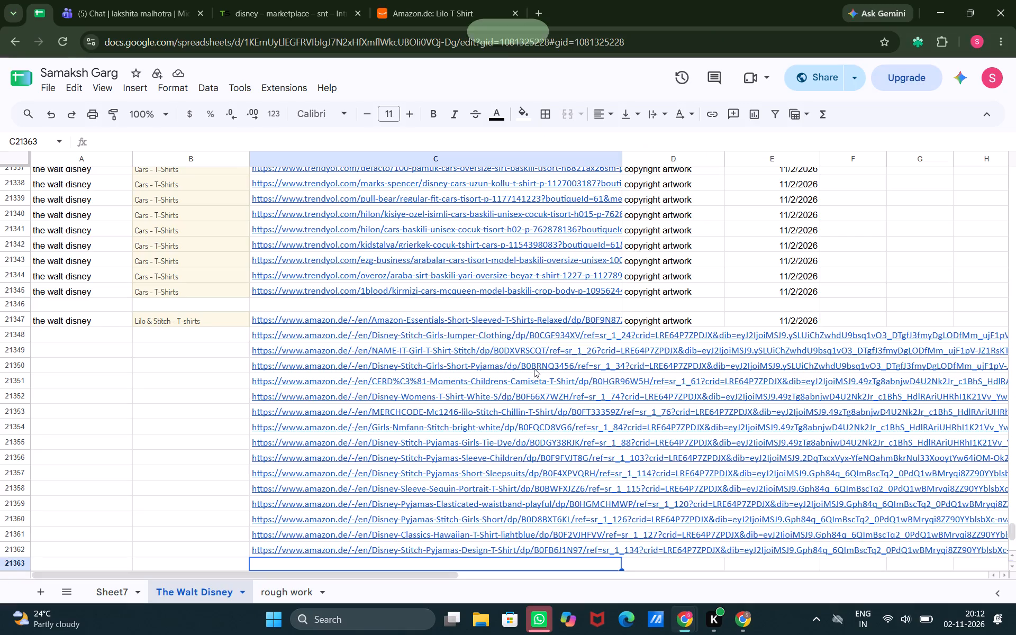
pyautogui.hotkey('ctrl', 'v')
pyautogui.press('Return')
pyautogui.press('Return')
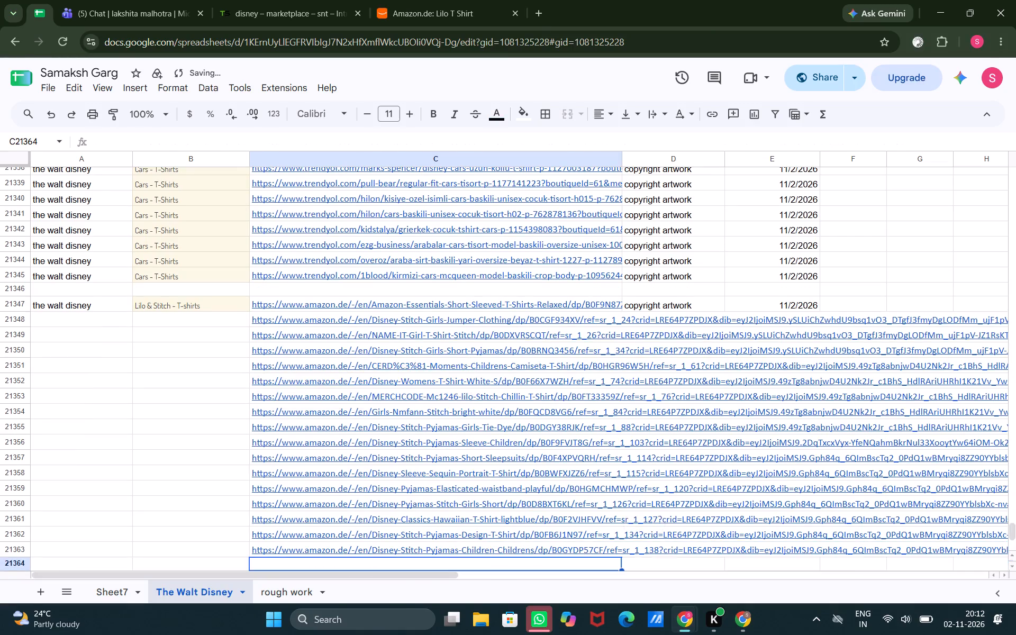
# Copy the "Disney Lilo and Stitch Long Sleeve Stitch T-Shirt for Girls and Boys" listing link from amazon.de into C21364.
pyautogui.hotkey('ctrl', 'Tab')
pyautogui.hotkey('ctrl', 'Tab')
pyautogui.hotkey('ctrl', 'Tab')
pyautogui.rightClick(799, 423)
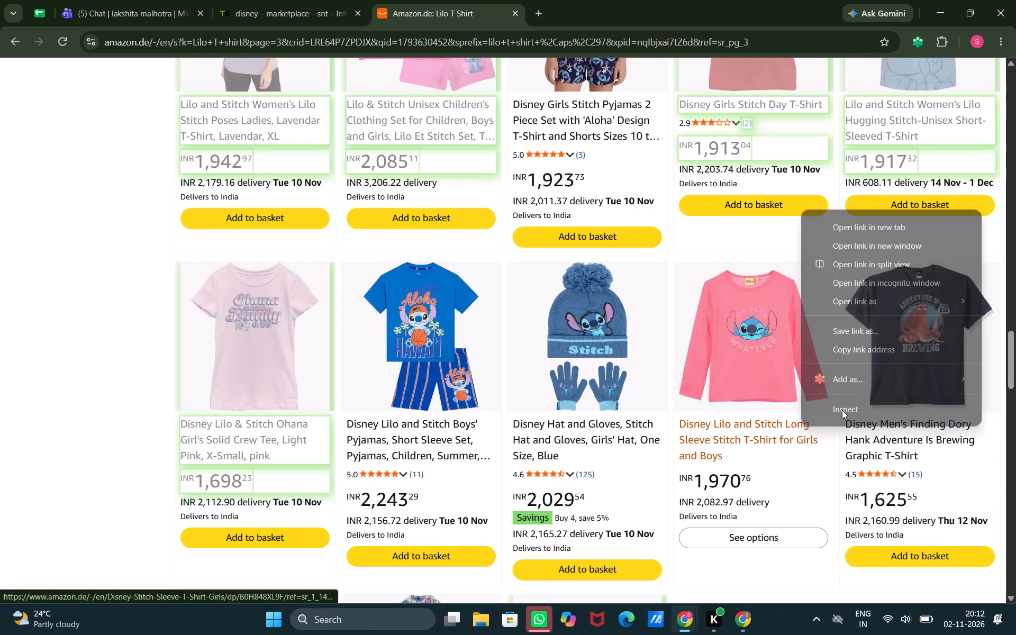
pyautogui.click(879, 354)
pyautogui.hotkey('ctrl', 'Tab')
pyautogui.hotkey('ctrl', 'v')
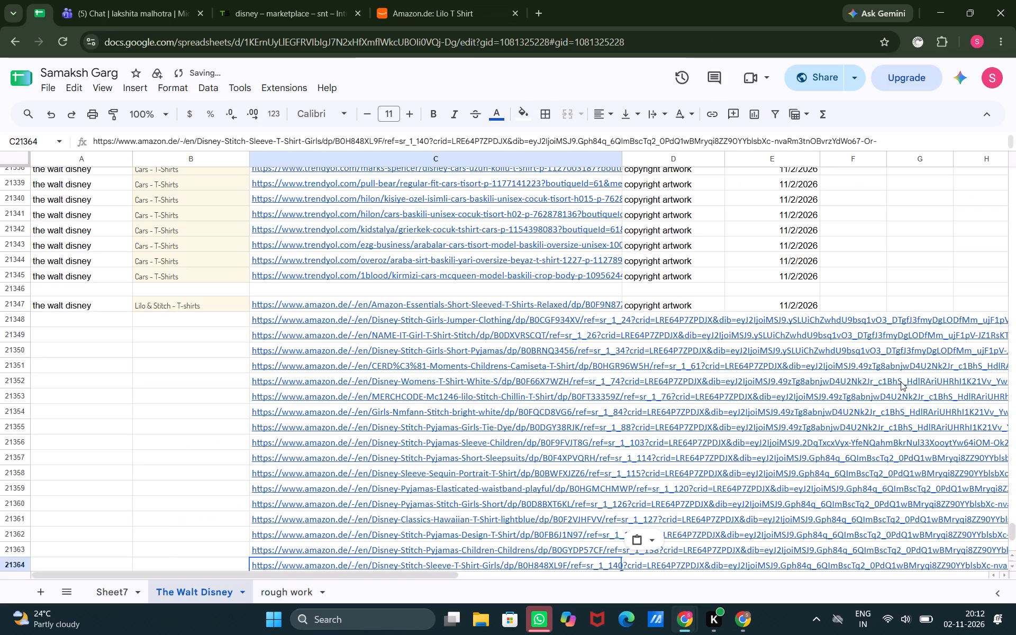
pyautogui.press('Return')
pyautogui.press('Return')
# Return to the amazon.de "Lilo T shirt" results and open results page 4.
pyautogui.hotkey('ctrl', 'Tab')
pyautogui.hotkey('ctrl', 'Tab')
pyautogui.hotkey('ctrl', 'Tab')
pyautogui.scroll(-2, 940, 371)
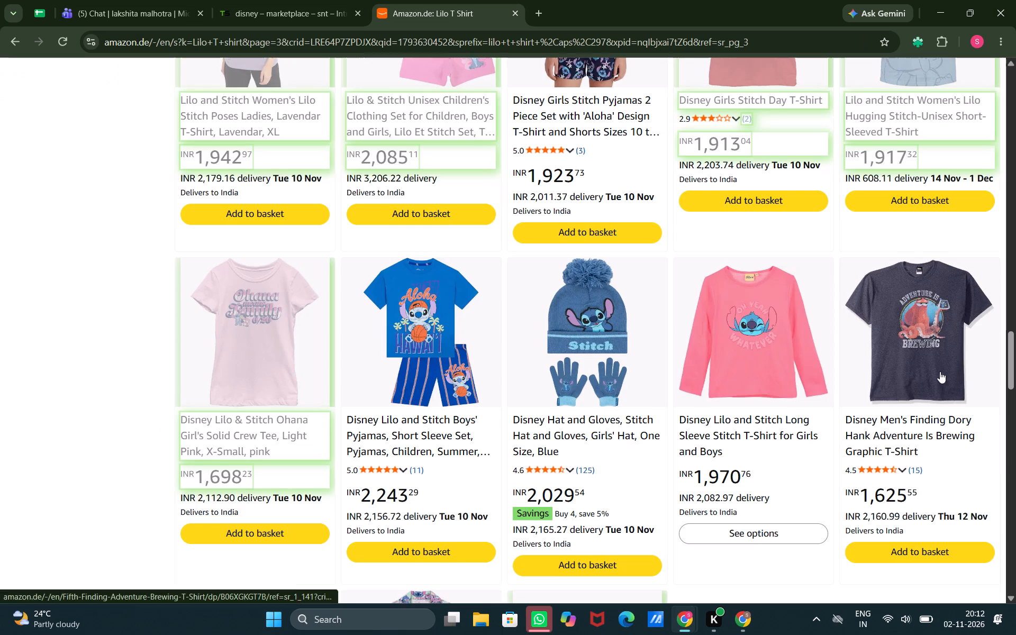
pyautogui.scroll(-4, 940, 371)
pyautogui.scroll(-2, 513, 389)
pyautogui.click(601, 452)
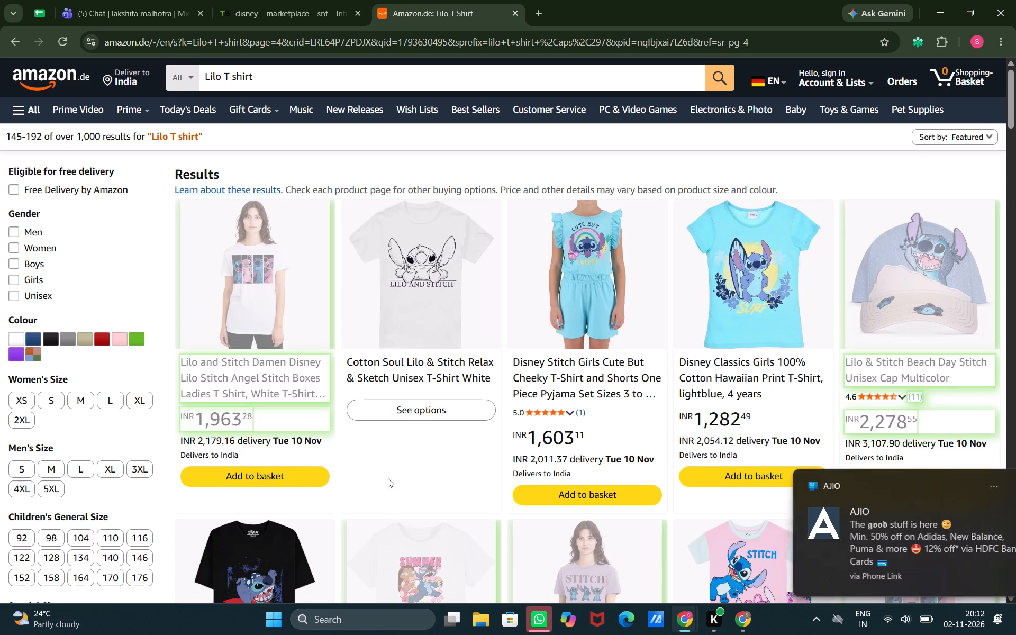
# Copy the unmarked "Cotton Soul Lilo & Stitch Relax & Sketch Unisex T-Shirt White" listing link into C21365 of The Walt Disney sheet.
pyautogui.rightClick(407, 360)
pyautogui.click(488, 495)
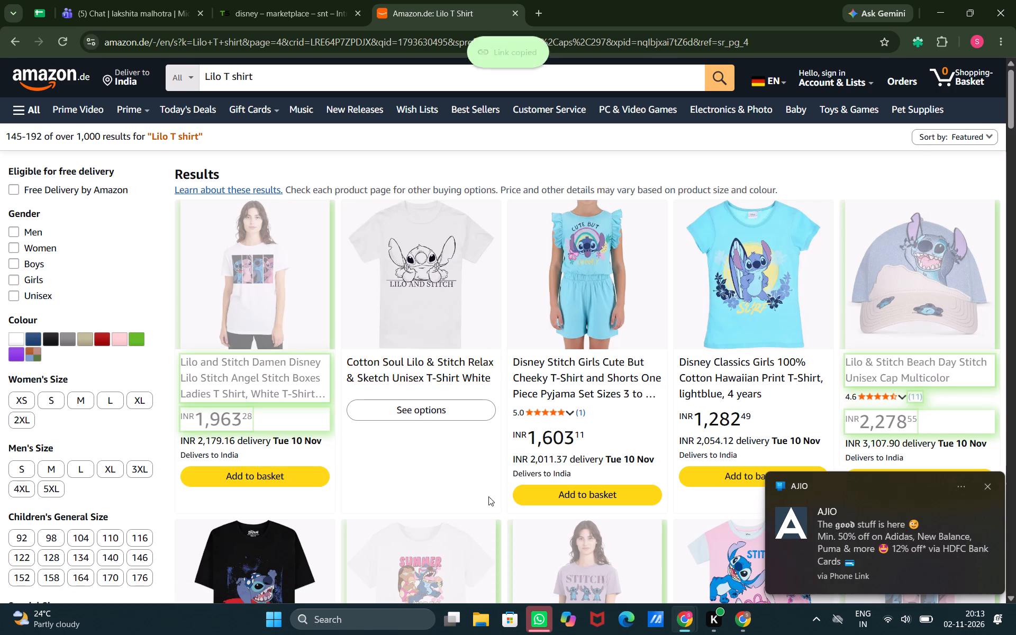
pyautogui.hotkey('alt', 'Tab')
pyautogui.hotkey('alt', 'Tab')
pyautogui.hotkey('alt', '`')
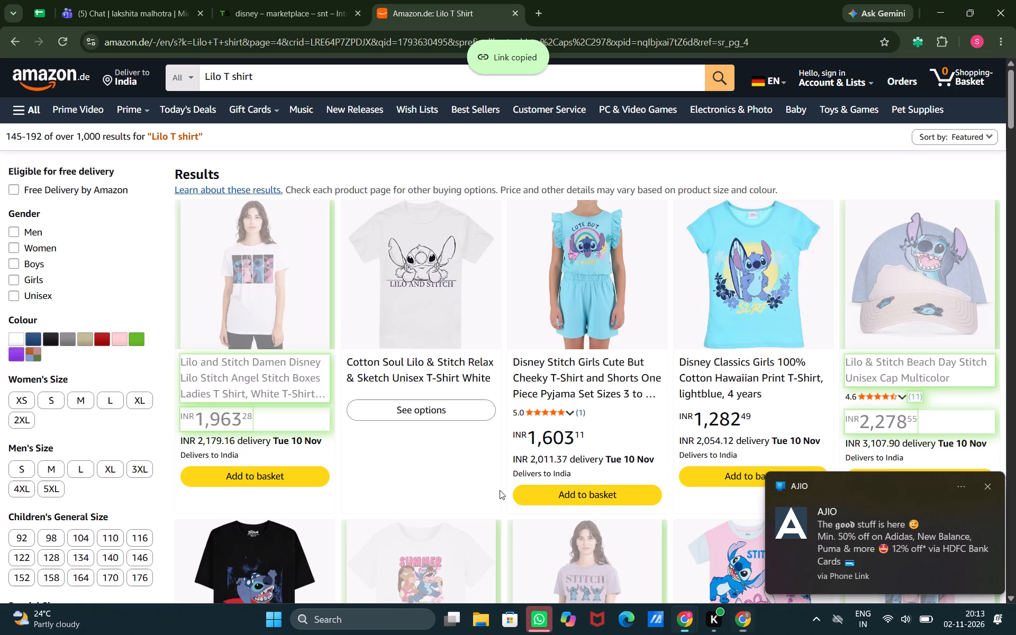
pyautogui.hotkey('ctrl', 'Tab')
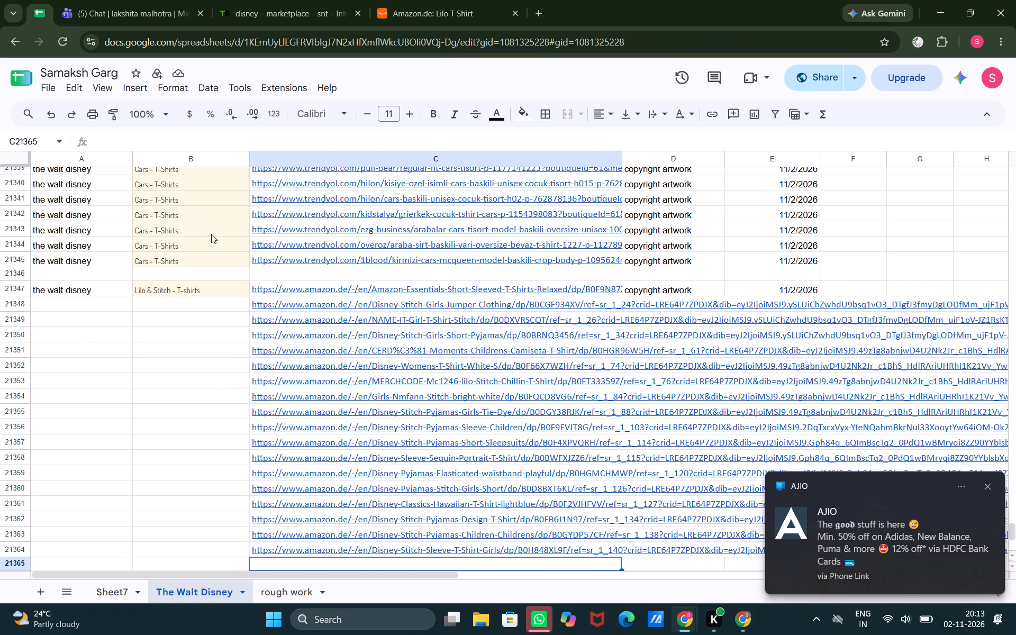
pyautogui.hotkey('ctrl', 'v')
pyautogui.press('Return')
pyautogui.press('Return')
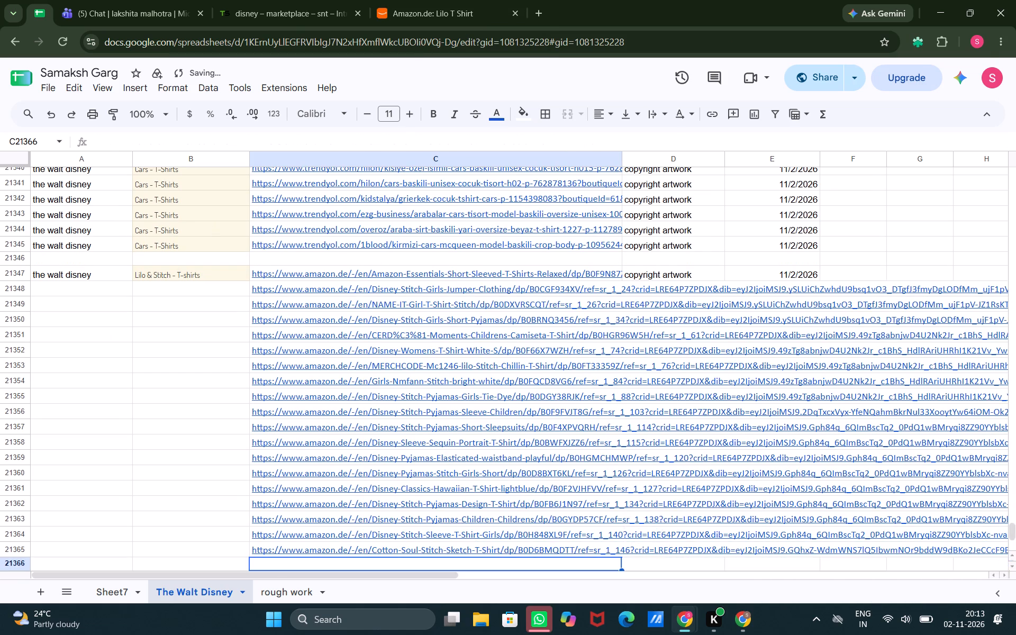
# Copy the "Disney Classics Girls 100% Cotton Hawaiian Print T-Shirt" link from amazon.de results page 4 into C21366 of The Walt Disney sheet.
pyautogui.hotkey('ctrl', 'Tab')
pyautogui.hotkey('ctrl', 'Tab')
pyautogui.hotkey('ctrl', 'Tab')
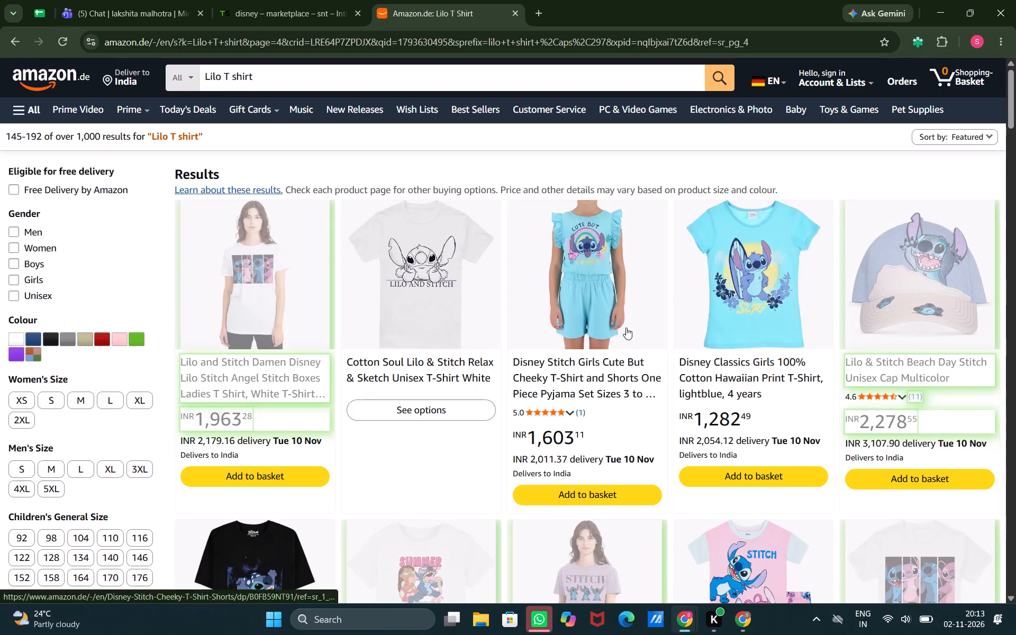
pyautogui.rightClick(714, 394)
pyautogui.click(792, 319)
pyautogui.hotkey('ctrl', 'Tab')
pyautogui.hotkey('ctrl', 'Tab')
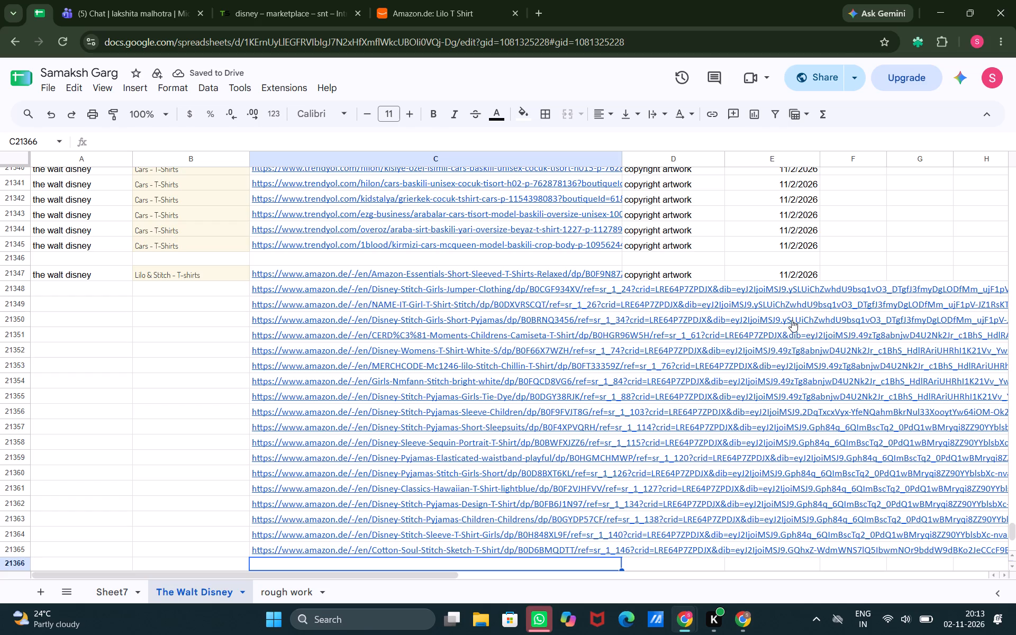
pyautogui.hotkey('ctrl', 'Tab')
pyautogui.hotkey('ctrl', 'Tab')
pyautogui.hotkey('ctrl', 'Tab')
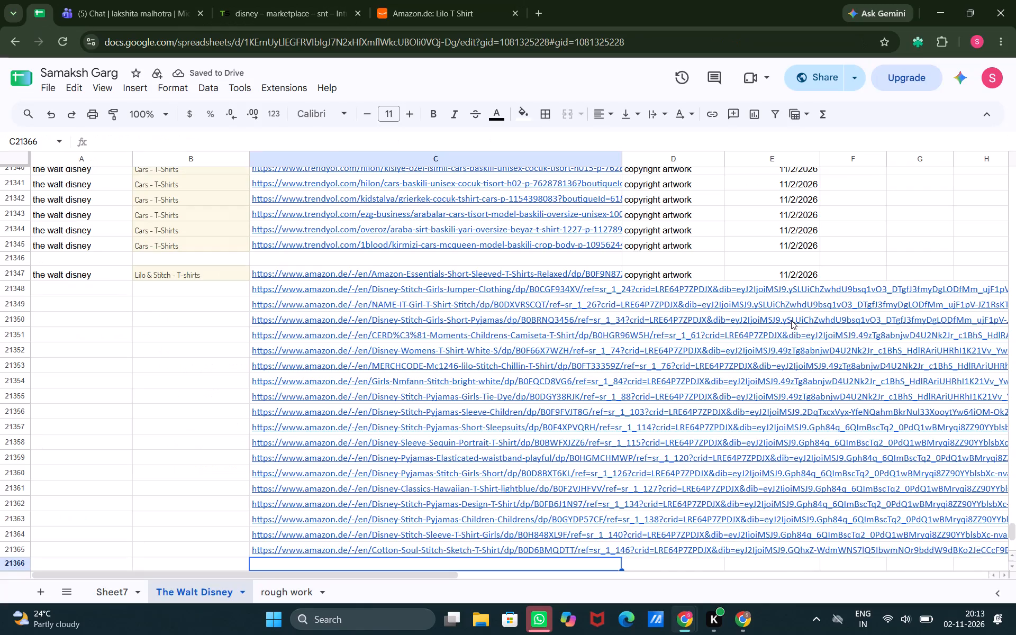
pyautogui.hotkey('ctrl', 'v')
pyautogui.press('Return')
pyautogui.press('Return')
pyautogui.press('Return')
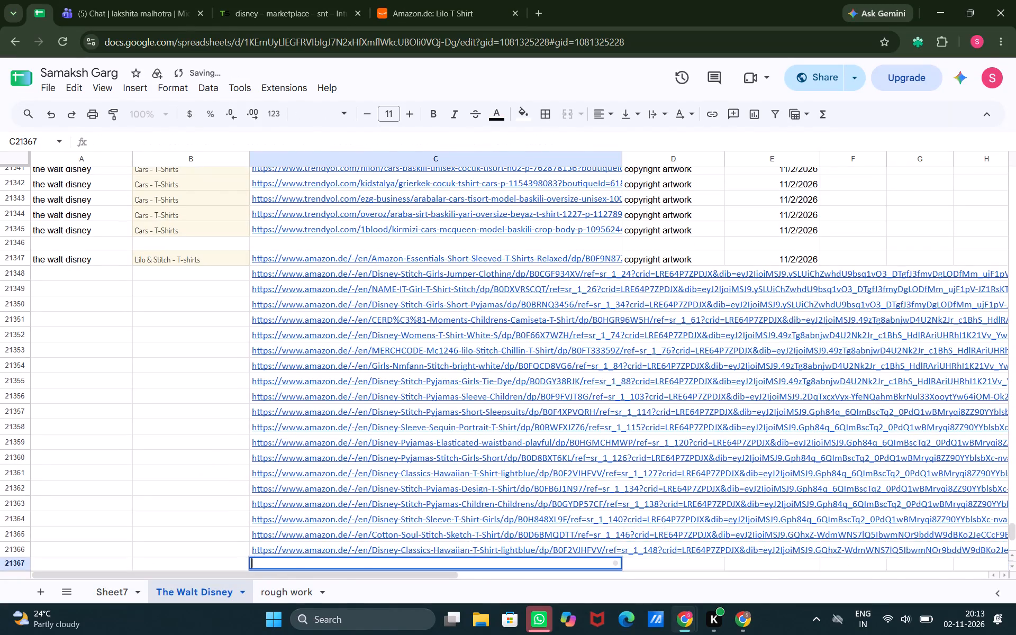
# Copy the unmarked "Disney Men's Lilo & Stitch Superhero Short Sleeved T-Shirt" listing link from amazon.de into C21367.
pyautogui.hotkey('ctrl', 'Tab')
pyautogui.hotkey('ctrl', 'Tab')
pyautogui.hotkey('ctrl', 'Tab')
pyautogui.scroll(-5, 670, 318)
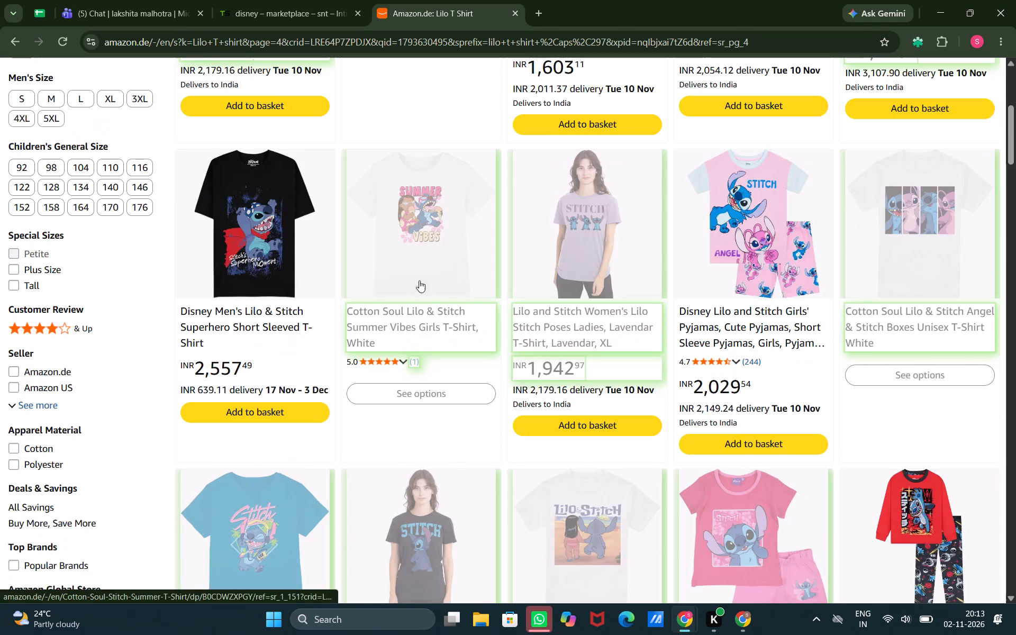
pyautogui.rightClick(267, 313)
pyautogui.click(330, 455)
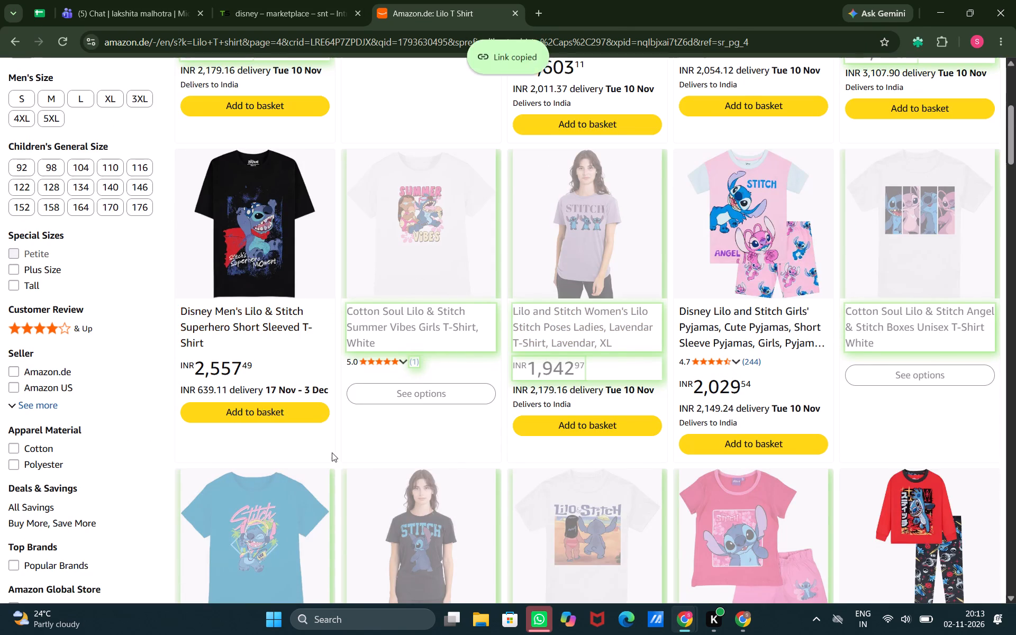
pyautogui.hotkey('ctrl', 'Tab')
pyautogui.hotkey('ctrl', 'v')
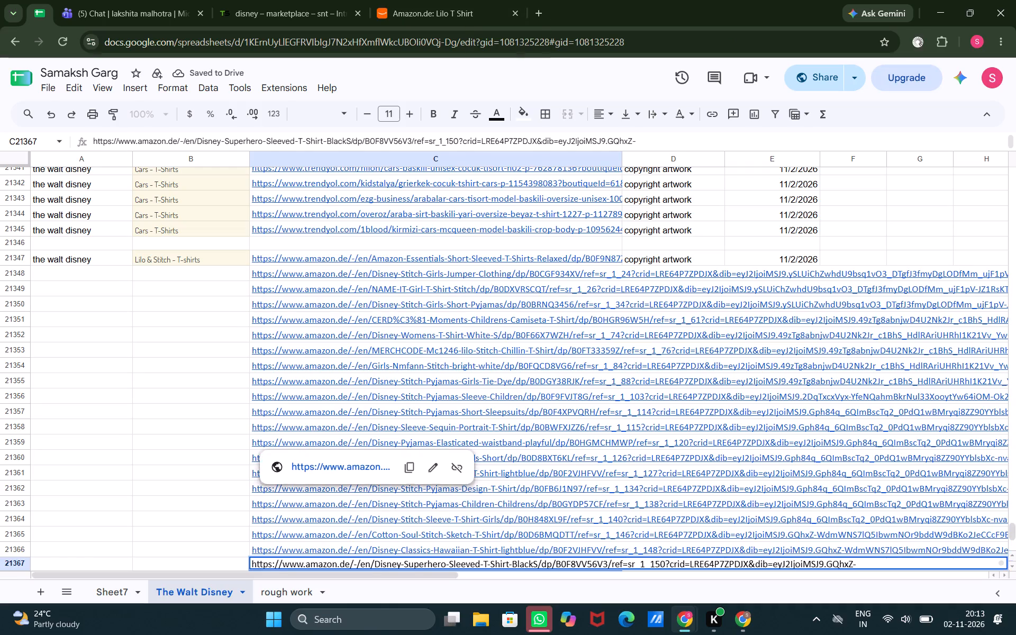
pyautogui.press('Return')
# Copy the unmarked "Disney Lilo and Stitch Girls' Pyjamas, Cute Pyjamas" listing link from amazon.de into C21368 of The Walt Disney sheet.
pyautogui.hotkey('ctrl', 'Tab')
pyautogui.hotkey('ctrl', 'Tab')
pyautogui.hotkey('ctrl', 'Tab')
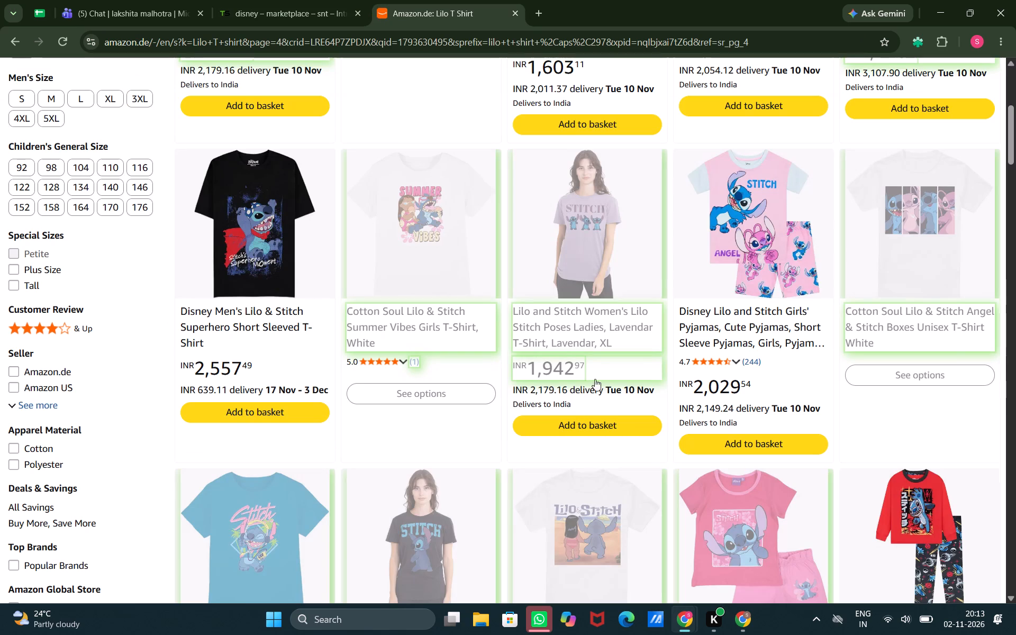
pyautogui.rightClick(771, 324)
pyautogui.click(789, 459)
pyautogui.hotkey('ctrl', 'Tab')
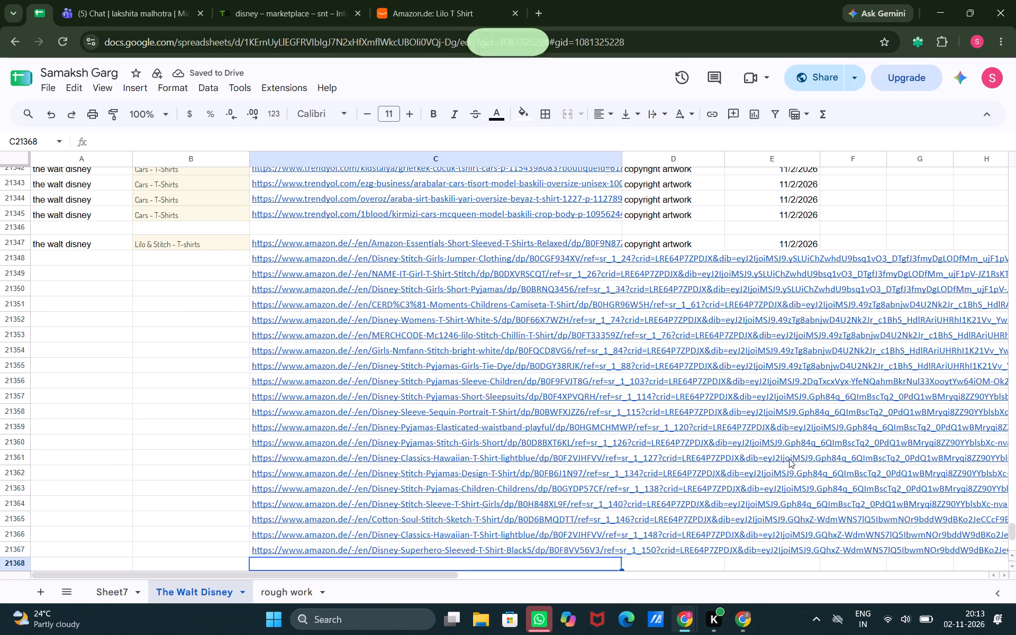
pyautogui.hotkey('ctrl', 'b')
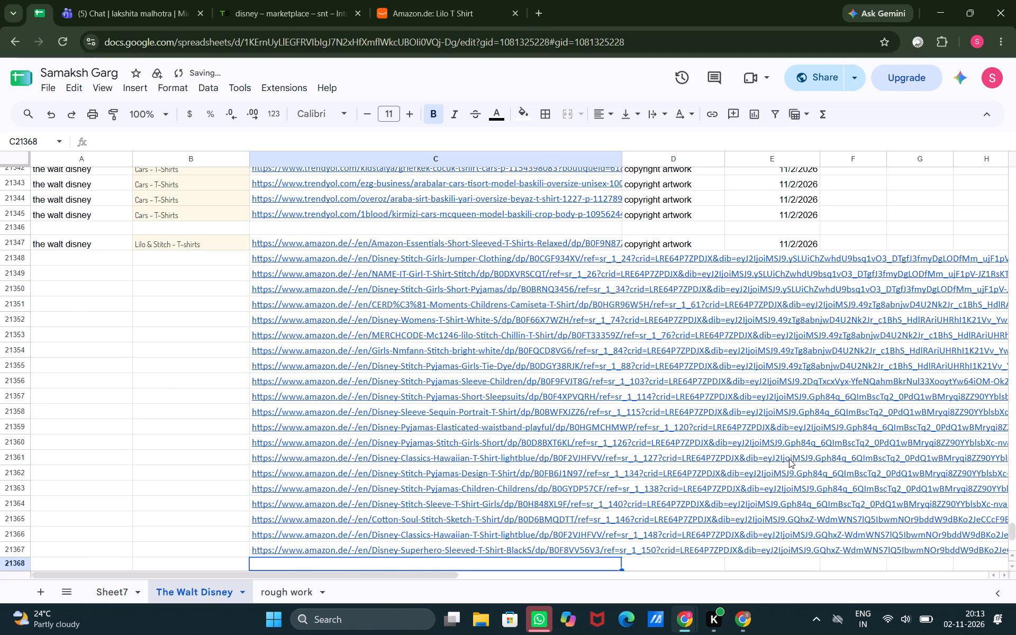
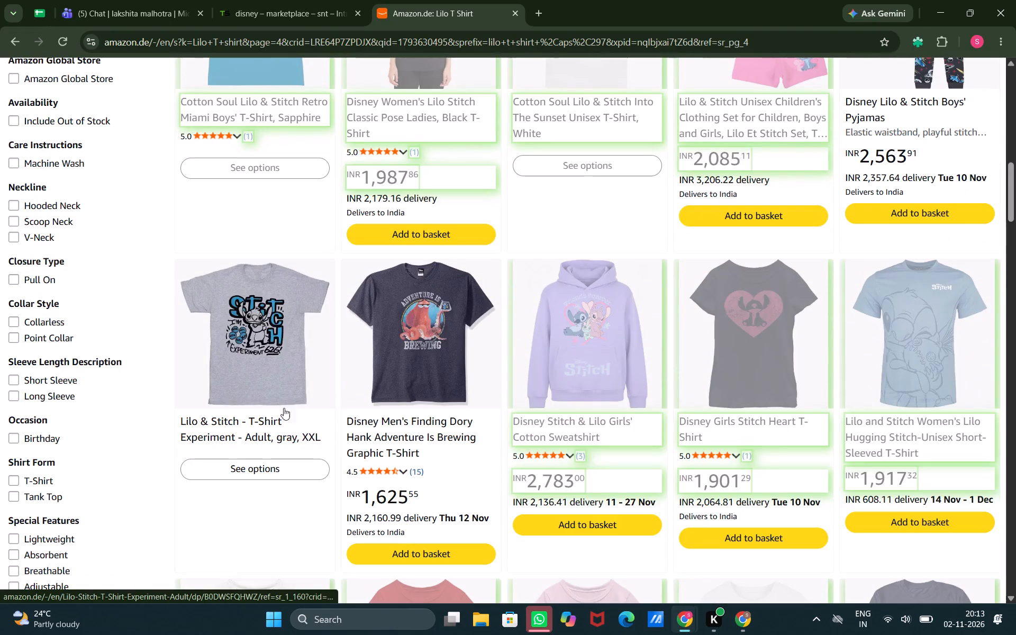
# Copy the unmarked "Lilo & Stitch - T-Shirt Experiment - Adult, gray, XXL" listing link from amazon.de into C21369 of The Walt Disney sheet.
pyautogui.rightClick(275, 421)
pyautogui.click(342, 350)
pyautogui.hotkey('ctrl', 'Tab')
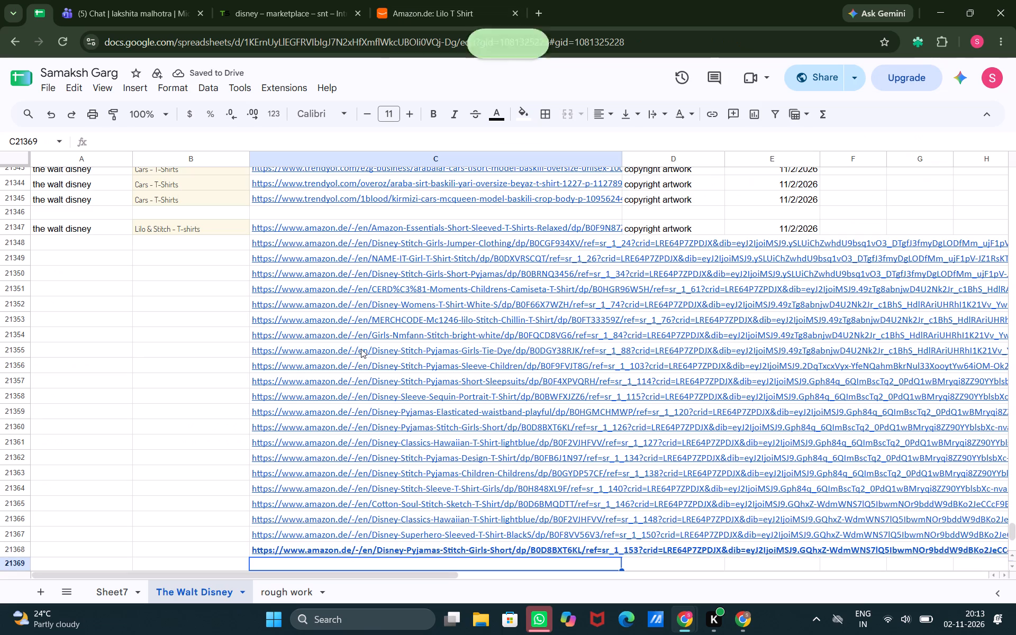
pyautogui.hotkey('ctrl', 'v')
pyautogui.press('Return')
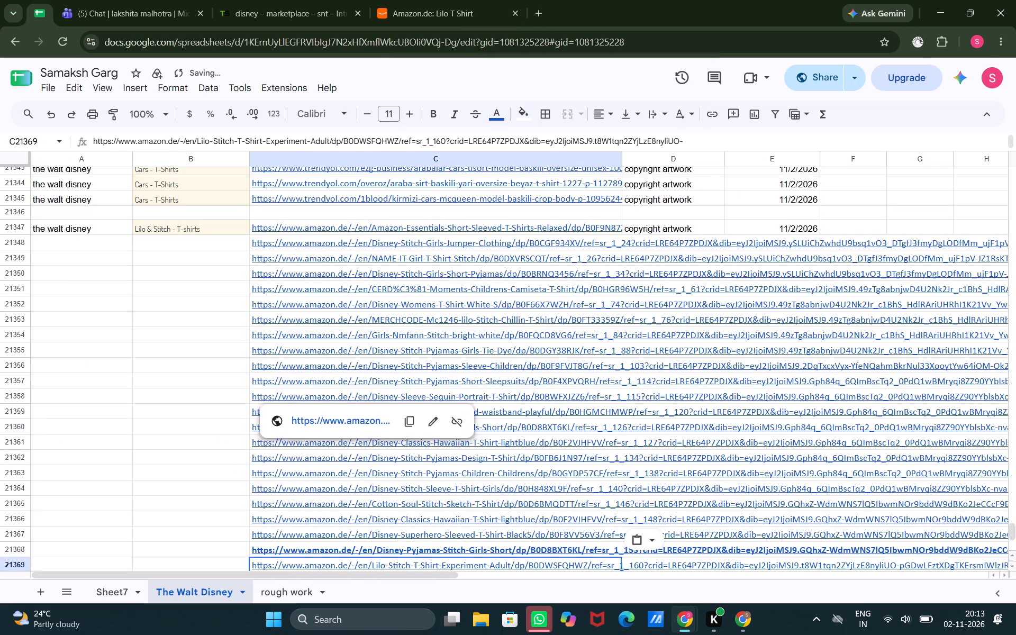
pyautogui.press('Return')
# Copy the unmarked "Disney Girls Stitch Pyjamas 2 Piece Set with 'Aloha' Design" listing link from amazon.de into C21370 of The Walt Disney sheet.
pyautogui.hotkey('ctrl', 'Tab')
pyautogui.hotkey('ctrl', 'Tab')
pyautogui.hotkey('ctrl', 'Tab')
pyautogui.scroll(-4, 311, 378)
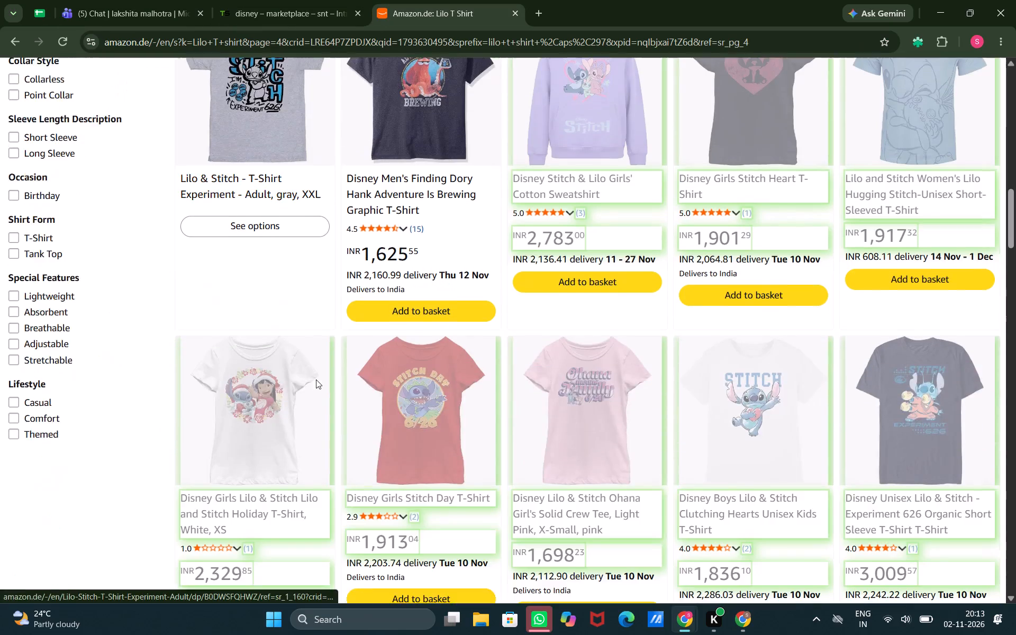
pyautogui.scroll(-4, 270, 291)
pyautogui.scroll(-1, 501, 314)
pyautogui.rightClick(315, 479)
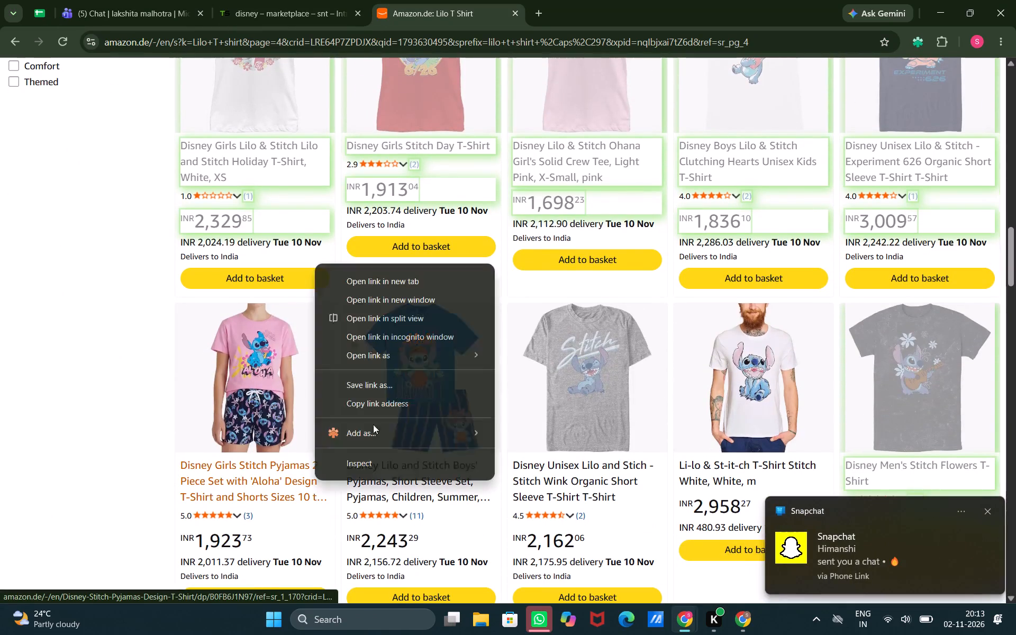
pyautogui.click(376, 410)
pyautogui.hotkey('ctrl', '`')
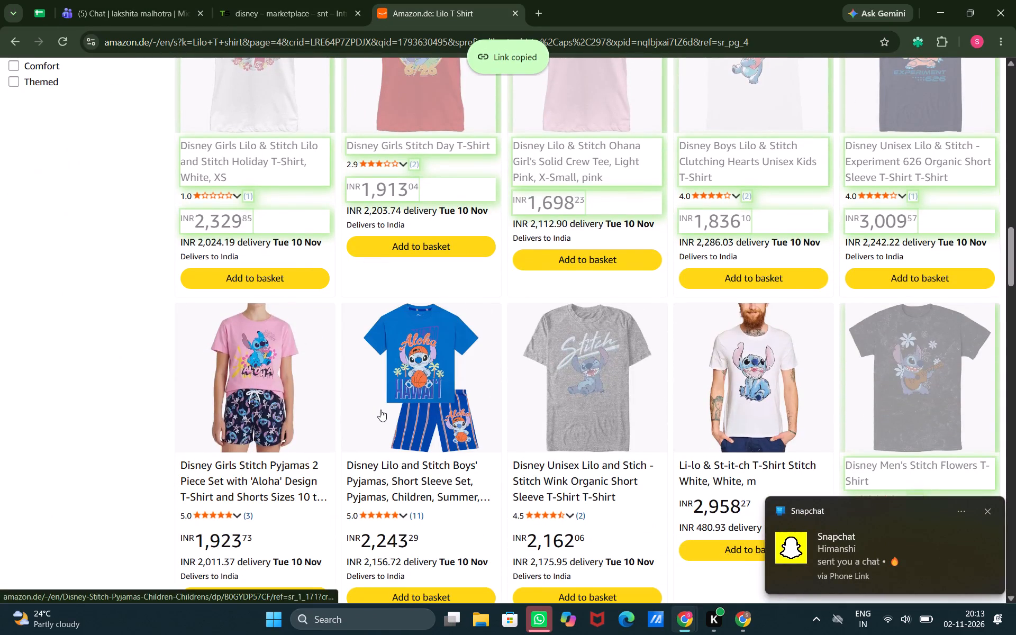
pyautogui.hotkey('ctrl', 'Tab')
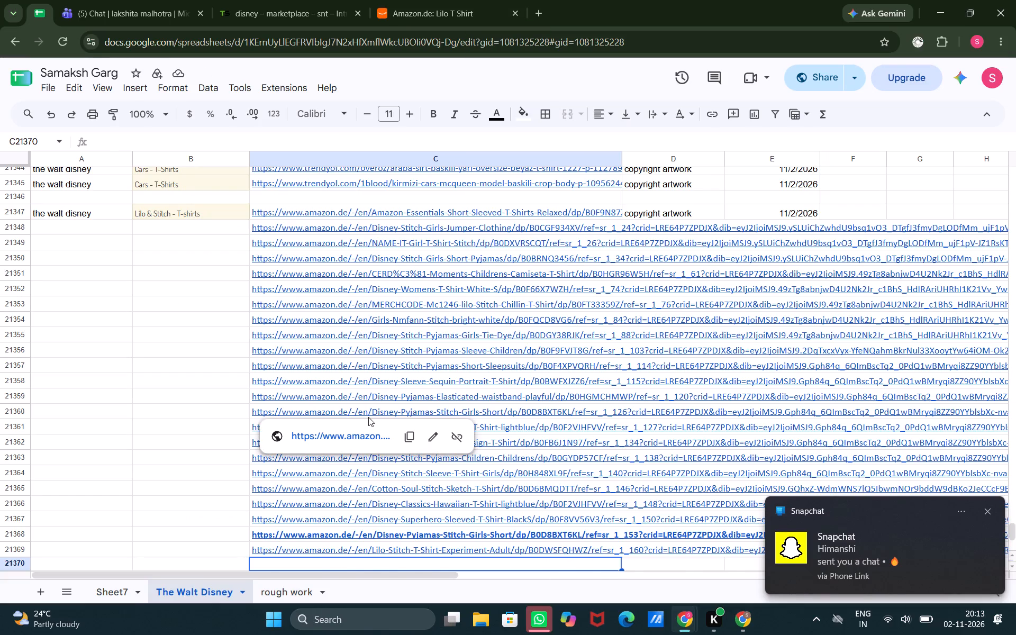
pyautogui.hotkey('ctrl', 'v')
pyautogui.press('Return')
pyautogui.press('Return')
# Copy the link of the unmarked "Disney Lilo and Stitch Boys' Pyjamas, Short Sleeve Set" listing from amazon.de for The Walt Disney sheet.
pyautogui.hotkey('ctrl', 'Tab')
pyautogui.hotkey('ctrl', 'Tab')
pyautogui.hotkey('ctrl', 'Tab')
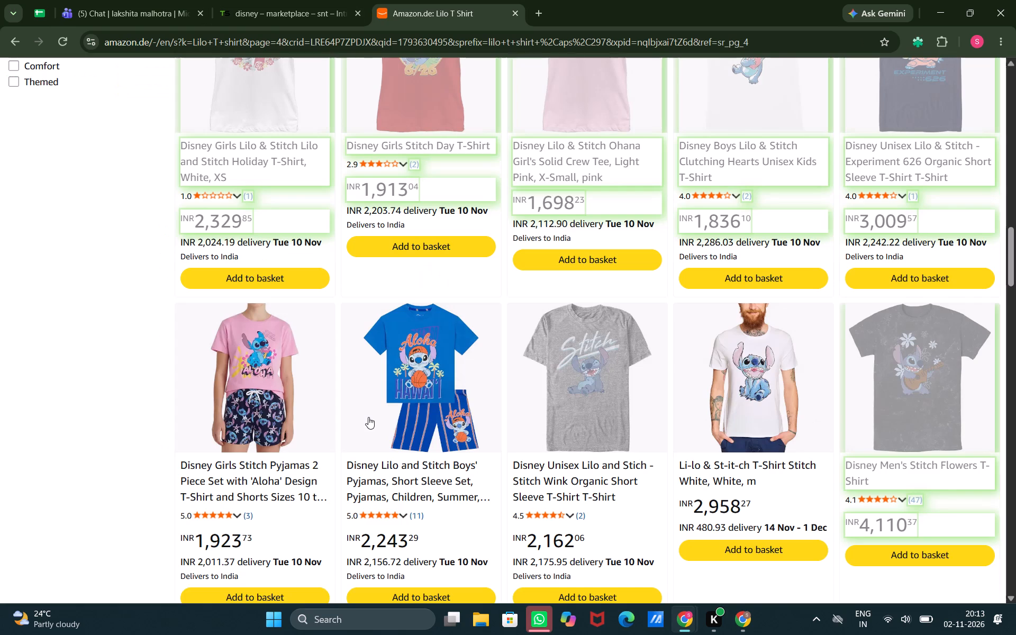
pyautogui.rightClick(430, 471)
pyautogui.click(510, 402)
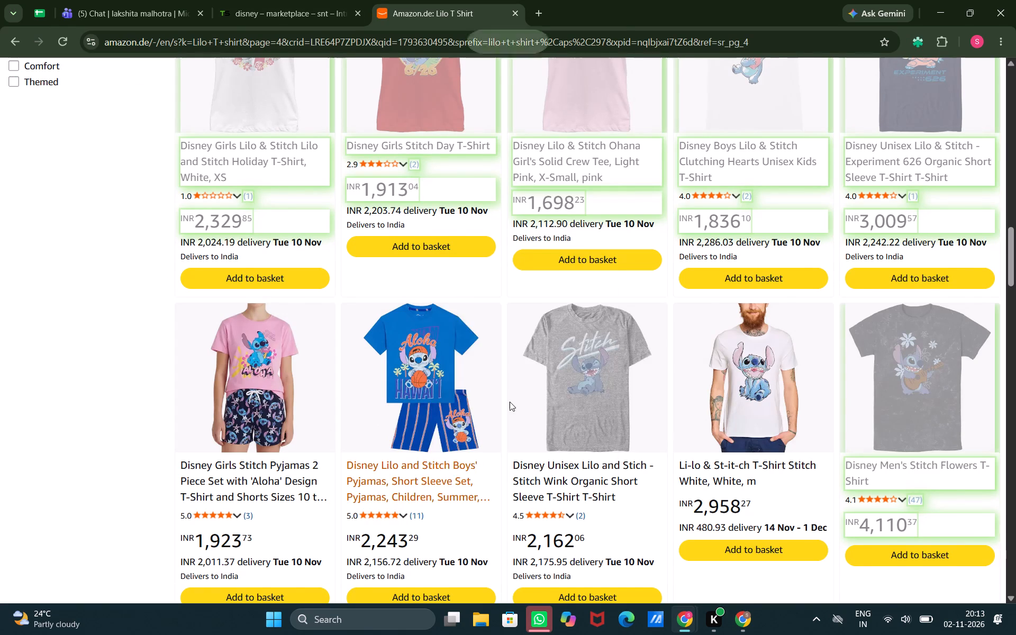
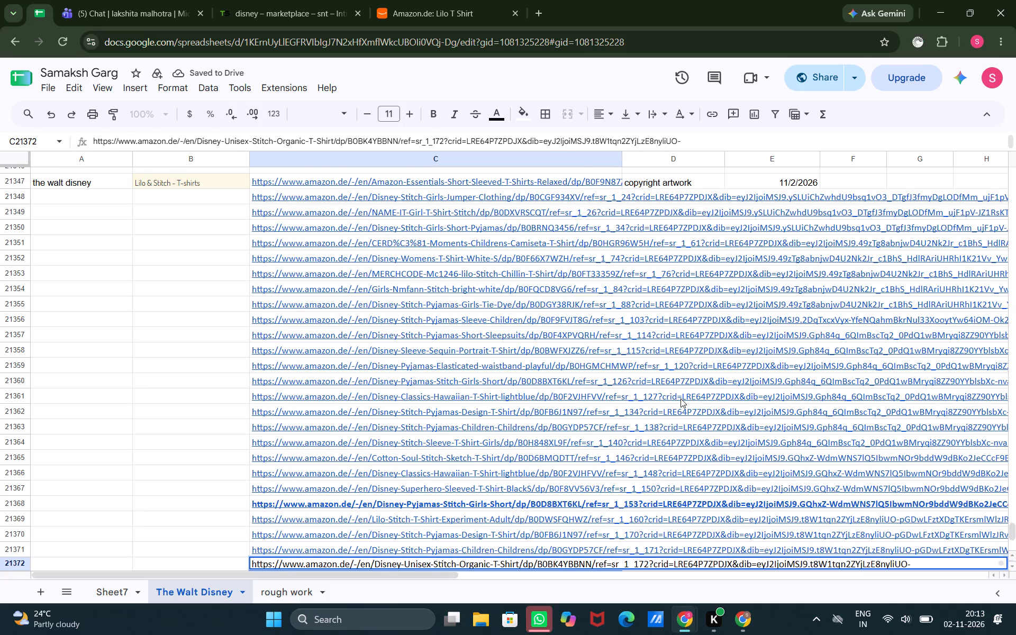
# Finish entering the "Disney Unisex Lilo and Stich - Stitch Wink Organic Short Sleeve T-Shirt" link in C21372 of The Walt Disney sheet.
pyautogui.press('Return')
# Copy the unmarked "Li-lo & St-it-ch T-Shirt Stitch White, White, m" listing link from amazon.de into C21373 of The Walt Disney sheet.
pyautogui.hotkey('ctrl', 'Tab')
pyautogui.hotkey('ctrl', 'Tab')
pyautogui.hotkey('ctrl', 'Tab')
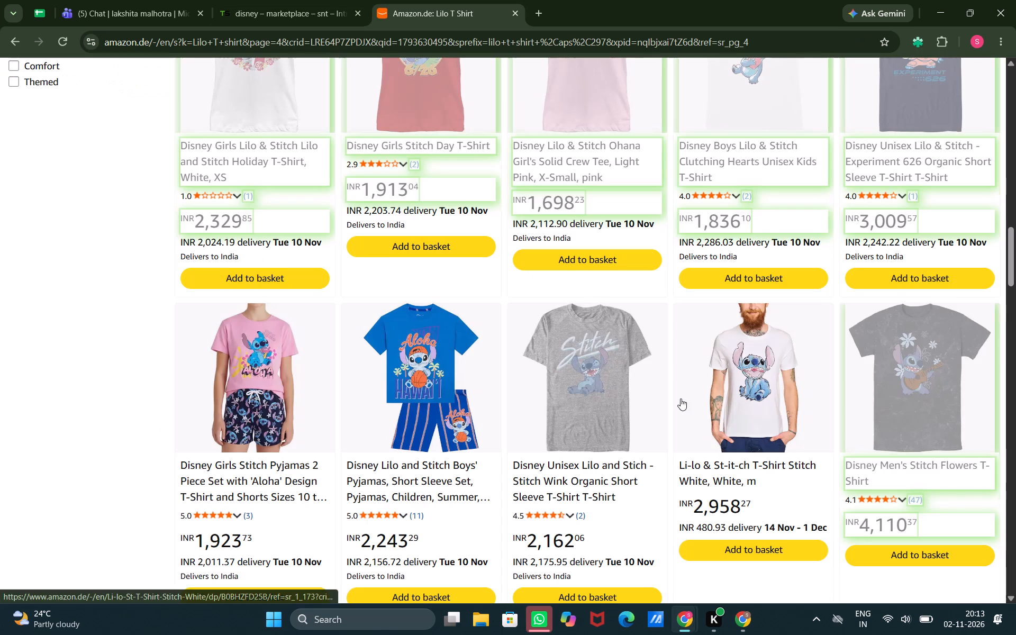
pyautogui.rightClick(715, 466)
pyautogui.click(750, 395)
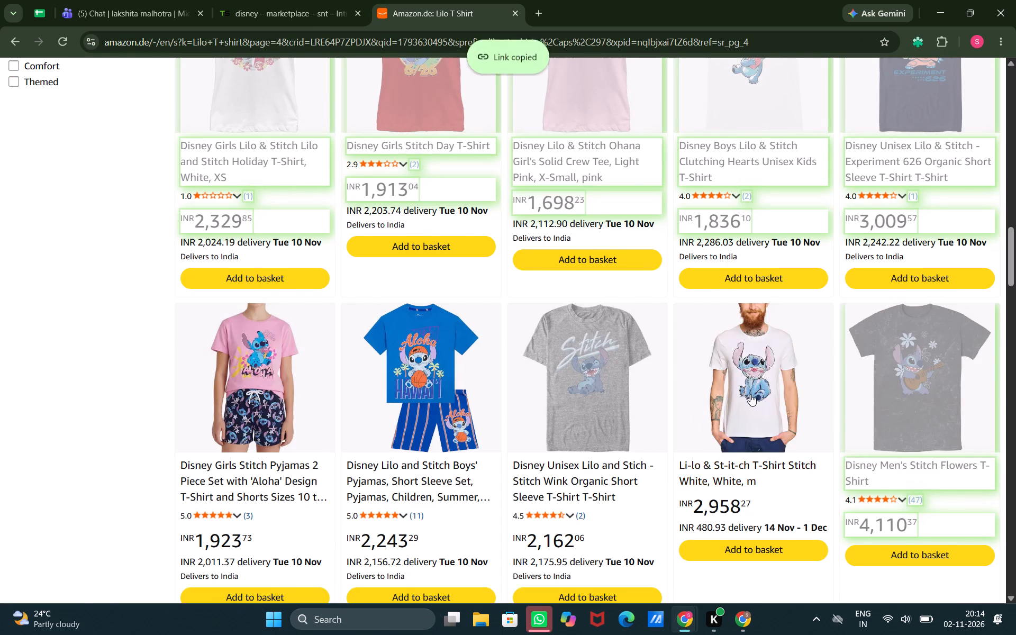
pyautogui.hotkey('ctrl', 'Tab')
pyautogui.hotkey('ctrl', 'v')
pyautogui.press('Return')
pyautogui.press('Return')
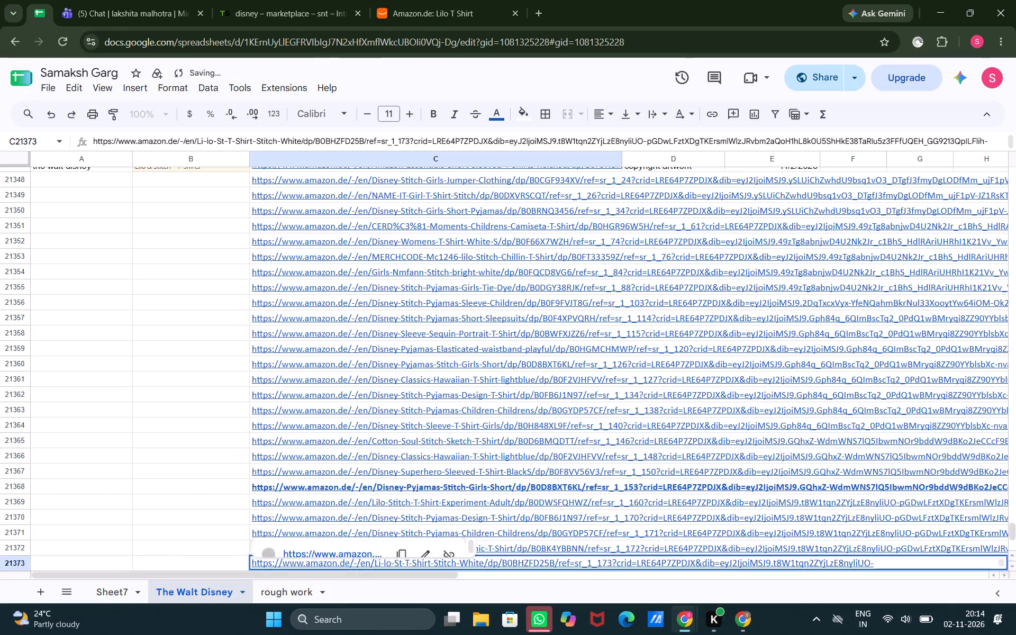
# Copy the link of the unmarked "Heroes Inc. Unisex Wild Energy Casual (Pack of 1)" listing from amazon.de for The Walt Disney sheet.
pyautogui.hotkey('ctrl', 'Tab')
pyautogui.hotkey('ctrl', 'Tab')
pyautogui.hotkey('ctrl', 'Tab')
pyautogui.scroll(-6, 741, 404)
pyautogui.scroll(-4, 805, 364)
pyautogui.scroll(3, 805, 364)
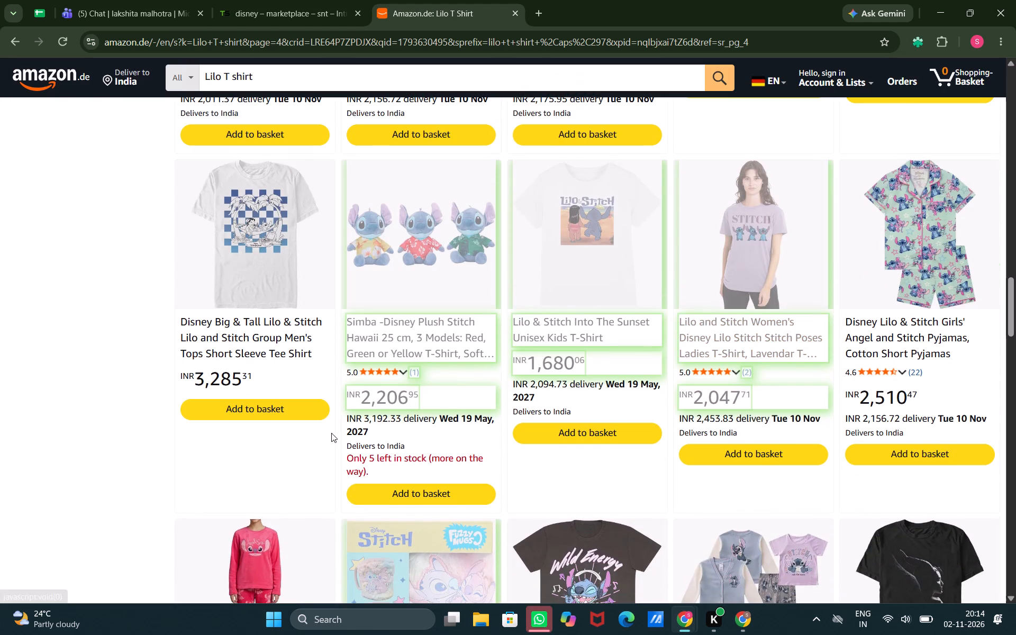
pyautogui.scroll(-4, 332, 432)
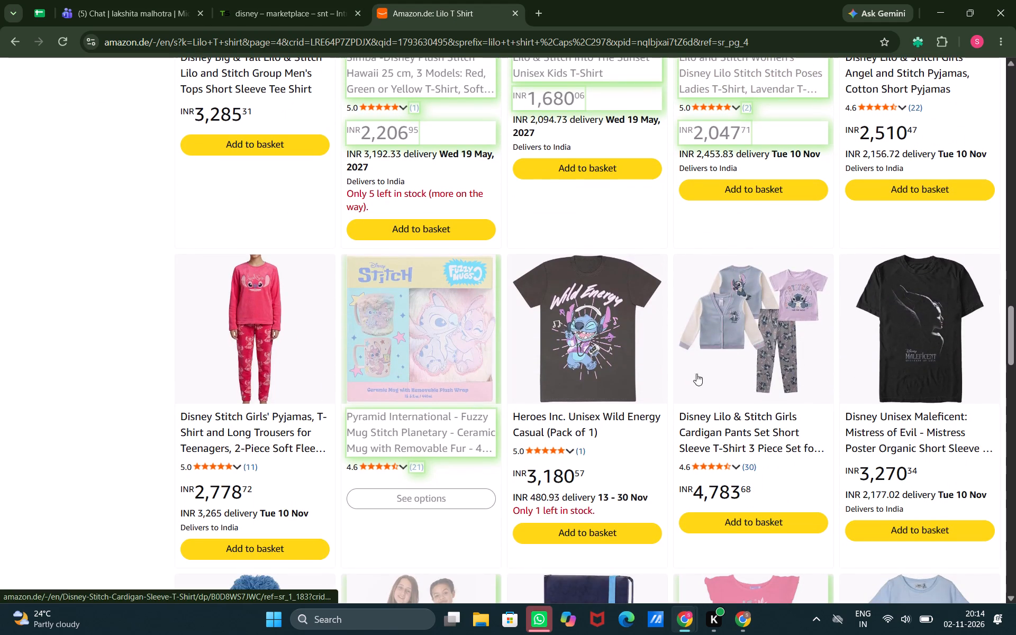
pyautogui.rightClick(565, 424)
pyautogui.click(603, 348)
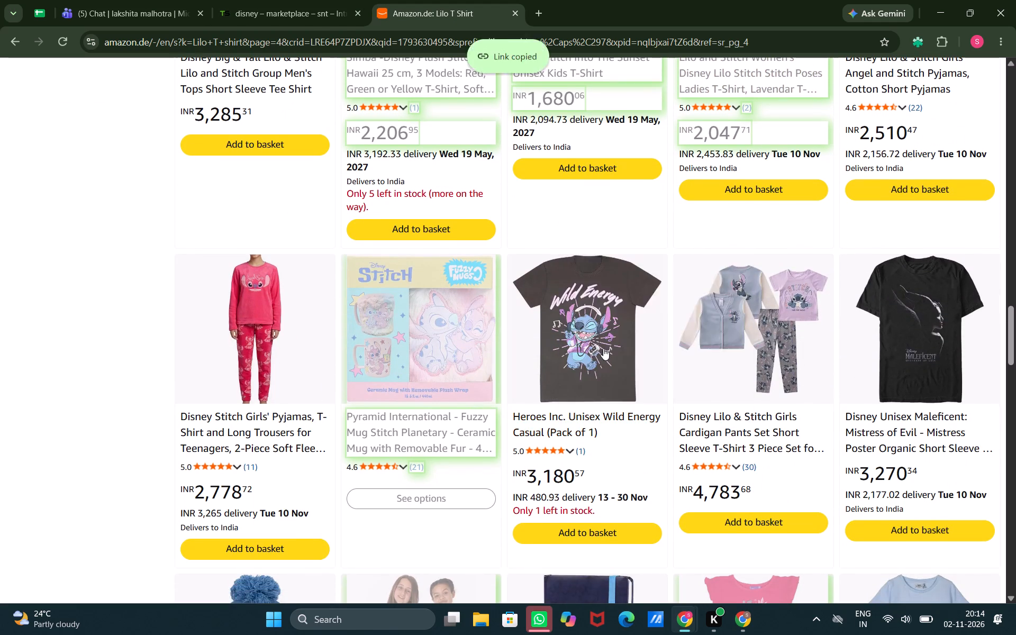
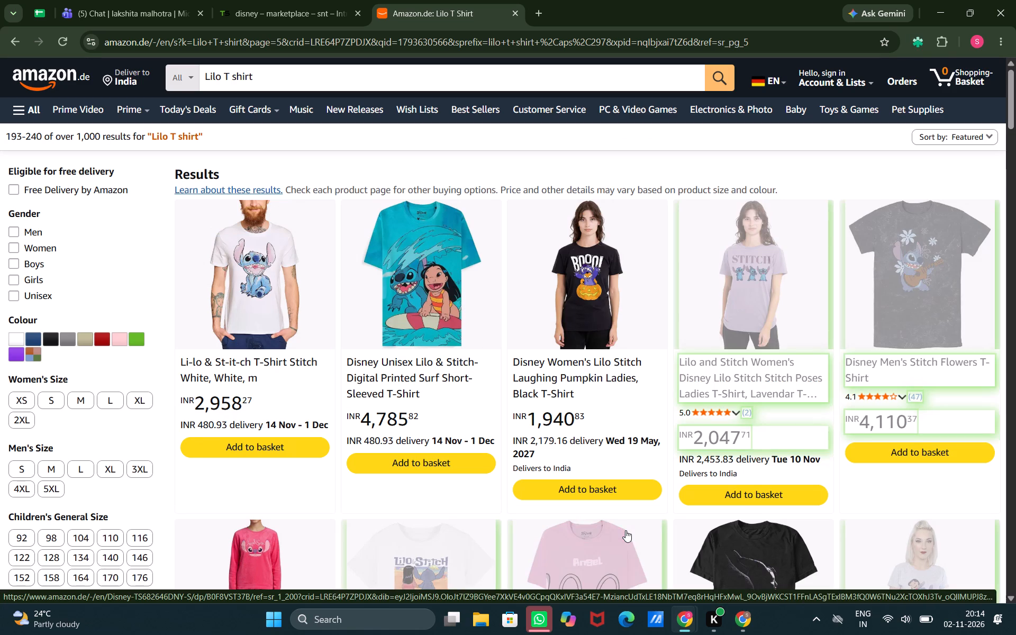
# Copy the unmarked "Li-lo & St-it-ch T-Shirt Stitch White, White, m" listing link from the current amazon.de results page into C21376 of The Walt Disney sheet.
pyautogui.rightClick(200, 362)
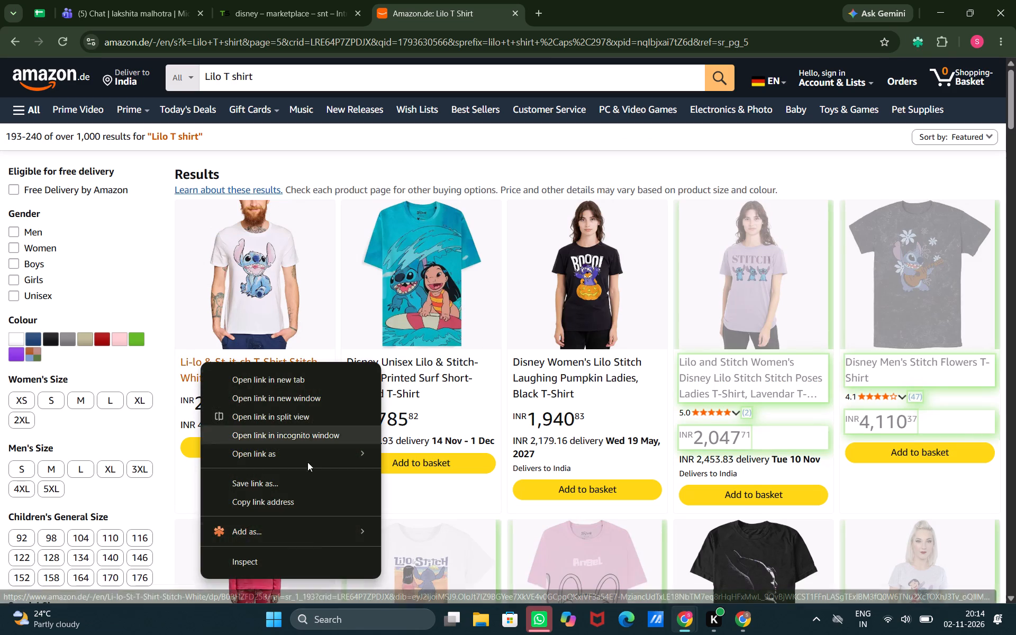
pyautogui.click(307, 508)
pyautogui.hotkey('alt', 'Tab')
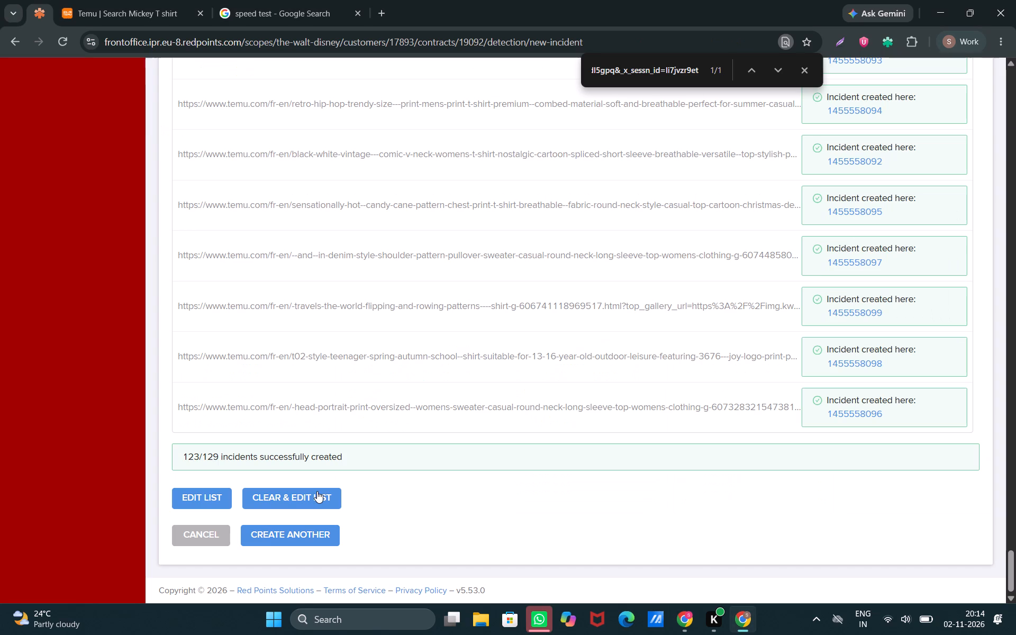
pyautogui.hotkey('alt', '`')
pyautogui.hotkey('alt', '`')
pyautogui.hotkey('alt', 'Tab')
pyautogui.hotkey('ctrl', 'Tab')
pyautogui.hotkey('ctrl', 'v')
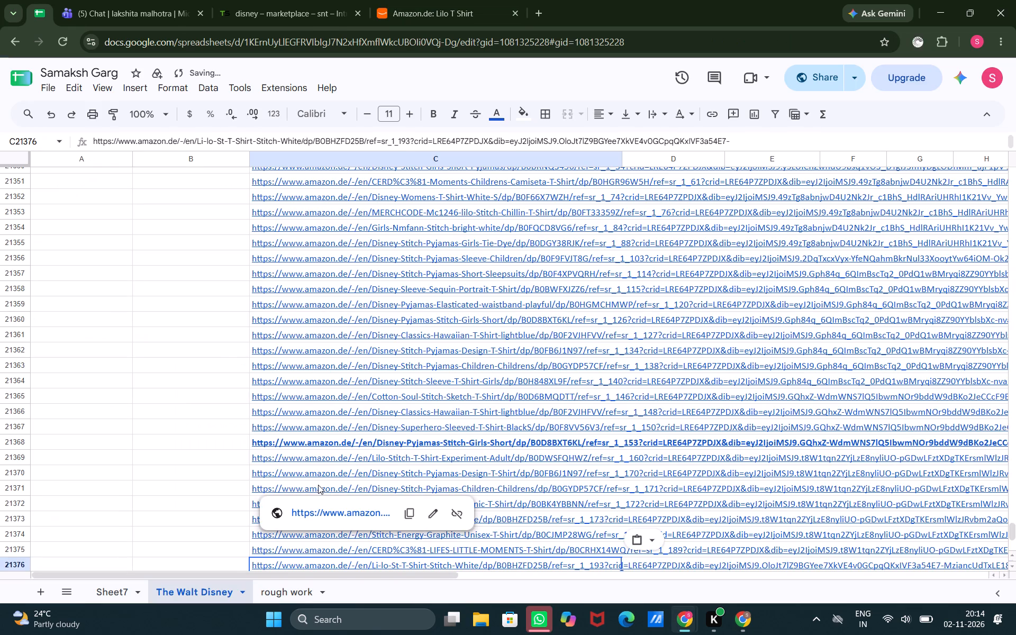
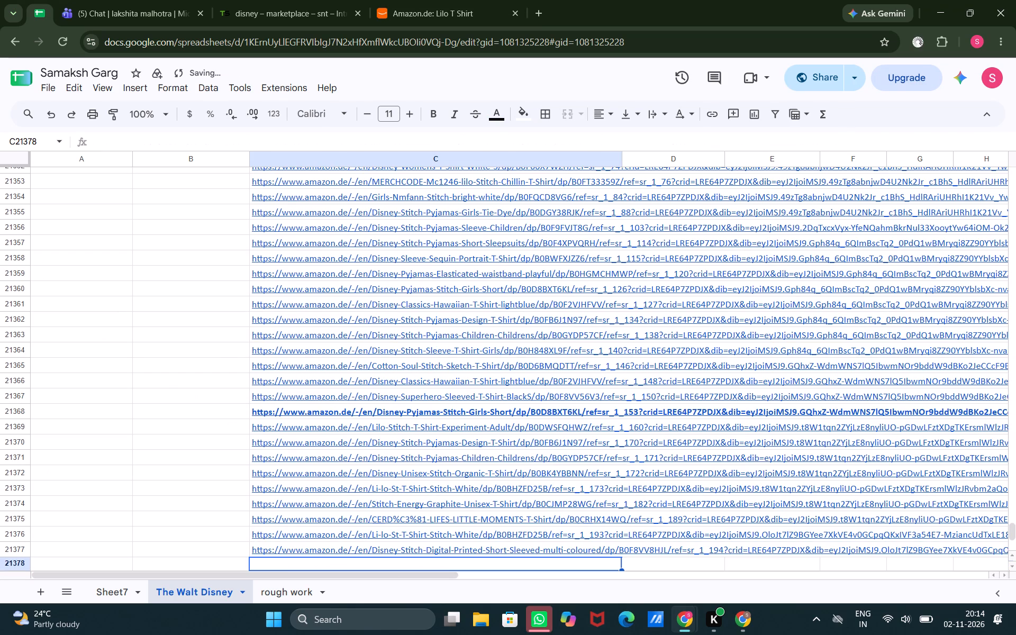
# Copy the unmarked Disney women's Stitch Laughing Pumpkin black T-shirt link from the amazon.de results into C21378 of The Walt Disney sheet.
pyautogui.hotkey('ctrl', '`')
pyautogui.hotkey('ctrl', '`')
pyautogui.hotkey('ctrl', 'Tab')
pyautogui.hotkey('ctrl', 'Tab')
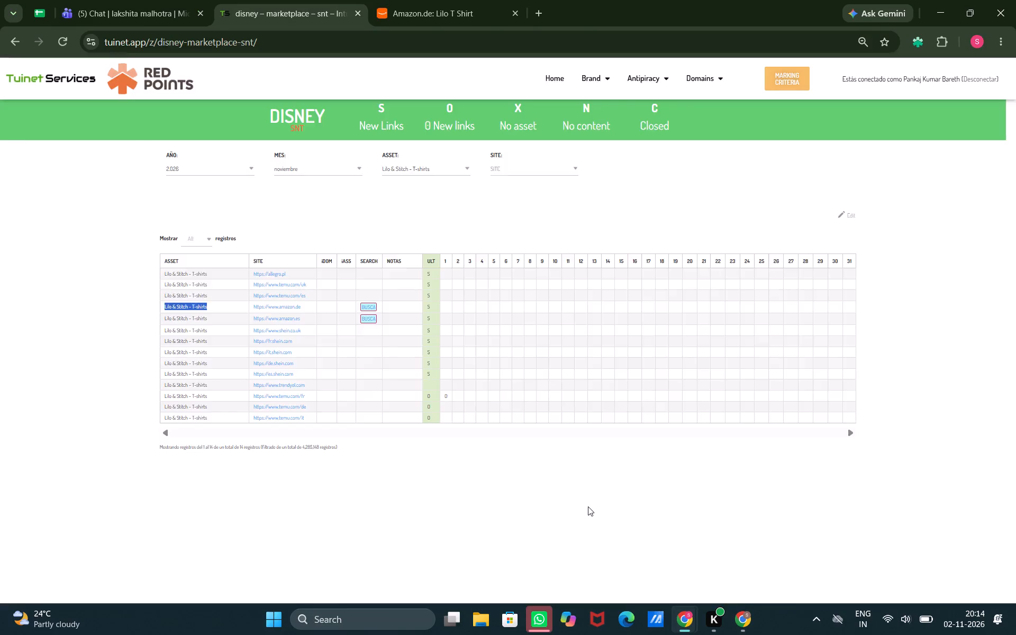
pyautogui.hotkey('ctrl', 'Tab')
pyautogui.rightClick(576, 390)
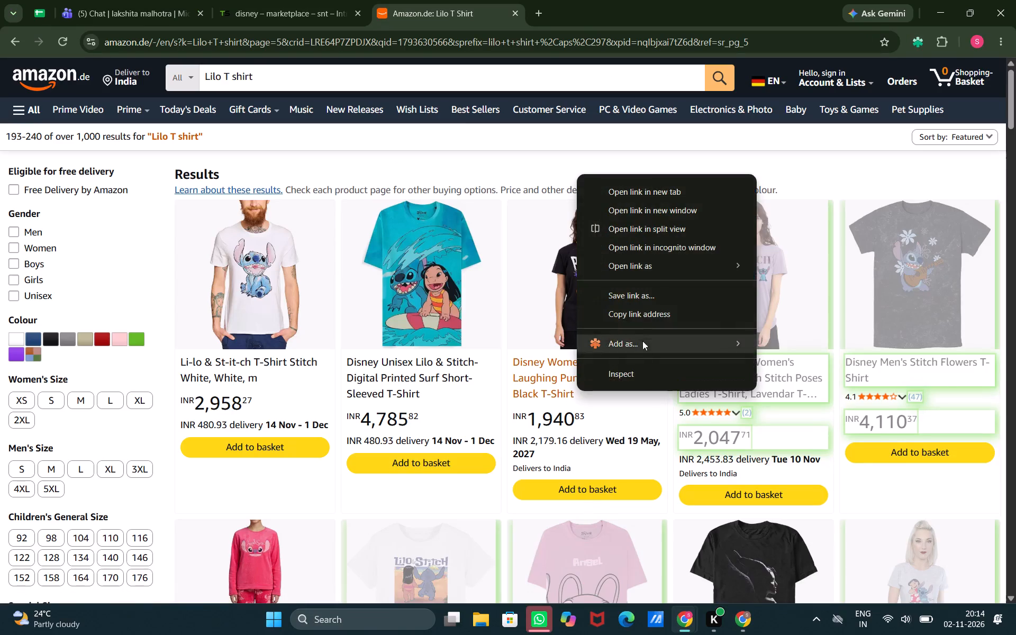
pyautogui.click(639, 310)
pyautogui.hotkey('ctrl', 'Tab')
pyautogui.hotkey('ctrl', '`')
pyautogui.hotkey('ctrl', 'v')
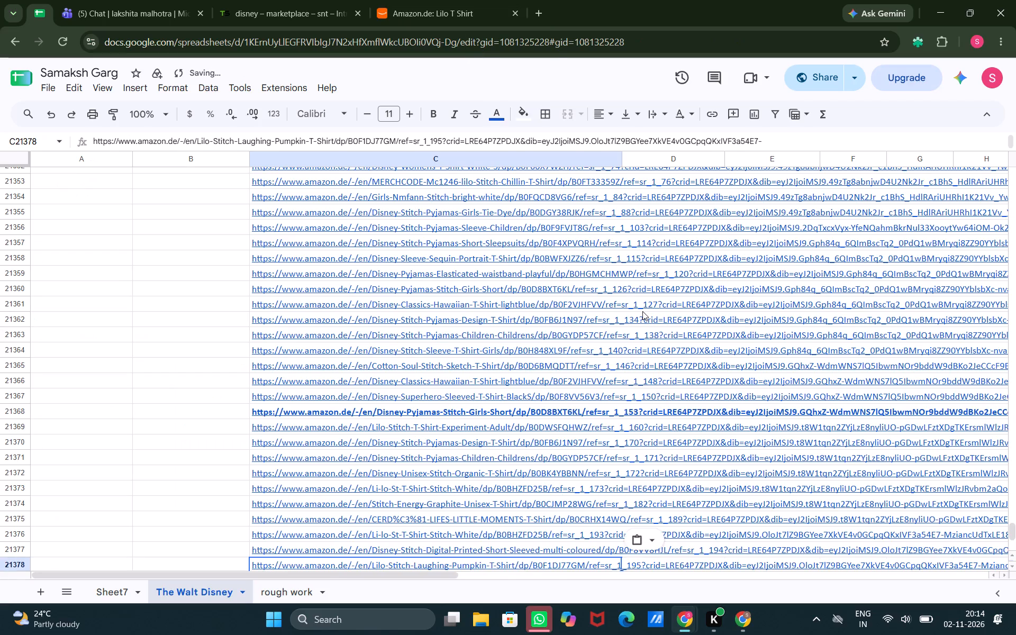
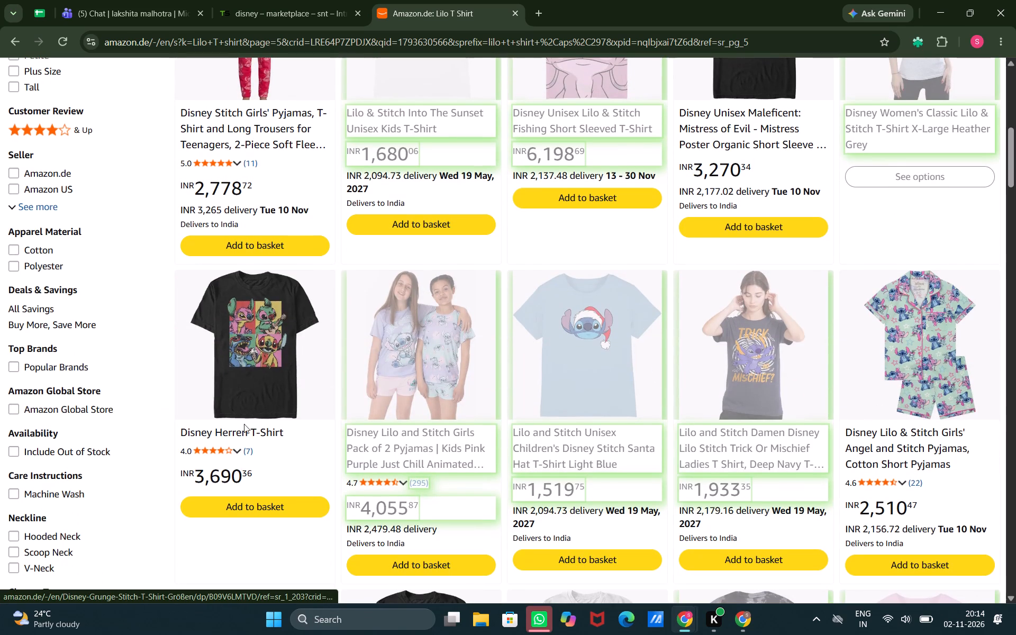
# Copy the unmarked Disney Herren T-Shirt link from the amazon.de results into C21379 of The Walt Disney sheet.
pyautogui.rightClick(246, 431)
pyautogui.click(320, 346)
pyautogui.hotkey('ctrl', 'Tab')
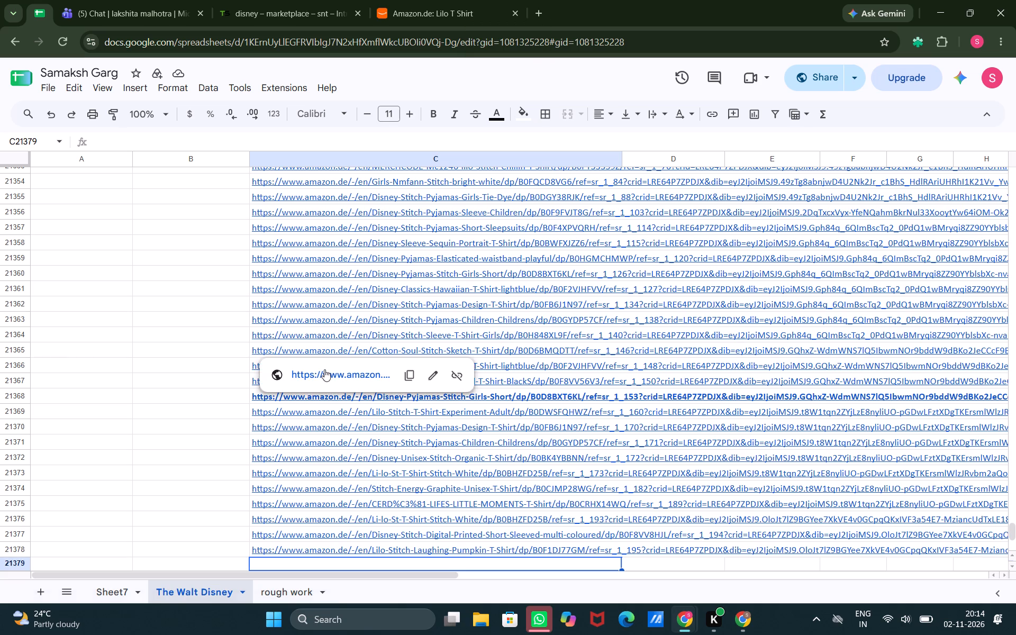
pyautogui.hotkey('ctrl', 'v')
pyautogui.press('Return')
pyautogui.press('Return')
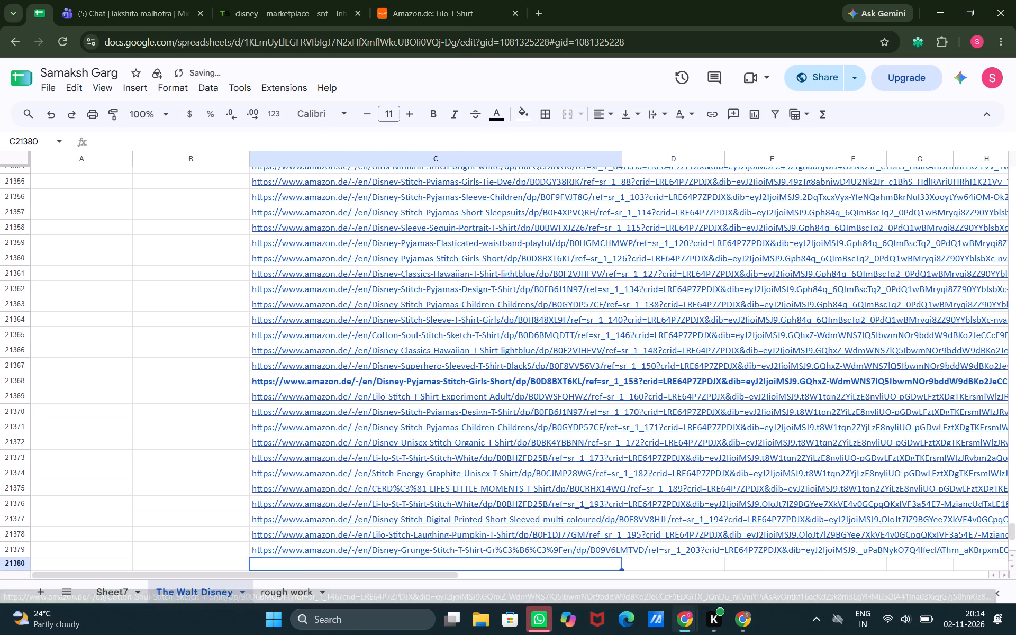
# Copy the link of the unmarked Disney Men's Grunge Stitch T-Shirt, Black, 4XL from the amazon.de results for The Walt Disney sheet.
pyautogui.hotkey('ctrl', 'Tab')
pyautogui.hotkey('ctrl', 'Tab')
pyautogui.hotkey('ctrl', 'Tab')
pyautogui.scroll(-1, 324, 359)
pyautogui.scroll(-2, 354, 422)
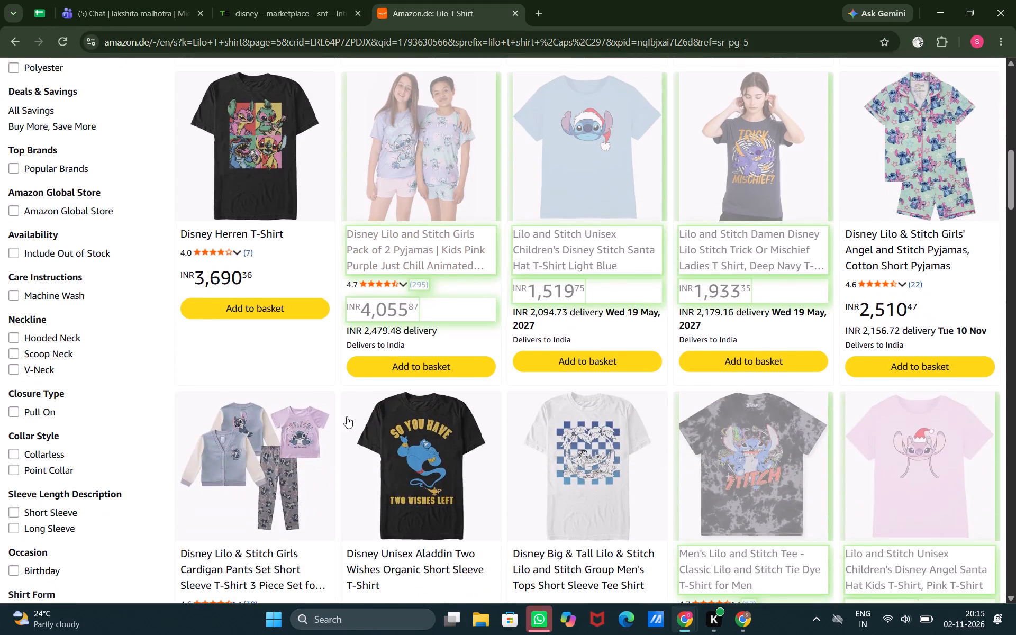
pyautogui.scroll(-1, 433, 410)
pyautogui.scroll(-2, 936, 386)
pyautogui.scroll(-4, 498, 360)
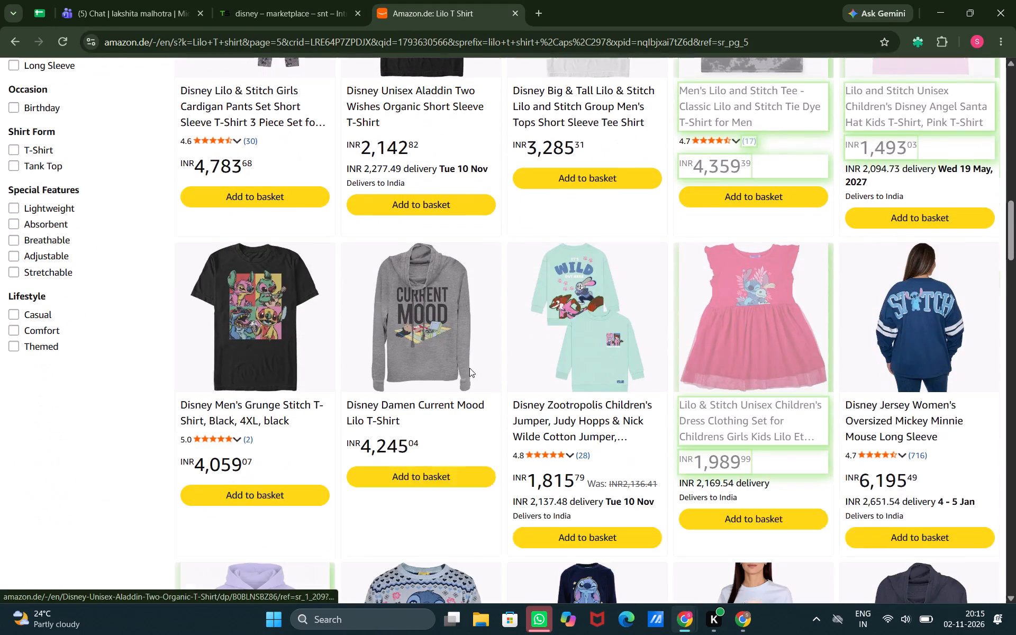
pyautogui.rightClick(248, 415)
pyautogui.click(355, 331)
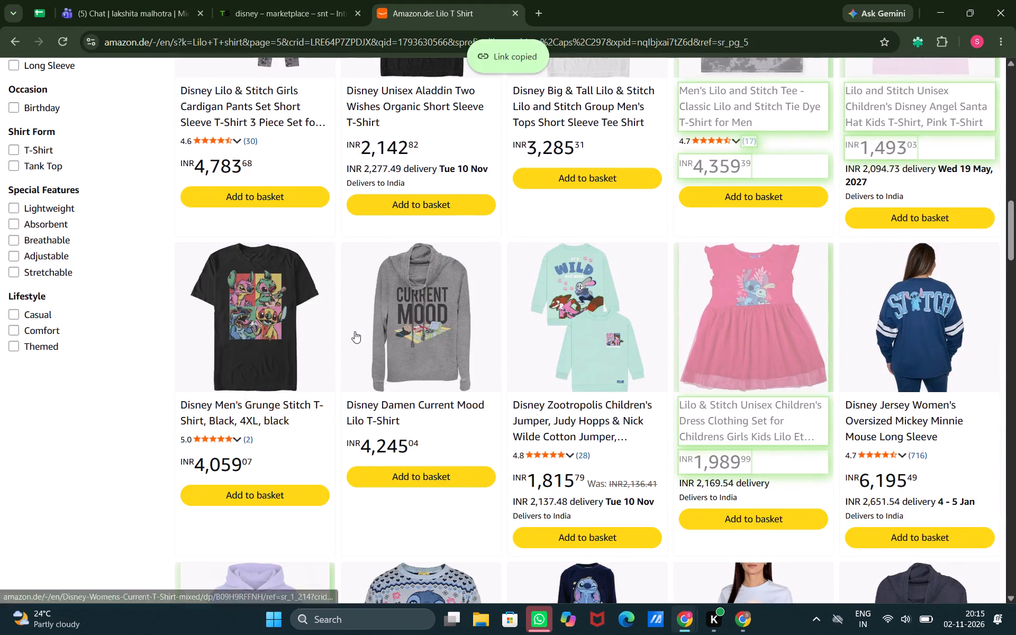
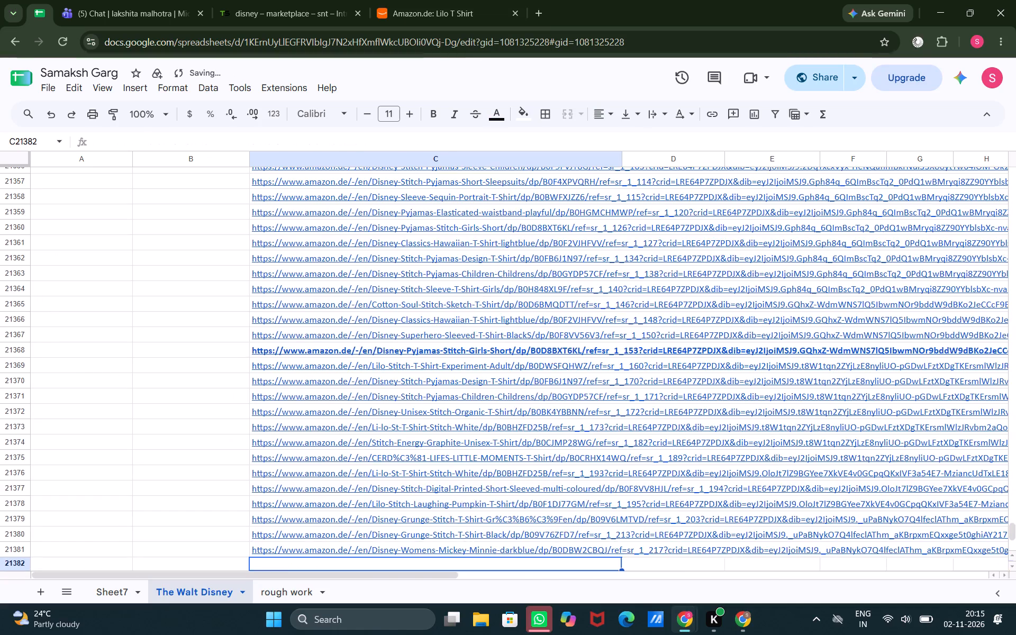
# Copy the link of the unmarked sarcia.eu Ladies Cotton Pyjamas from the amazon.de results into C21382 of The Walt Disney sheet.
pyautogui.hotkey('ctrl', 'Tab')
pyautogui.hotkey('ctrl', 'Tab')
pyautogui.hotkey('ctrl', 'Tab')
pyautogui.scroll(-4, 838, 369)
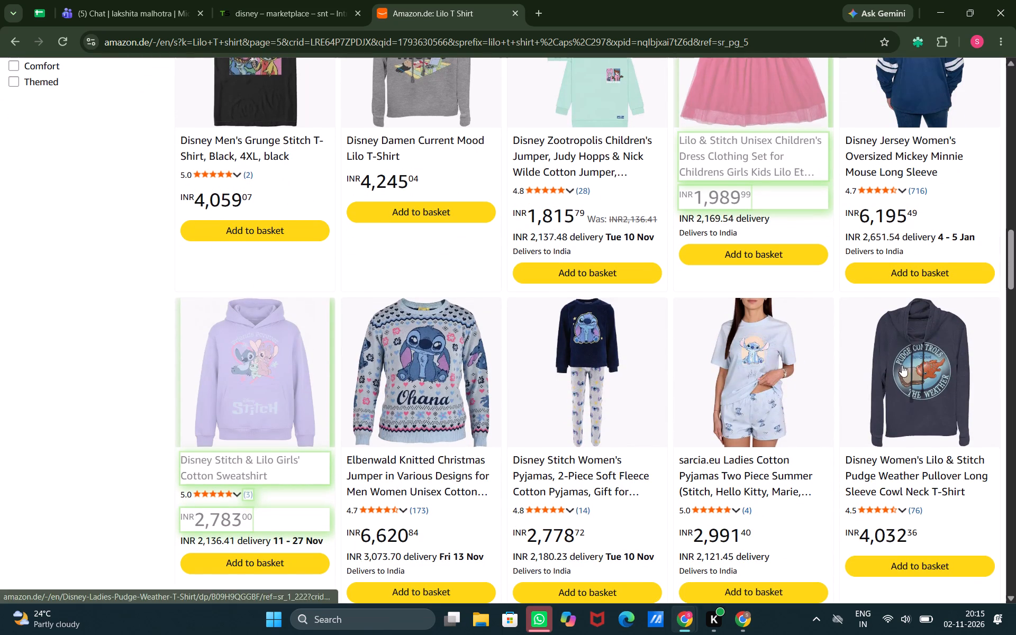
pyautogui.rightClick(766, 471)
pyautogui.click(824, 398)
pyautogui.hotkey('ctrl', 'Tab')
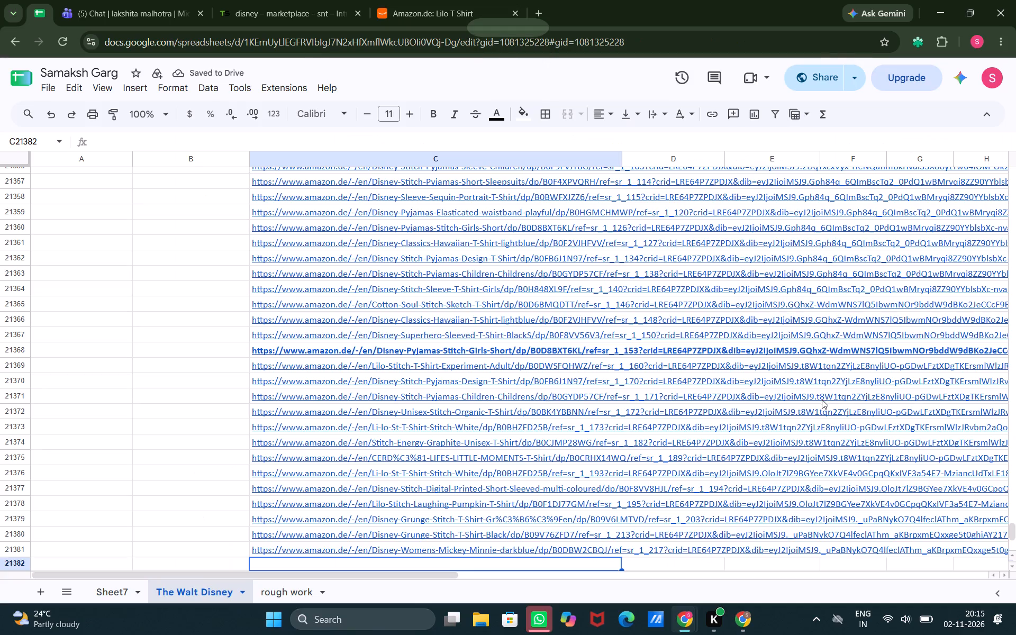
pyautogui.hotkey('ctrl', 'v')
pyautogui.press('Return')
pyautogui.press('Return')
# Copy the link of the unmarked Disney Lilo & Stitch Girls French Terry T-Shirt & Shorts Set from amazon.de into C21383 of the sheet.
pyautogui.hotkey('ctrl', 'Tab')
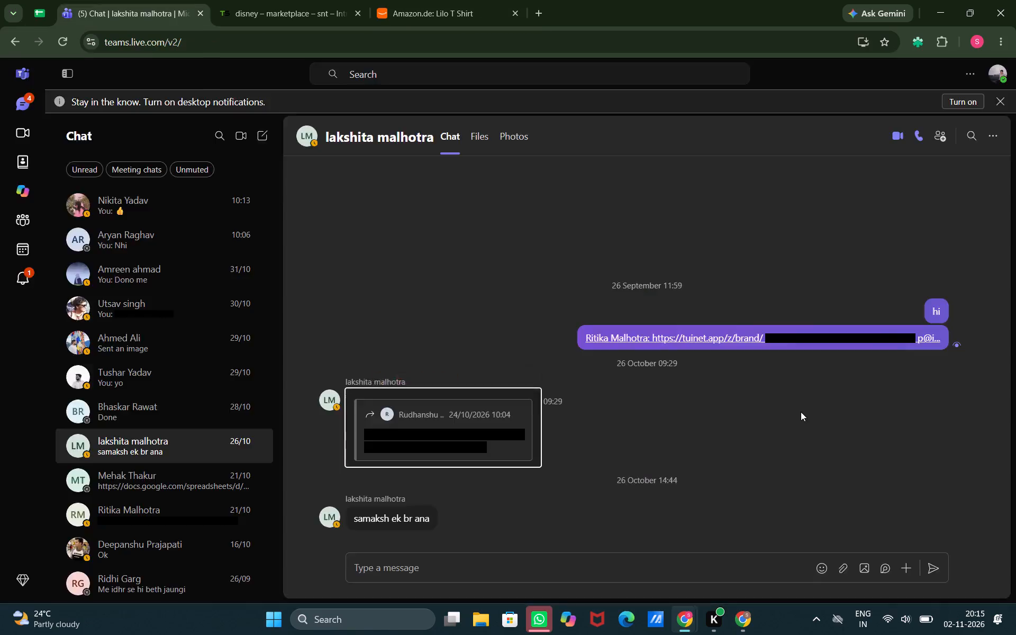
pyautogui.hotkey('ctrl', 'Tab')
pyautogui.hotkey('ctrl', 'Tab')
pyautogui.scroll(-5, 727, 396)
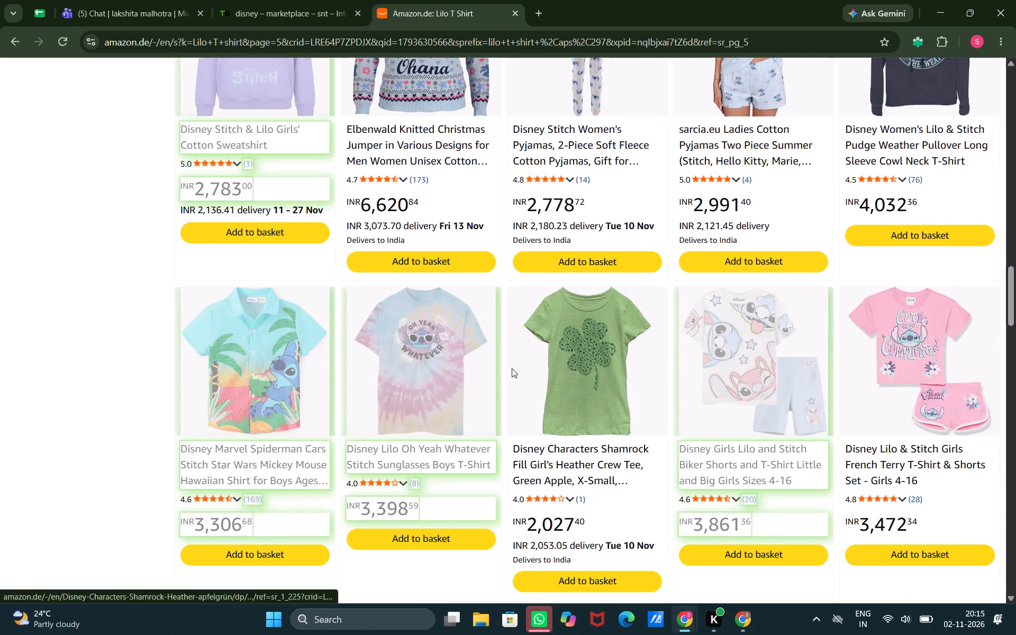
pyautogui.scroll(-6, 607, 360)
pyautogui.scroll(5, 733, 378)
pyautogui.rightClick(913, 401)
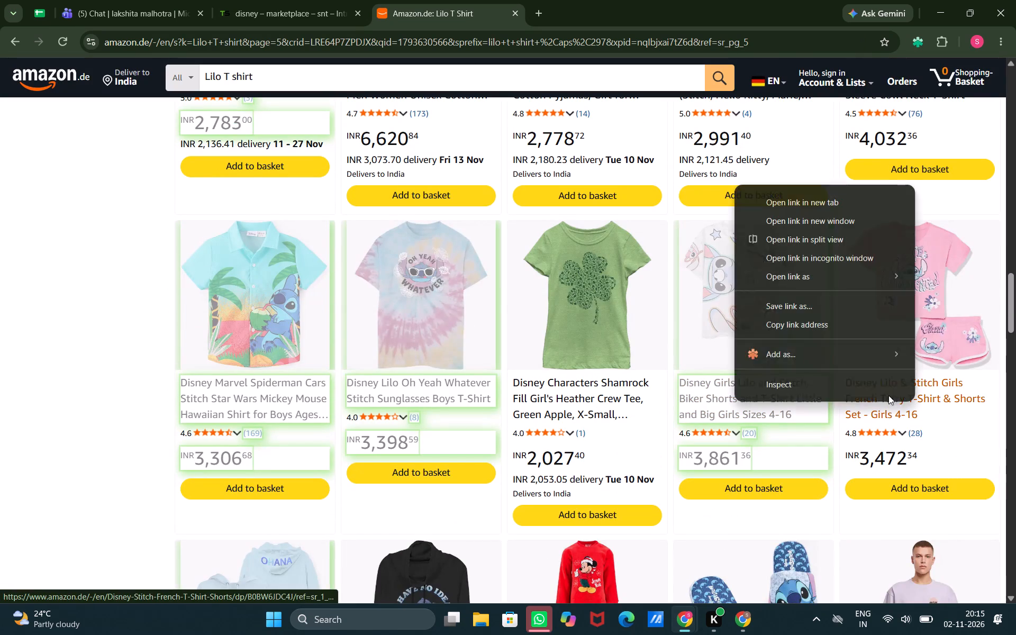
pyautogui.click(842, 329)
pyautogui.hotkey('ctrl', 'Tab')
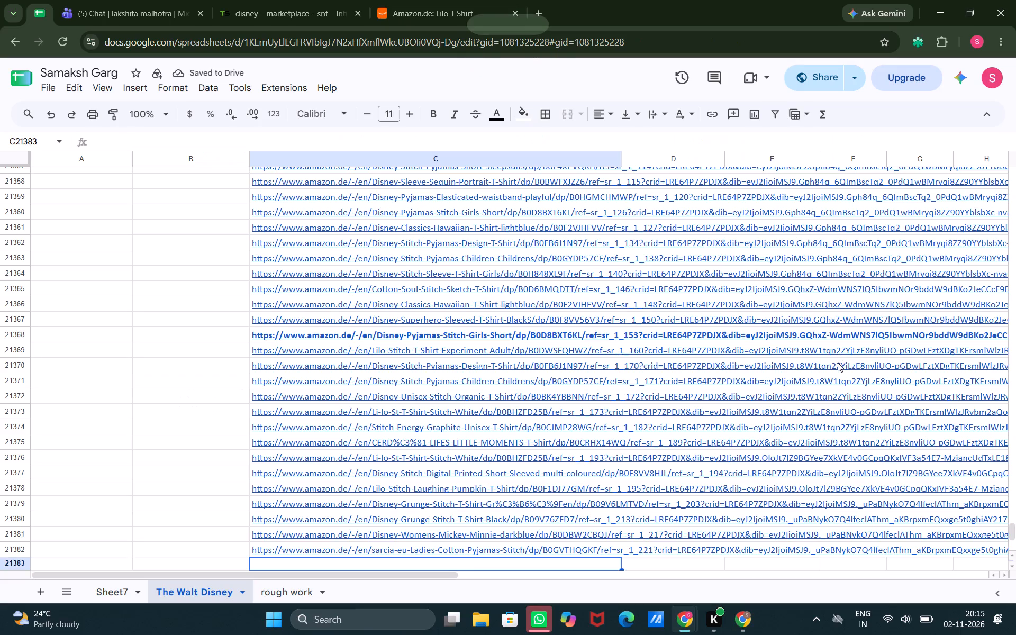
pyautogui.hotkey('ctrl', 'v')
pyautogui.press('Return')
pyautogui.press('Return')
# Copy the link of the unmarked Disney Lilo & Stitch Ladies Grey Marl Nightdress from the amazon.de results into C21384 of the sheet.
pyautogui.hotkey('ctrl', 'Tab')
pyautogui.hotkey('ctrl', 'Tab')
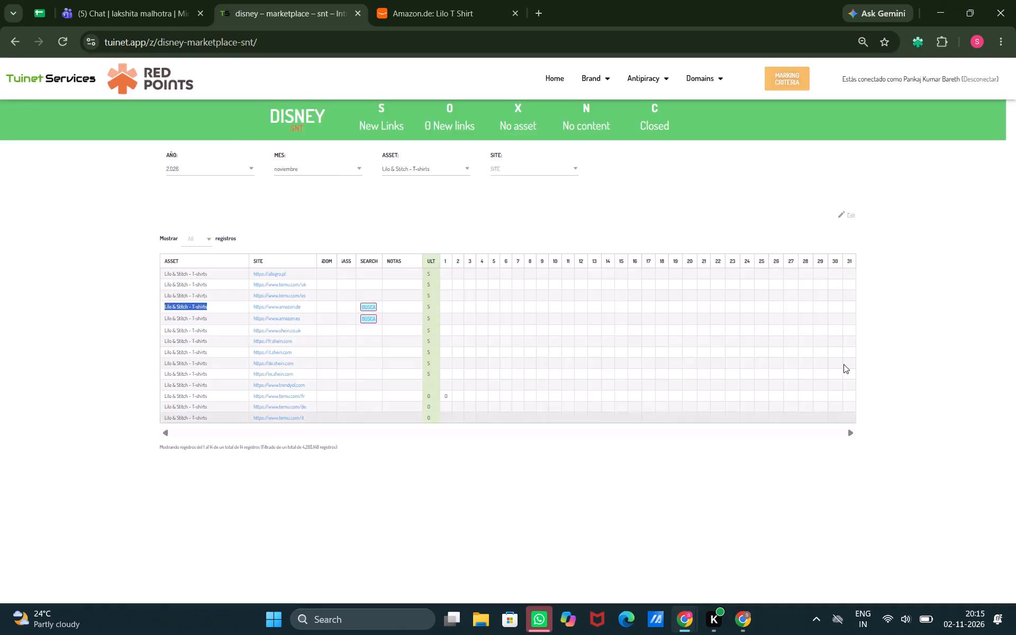
pyautogui.hotkey('ctrl', 'Tab')
pyautogui.scroll(-3, 894, 348)
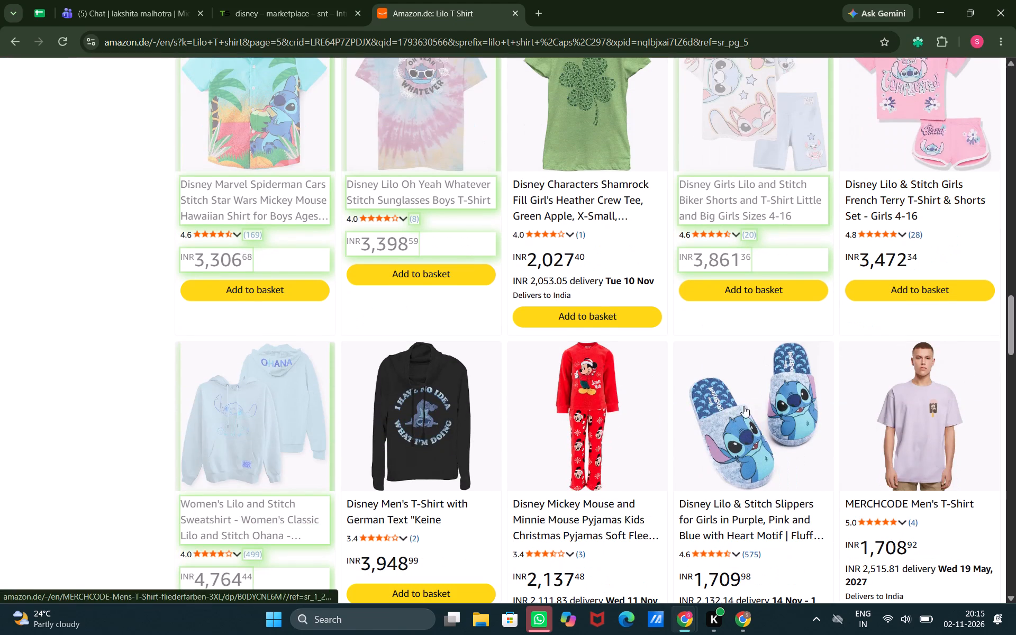
pyautogui.scroll(-4, 814, 461)
pyautogui.scroll(-2, 718, 470)
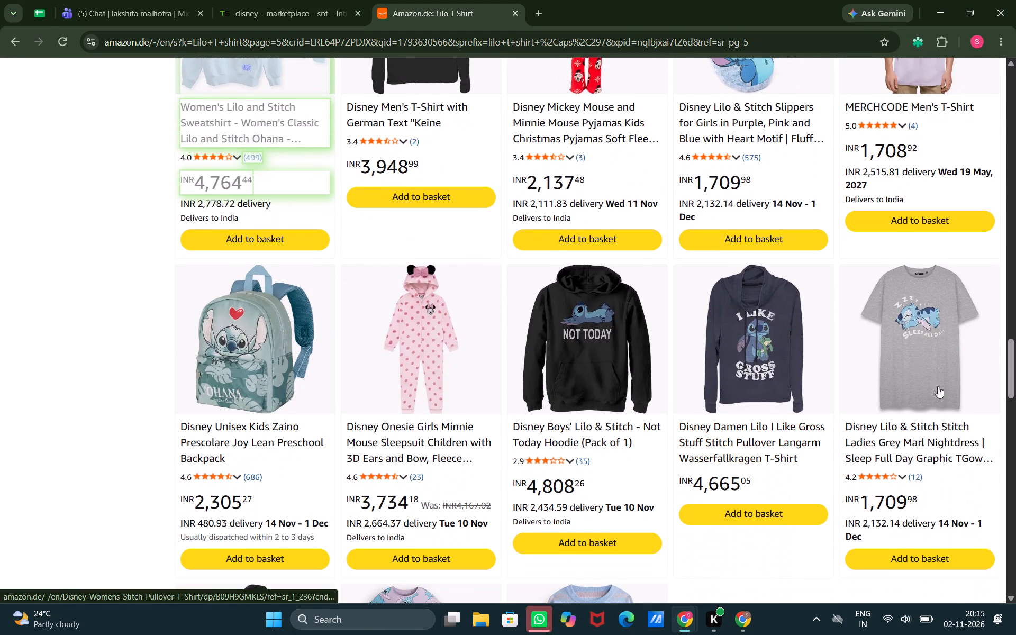
pyautogui.rightClick(923, 433)
pyautogui.click(873, 361)
pyautogui.hotkey('ctrl', 'Tab')
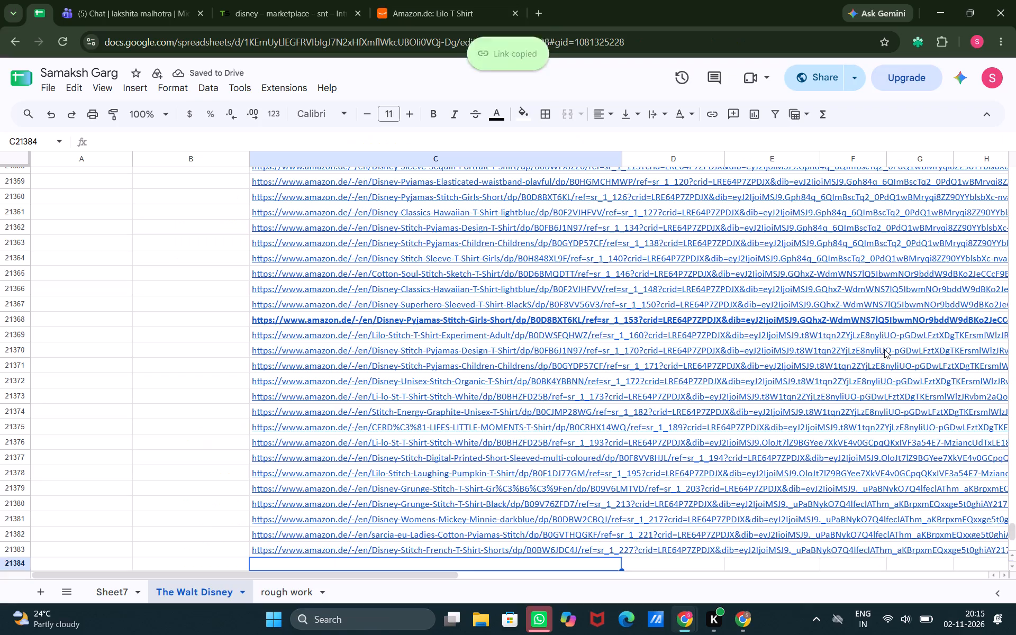
pyautogui.hotkey('ctrl', 'v')
pyautogui.press('Return')
pyautogui.press('Return')
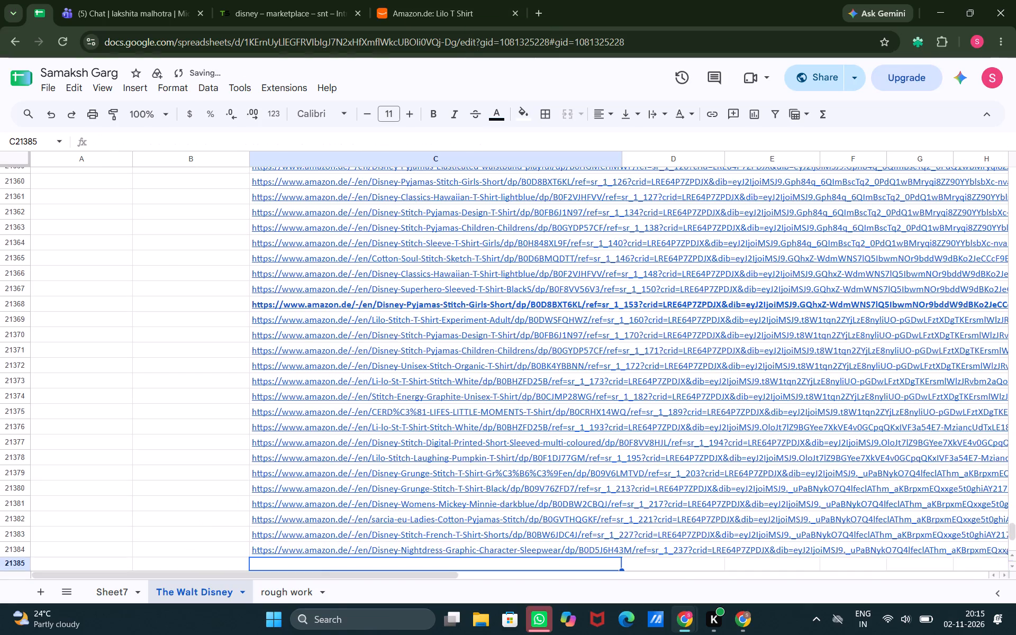
# Check the remaining listings on page 5 of the amazon.de Lilo T shirt results and open page 6.
pyautogui.hotkey('ctrl', 'Tab')
pyautogui.hotkey('ctrl', 'Tab')
pyautogui.hotkey('ctrl', 'Tab')
pyautogui.scroll(-5, 872, 395)
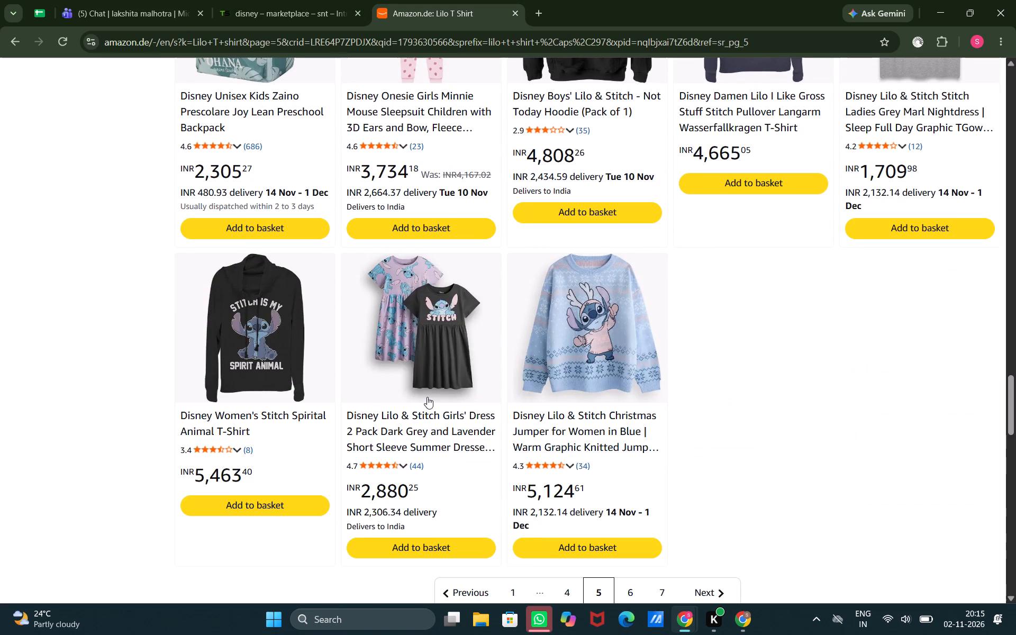
pyautogui.scroll(-3, 563, 326)
pyautogui.click(627, 387)
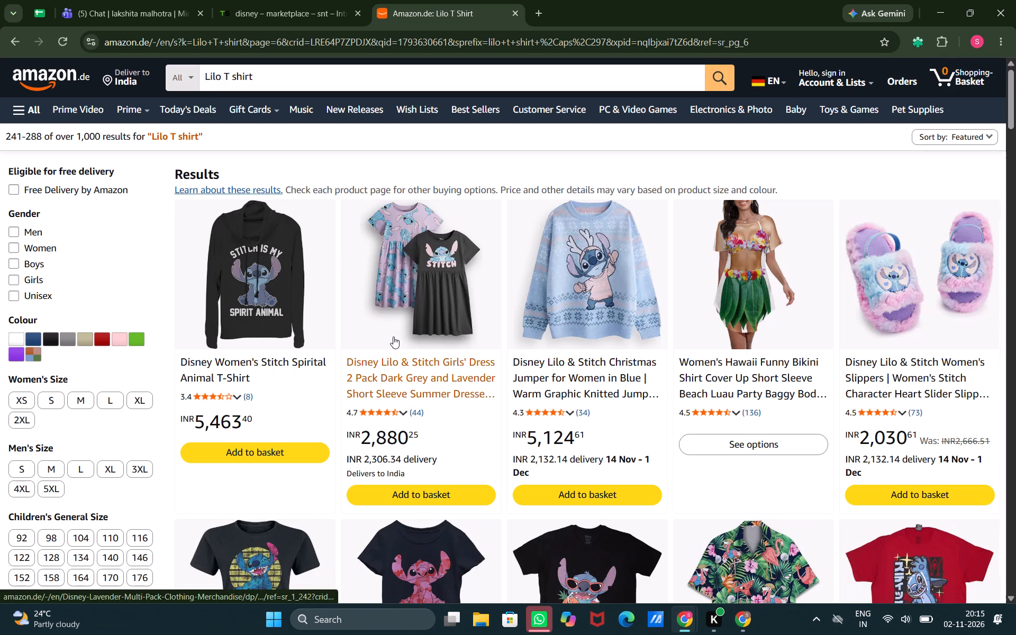
pyautogui.scroll(-3, 391, 340)
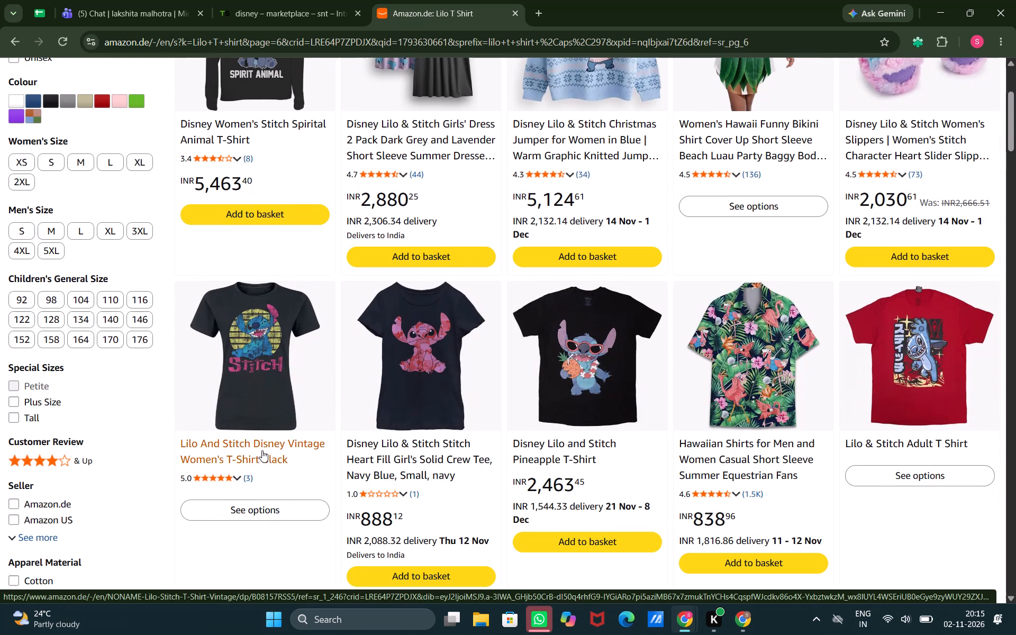
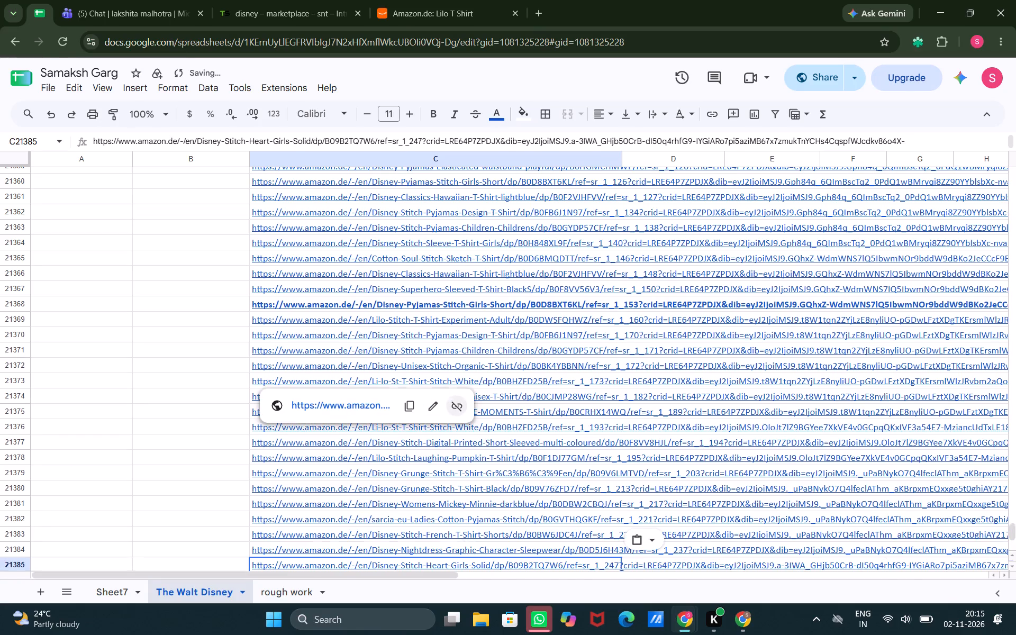
# Advance to the cell below C21385 in The Walt Disney sheet and return to page 6 of the amazon.de Lilo T shirt results for the next unmarked listing.
pyautogui.press('Return')
pyautogui.hotkey('ctrl', 'Tab')
pyautogui.hotkey('ctrl', 'Tab')
pyautogui.hotkey('ctrl', 'Tab')
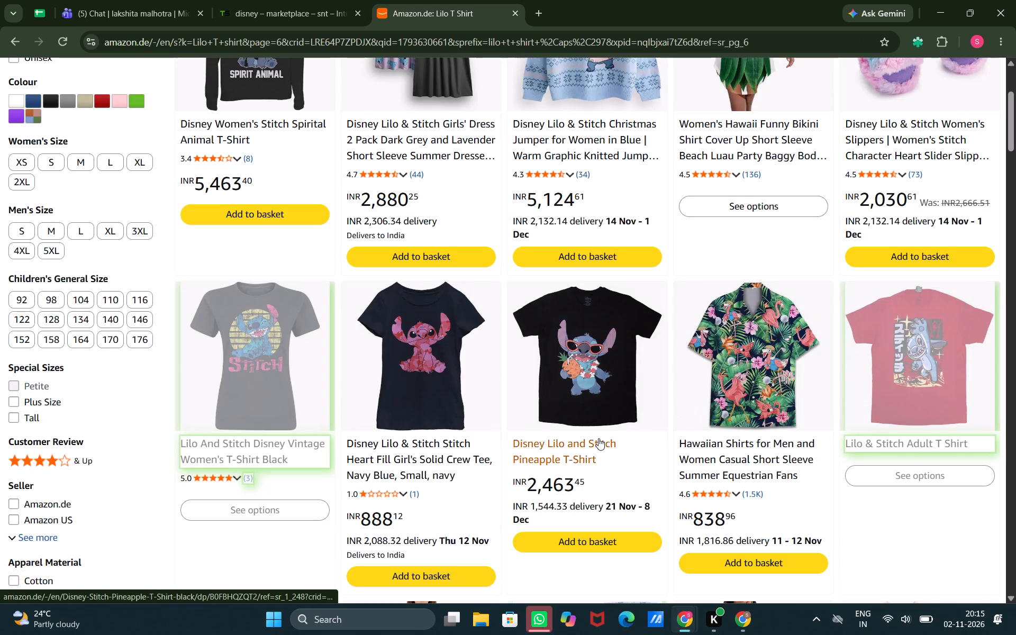
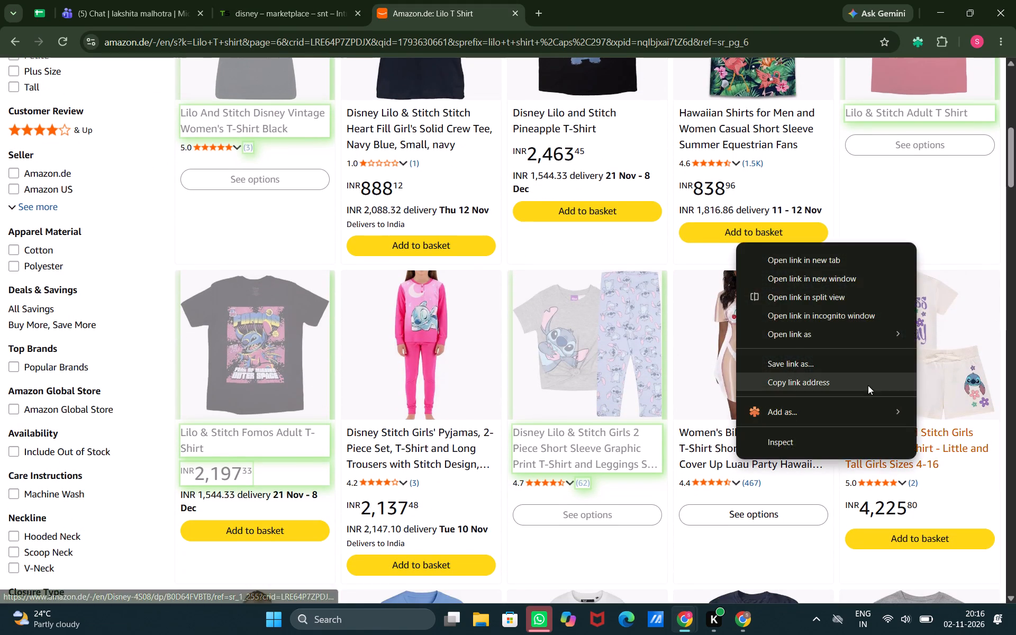
# Copy the link of the Disney Lilo and Stitch Girls Shorts and T-Shirt listing into cell C21387 of The Walt Disney sheet.
pyautogui.click(865, 384)
pyautogui.hotkey('ctrl', 'Tab')
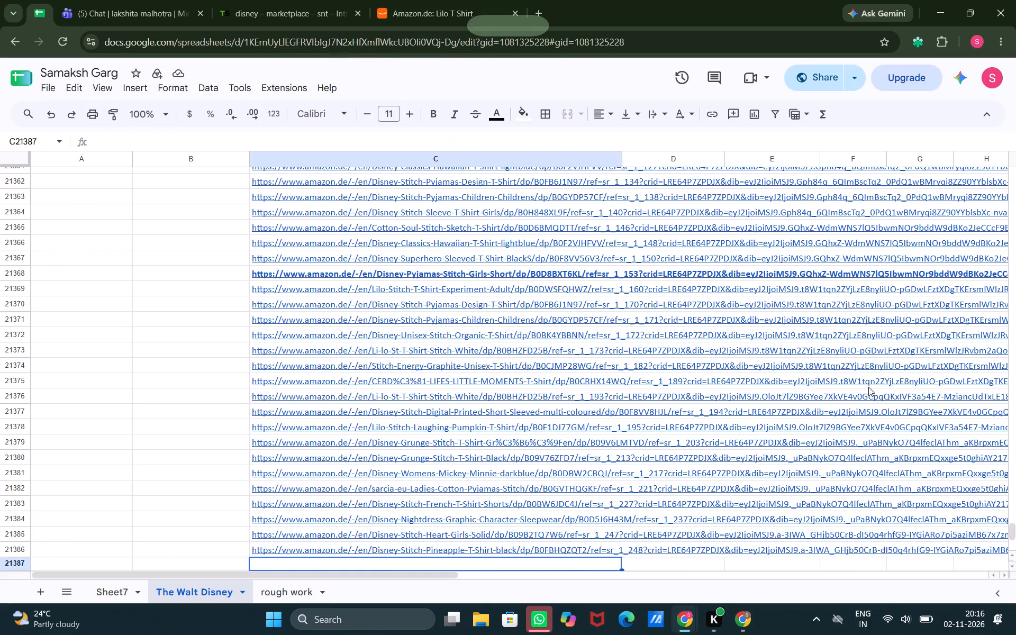
pyautogui.hotkey('ctrl', 'v')
pyautogui.press('Return')
pyautogui.press('Return')
# Copy the link of the unmarked Disney Girls T-Shirt listing on amazon.de into cell C21388 of The Walt Disney sheet.
pyautogui.hotkey('ctrl', 'Tab')
pyautogui.hotkey('ctrl', 'Tab')
pyautogui.hotkey('ctrl', 'Tab')
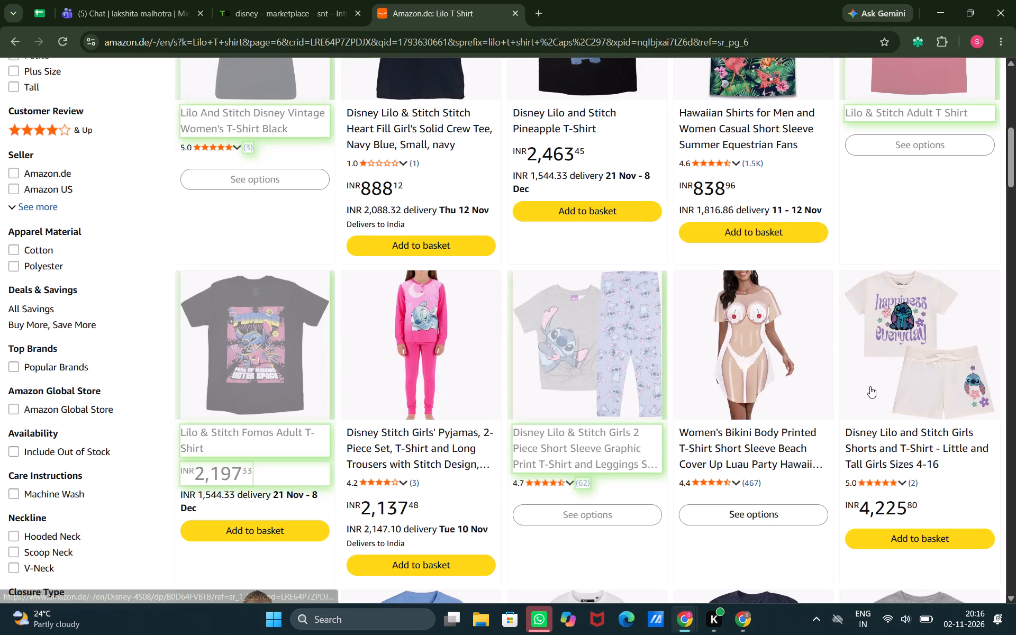
pyautogui.scroll(-5, 917, 335)
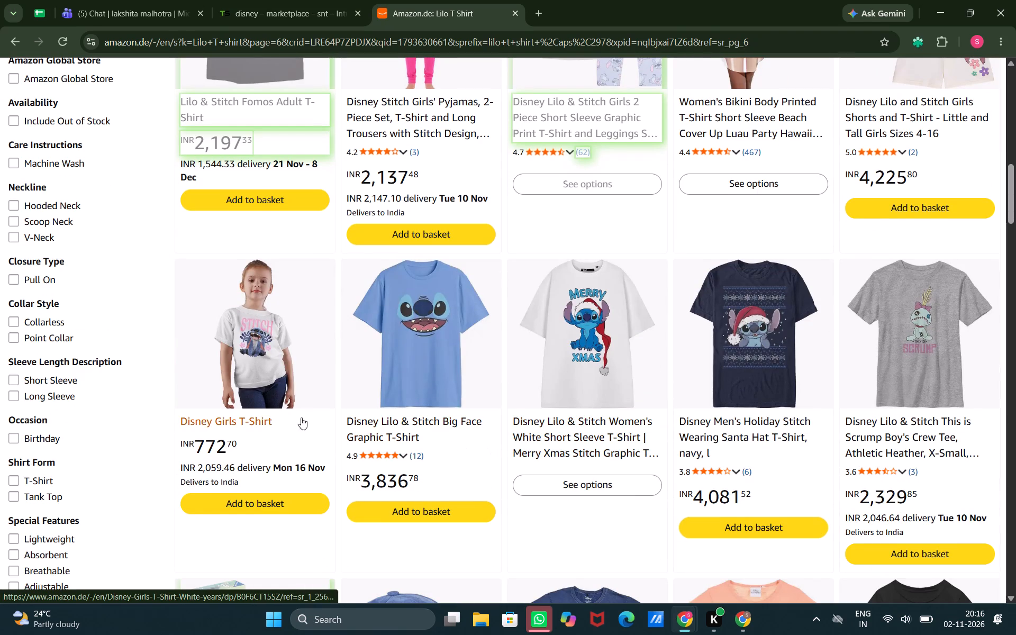
pyautogui.rightClick(265, 431)
pyautogui.rightClick(247, 422)
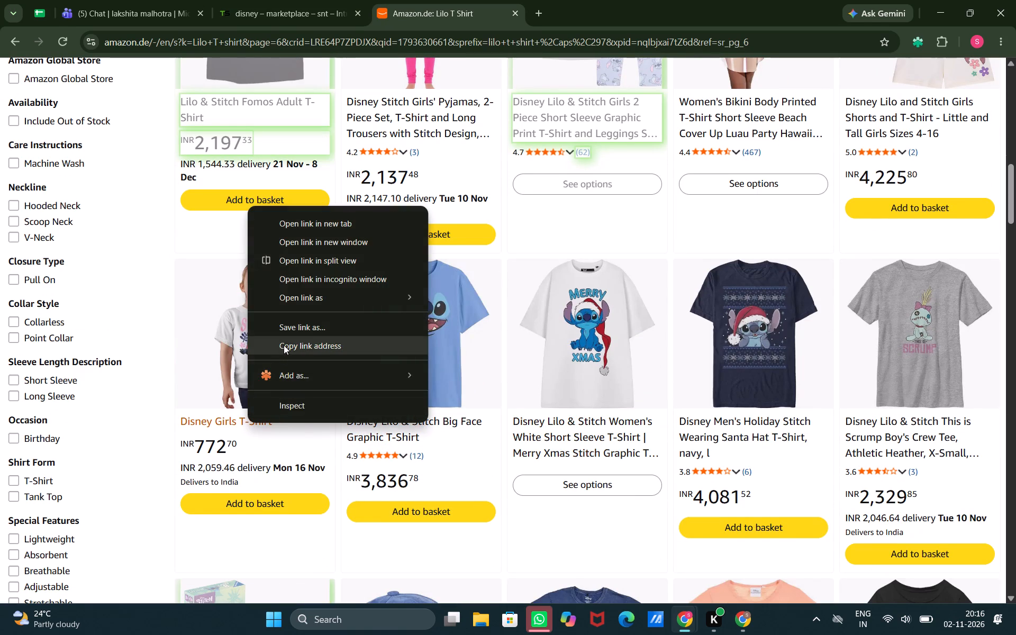
pyautogui.click(284, 345)
pyautogui.hotkey('ctrl', 'Tab')
pyautogui.hotkey('ctrl', 'v')
pyautogui.press('Return')
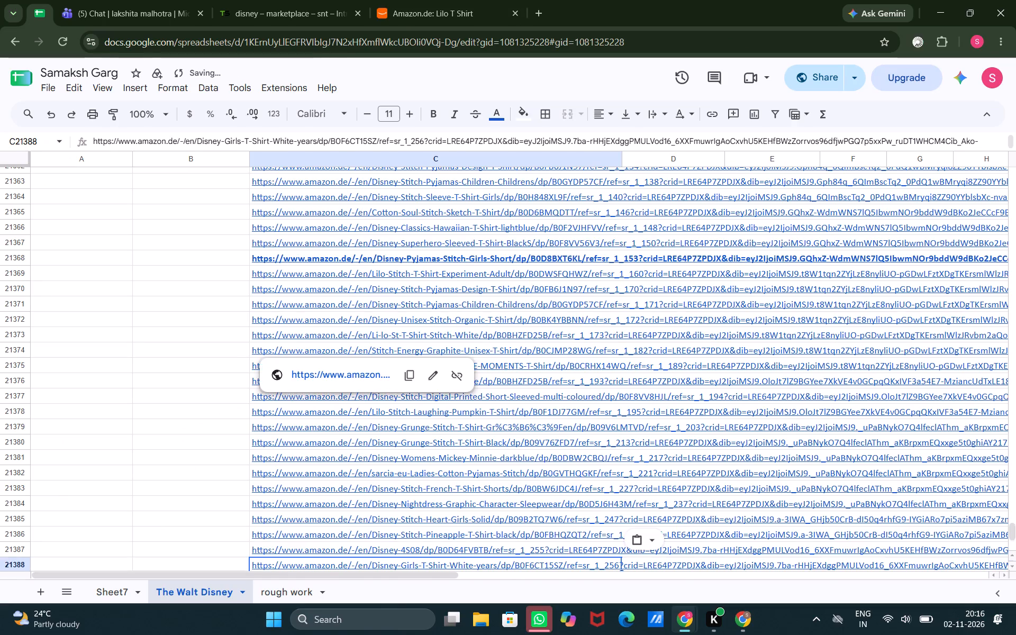
pyautogui.press('Return')
# Copy the link of the Disney Lilo & Stitch Big Face Graphic T-Shirt listing into cell C21389 of The Walt Disney sheet.
pyautogui.hotkey('ctrl', 'Tab')
pyautogui.hotkey('ctrl', 'Tab')
pyautogui.hotkey('ctrl', 'Tab')
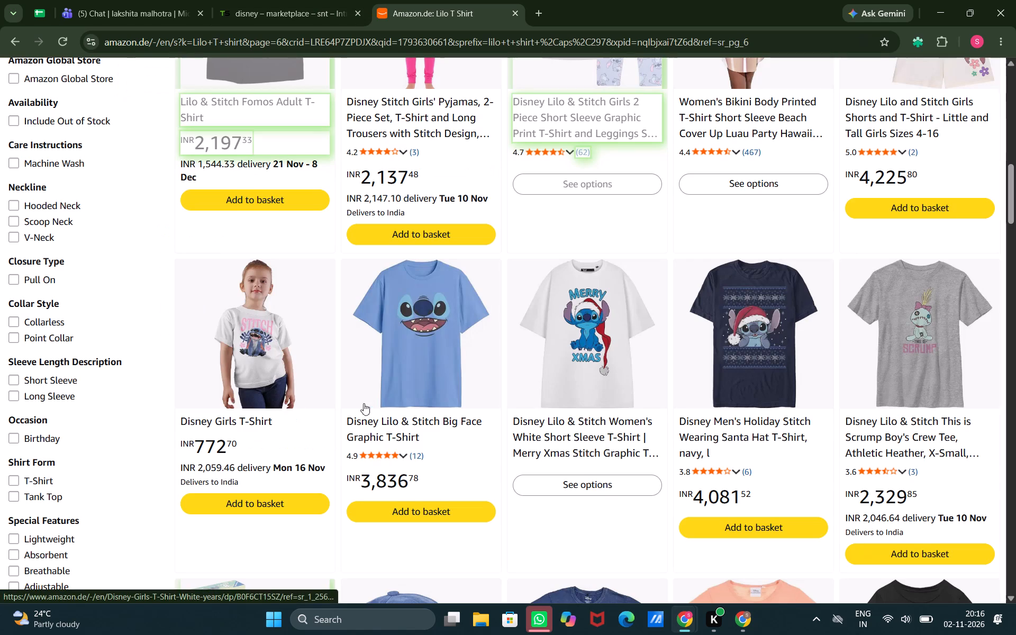
pyautogui.rightClick(382, 420)
pyautogui.click(432, 349)
pyautogui.hotkey('ctrl', 'Tab')
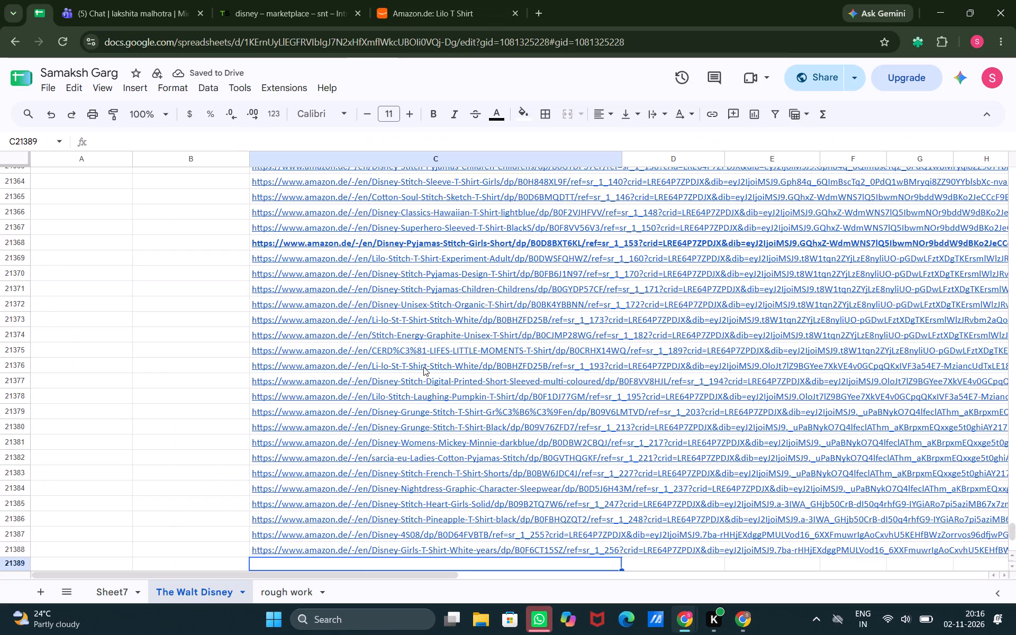
pyautogui.hotkey('ctrl', 'v')
pyautogui.press('Return')
pyautogui.press('Return')
# Copy the link of the Disney Lilo & Stitch Women's White Merry Xmas T-Shirt listing on amazon.de.
pyautogui.hotkey('ctrl', 'Tab')
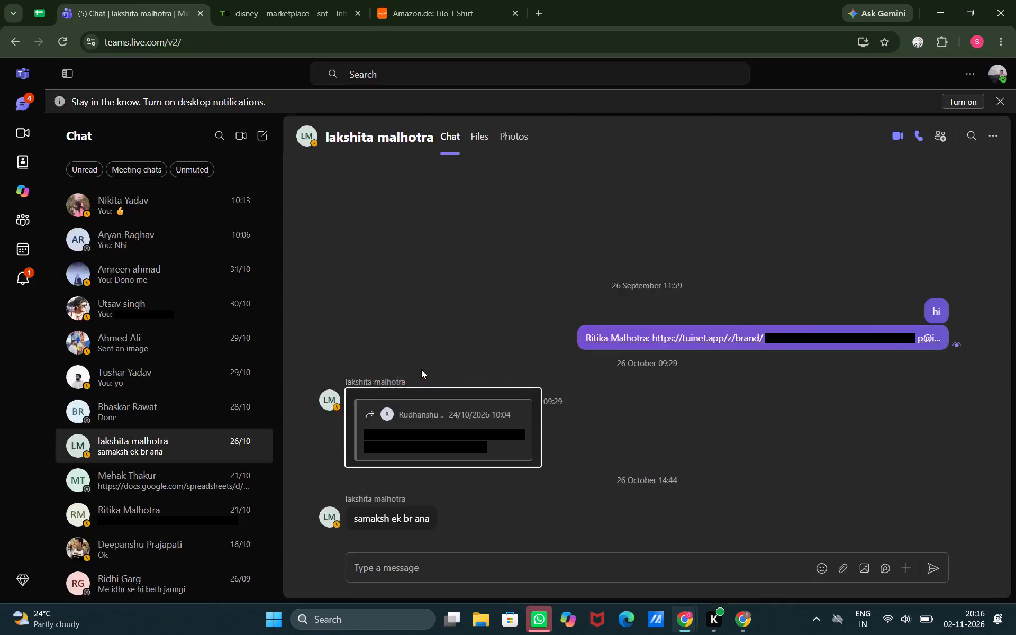
pyautogui.hotkey('ctrl', 'Tab')
pyautogui.hotkey('ctrl', 'Tab')
pyautogui.rightClick(587, 435)
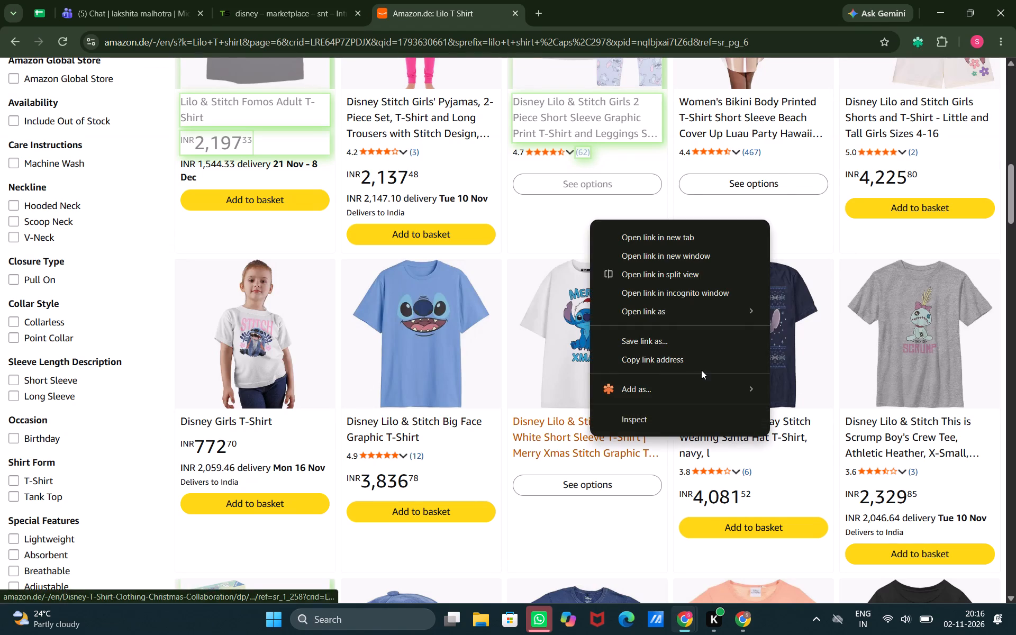
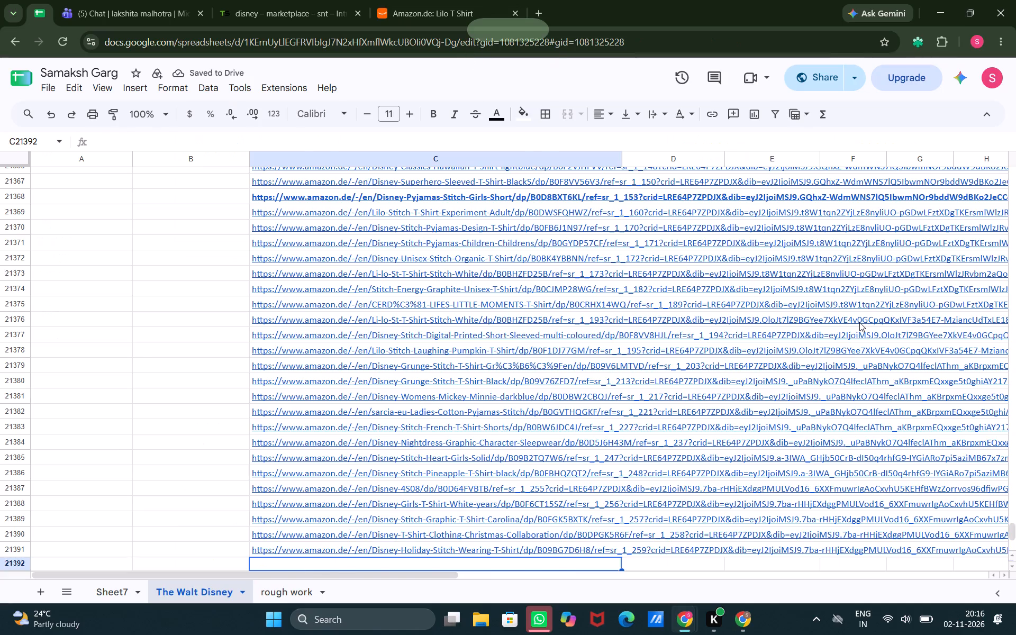
# Paste the copied link of the Disney Girls' Aloha Stitch T-Shirt listing into cell C21392 of The Walt Disney sheet.
pyautogui.hotkey('ctrl', 'v')
pyautogui.press('Return')
pyautogui.press('Return')
# Copy the link of the Disney Stitch Is My Bestie girls' T-shirt listing on amazon.de into cell C21393 of The Walt Disney sheet.
pyautogui.hotkey('ctrl', 'Tab')
pyautogui.hotkey('ctrl', 'Tab')
pyautogui.hotkey('ctrl', 'Tab')
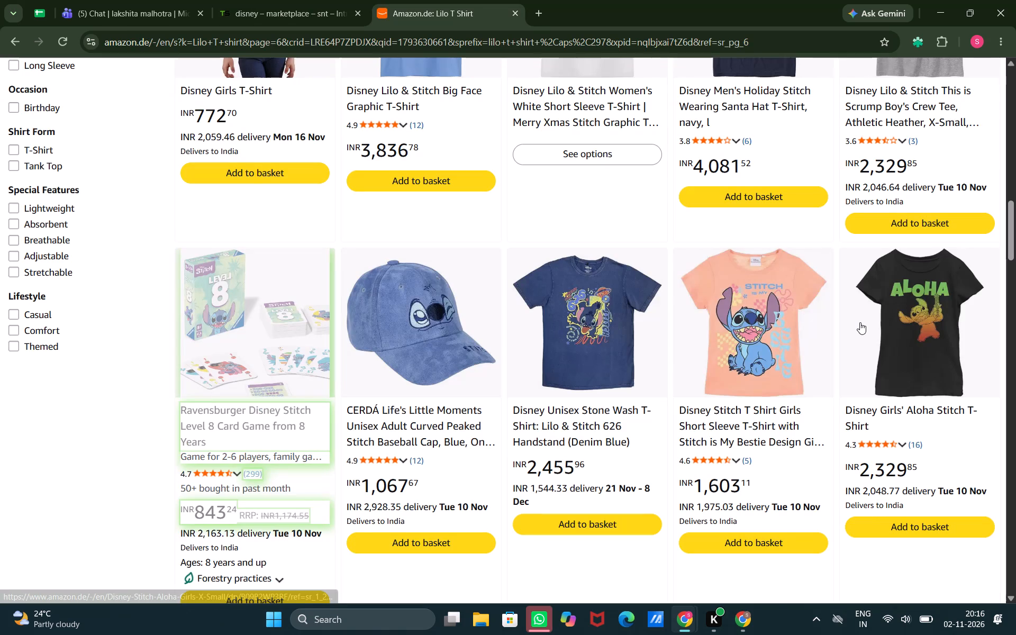
pyautogui.rightClick(716, 433)
pyautogui.click(810, 363)
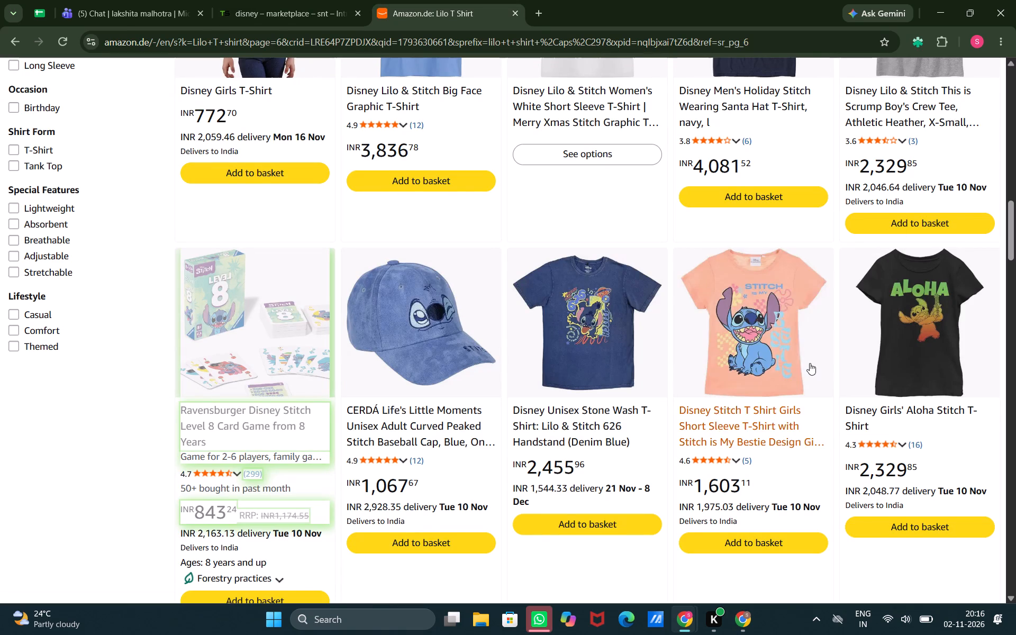
pyautogui.hotkey('ctrl', 'Tab')
pyautogui.hotkey('ctrl', 'v')
pyautogui.press('Return')
pyautogui.press('Return')
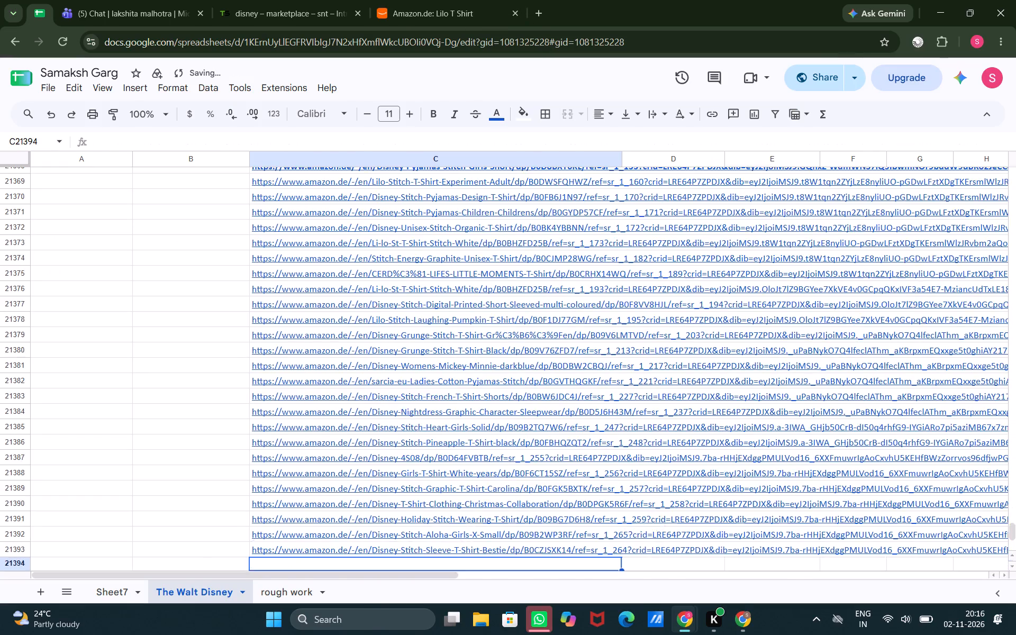
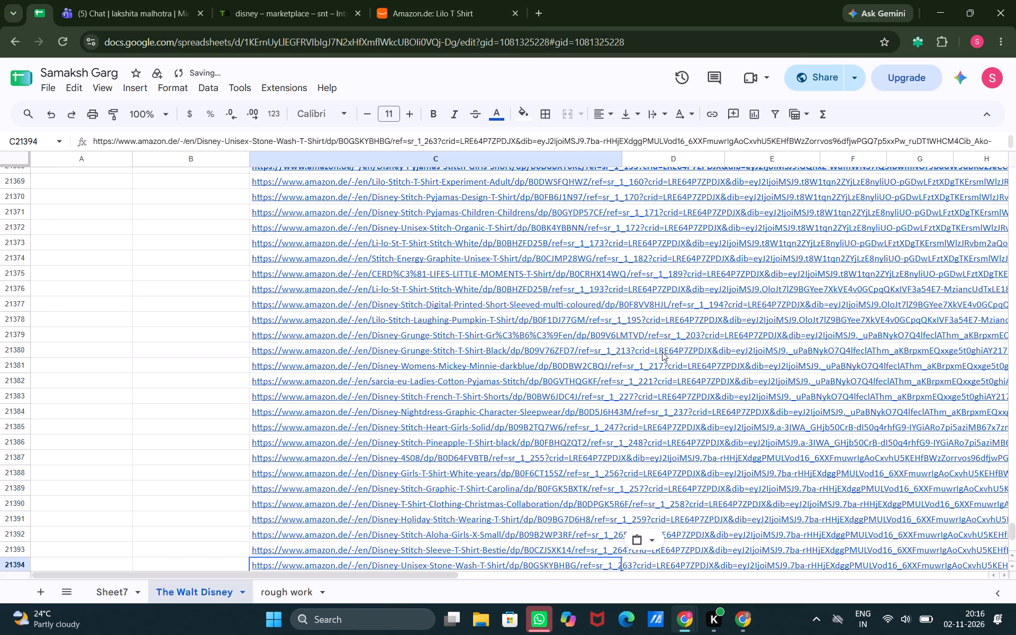
# Copy the link of the white Aloha Disney Girls T-Shirt listing on amazon.de into cell C21395 of The Walt Disney sheet.
pyautogui.press('Return')
pyautogui.press('Return')
pyautogui.hotkey('ctrl', 'Tab')
pyautogui.hotkey('ctrl', 'Tab')
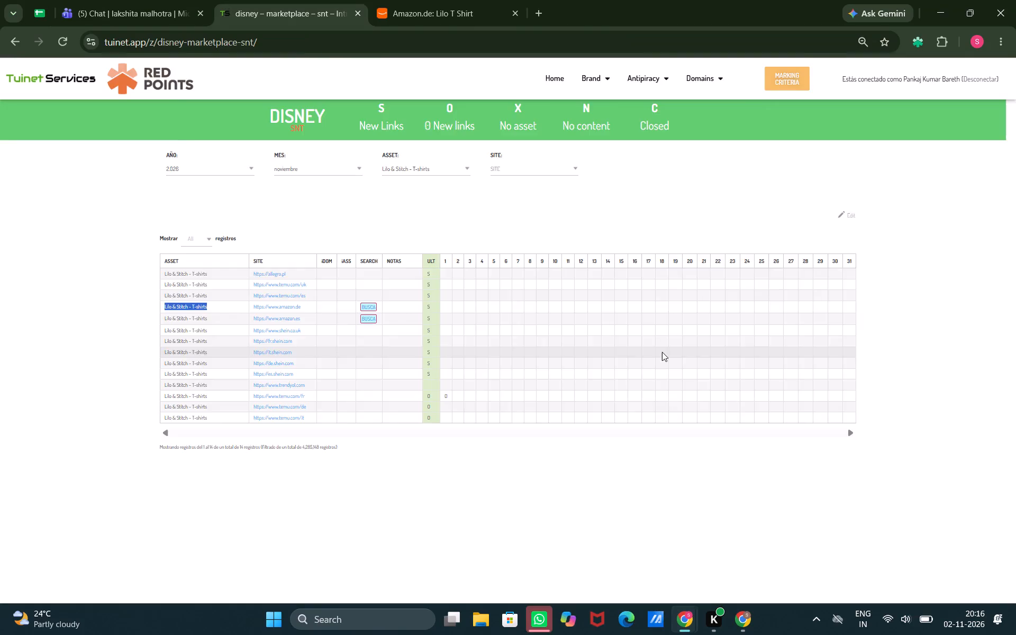
pyautogui.hotkey('ctrl', 'Tab')
pyautogui.scroll(-6, 801, 262)
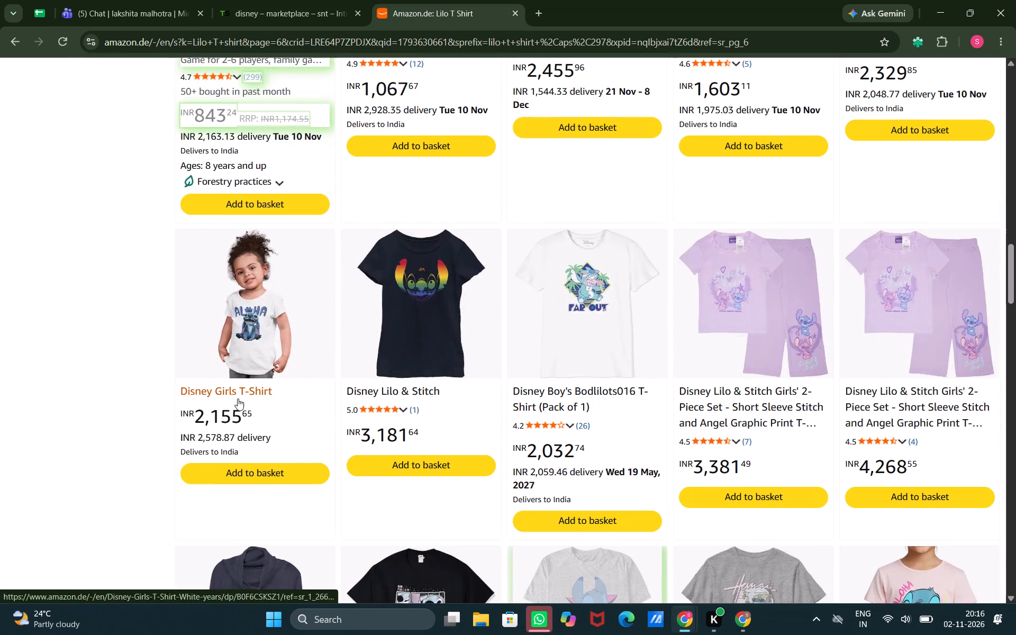
pyautogui.rightClick(238, 398)
pyautogui.click(306, 330)
pyautogui.hotkey('ctrl', 'Tab')
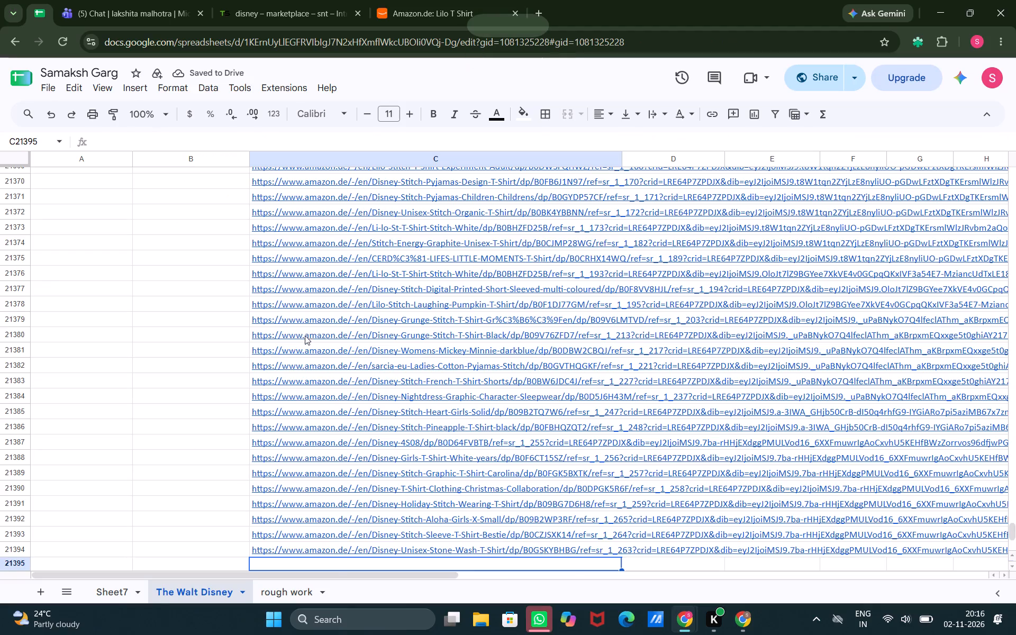
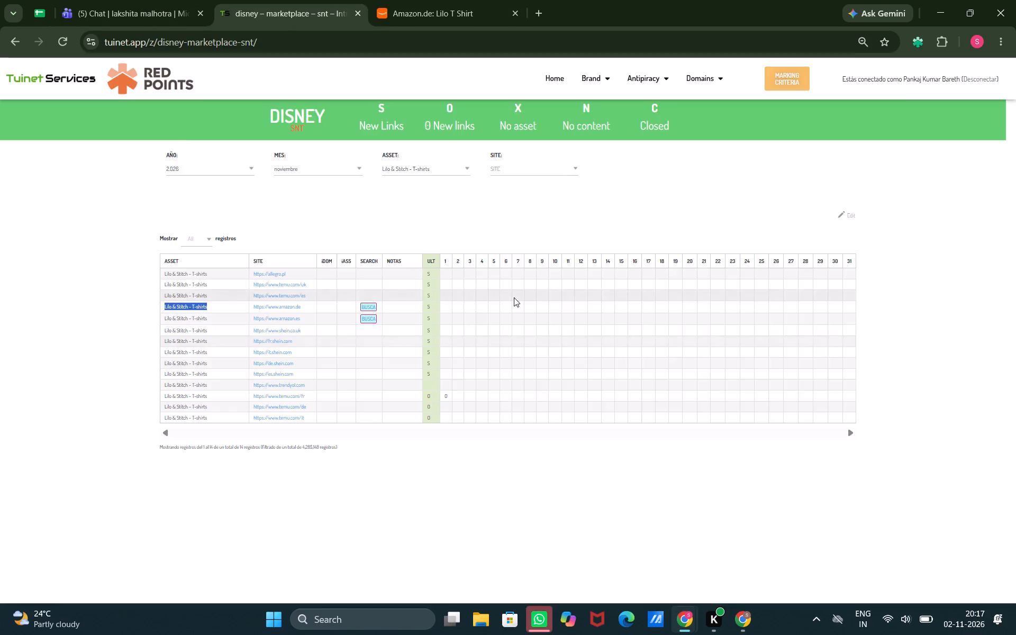
# Copy the link of the white Disney Boy's Bodlilots016 T-Shirt listing on amazon.de into cell C21397 of The Walt Disney sheet.
pyautogui.hotkey('ctrl', 'Tab')
pyautogui.rightClick(572, 406)
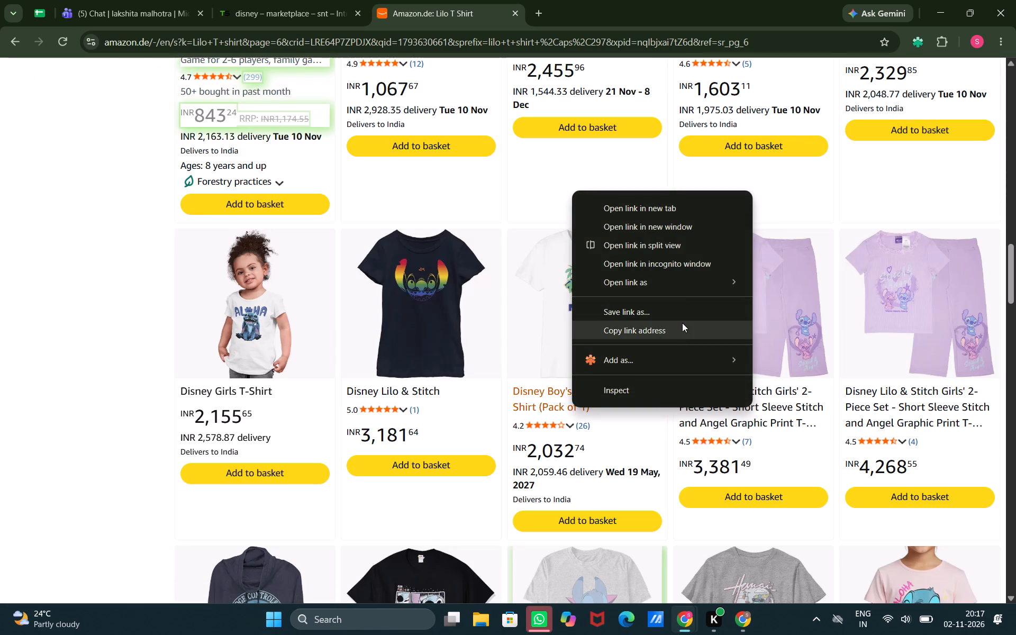
pyautogui.click(682, 331)
pyautogui.hotkey('ctrl', 'Tab')
pyautogui.hotkey('ctrl', 'v')
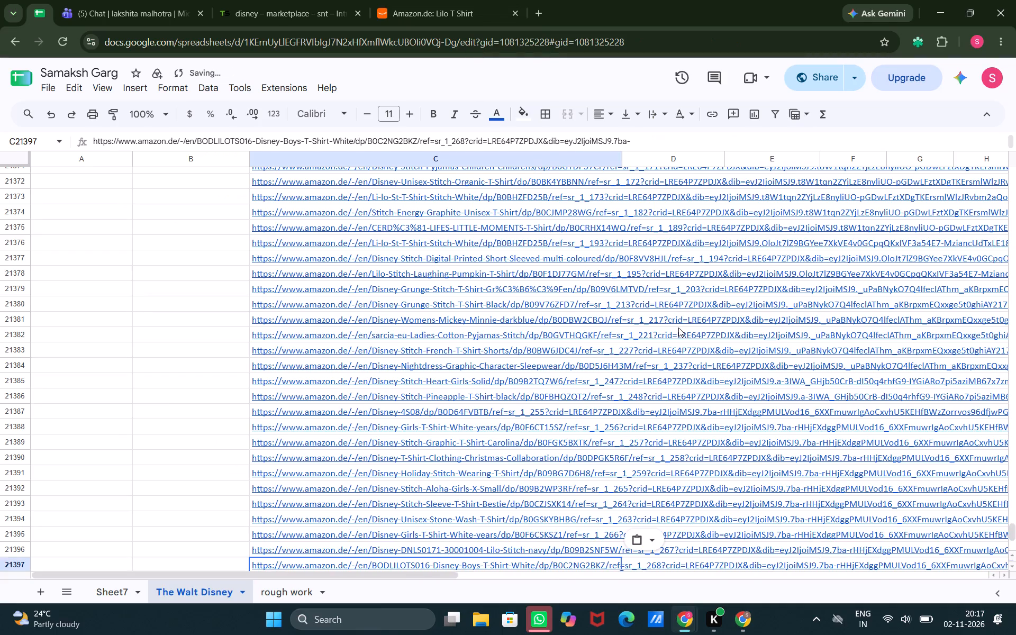
pyautogui.press('Return')
pyautogui.press('Return')
# Copy the link of the first Disney Lilo & Stitch Girls' 2-Piece Set listing on amazon.de into cell C21398 of The Walt Disney sheet.
pyautogui.hotkey('ctrl', 'Tab')
pyautogui.hotkey('ctrl', 'Tab')
pyautogui.hotkey('ctrl', 'Tab')
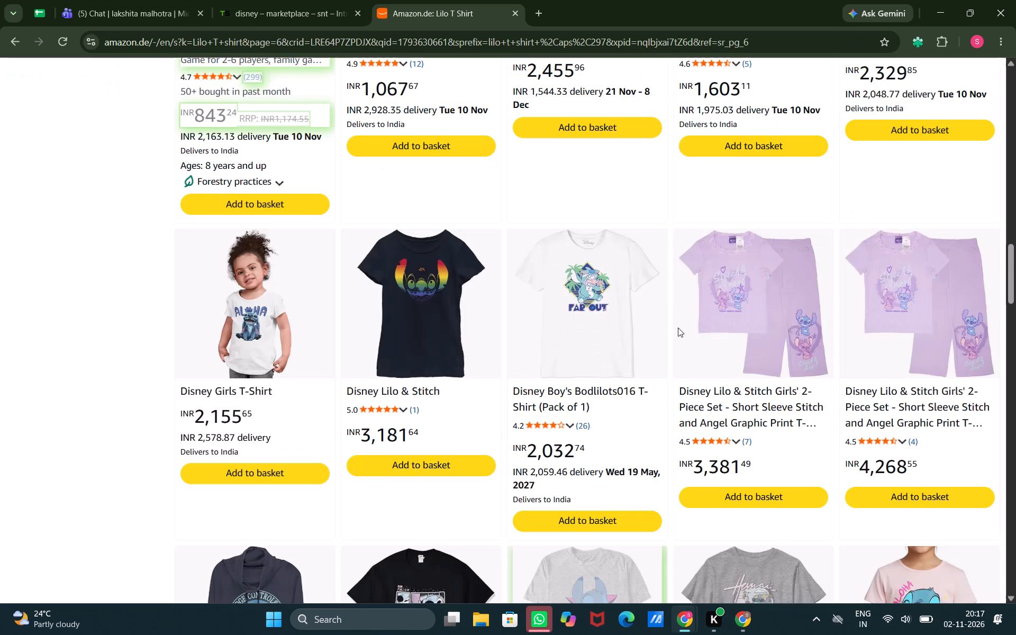
pyautogui.scroll(-4, 677, 324)
pyautogui.scroll(3, 679, 318)
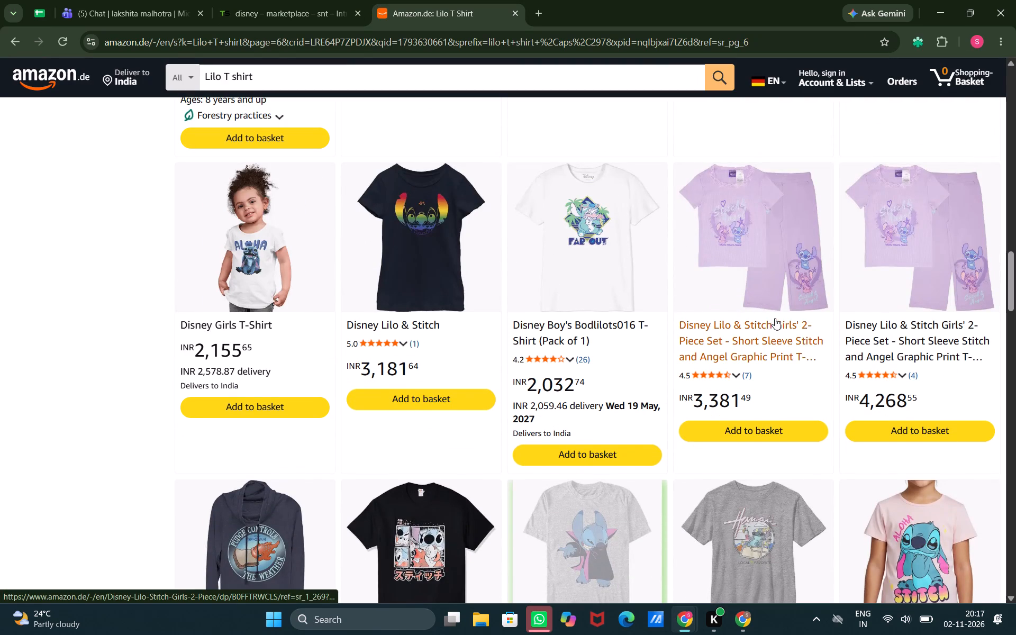
pyautogui.rightClick(776, 321)
pyautogui.click(832, 463)
pyautogui.hotkey('ctrl', 'Tab')
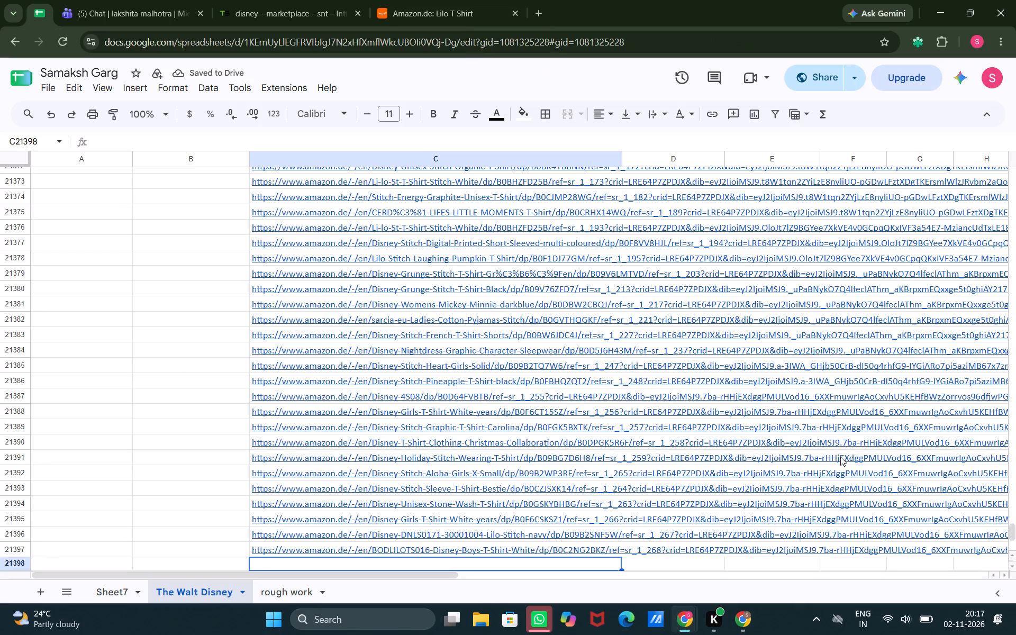
pyautogui.hotkey('ctrl', 'v')
pyautogui.press('Return')
pyautogui.press('Return')
# Return to the amazon.de Lilo T shirt search results for another unmarked listing.
pyautogui.hotkey('ctrl', 'Tab')
pyautogui.hotkey('ctrl', 'Tab')
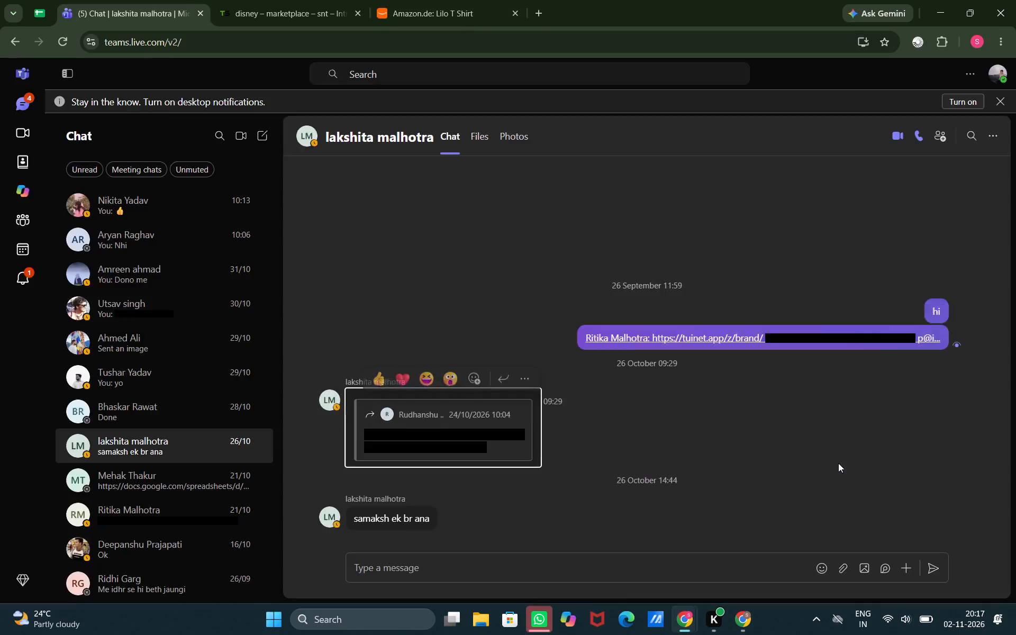
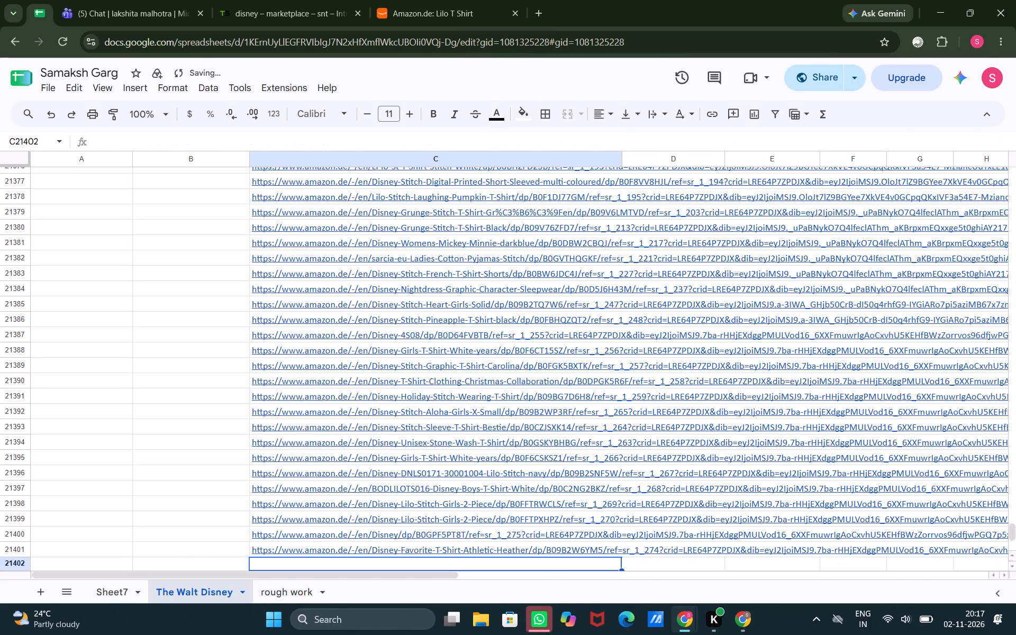
# Copy the link of the Disney Men's Stitch Kanji T-Shirt listing on amazon.de into cell C21402 of The Walt Disney sheet.
pyautogui.hotkey('ctrl', 'Tab')
pyautogui.hotkey('ctrl', 'Tab')
pyautogui.hotkey('ctrl', 'Tab')
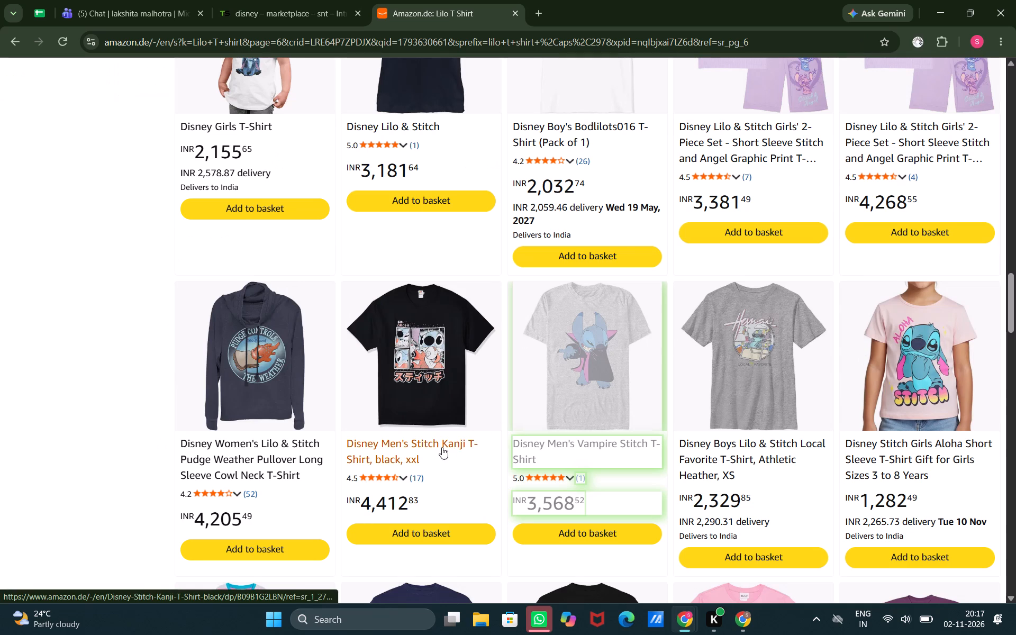
pyautogui.rightClick(438, 447)
pyautogui.click(522, 380)
pyautogui.click(520, 376)
pyautogui.hotkey('ctrl', 'Tab')
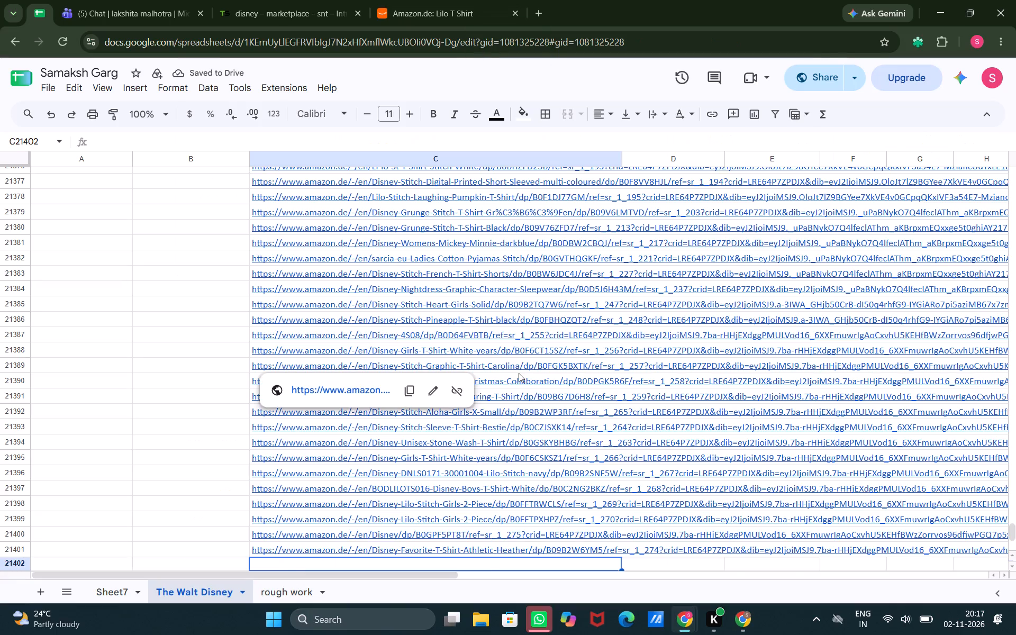
pyautogui.hotkey('ctrl', 'v')
pyautogui.press('Return')
pyautogui.press('Return')
# Copy the link of the Lilo & Stitch Embrace The Weird T-Shirt listing on amazon.de for cell C21403 of The Walt Disney sheet.
pyautogui.hotkey('ctrl', 'Tab')
pyautogui.hotkey('ctrl', 'Tab')
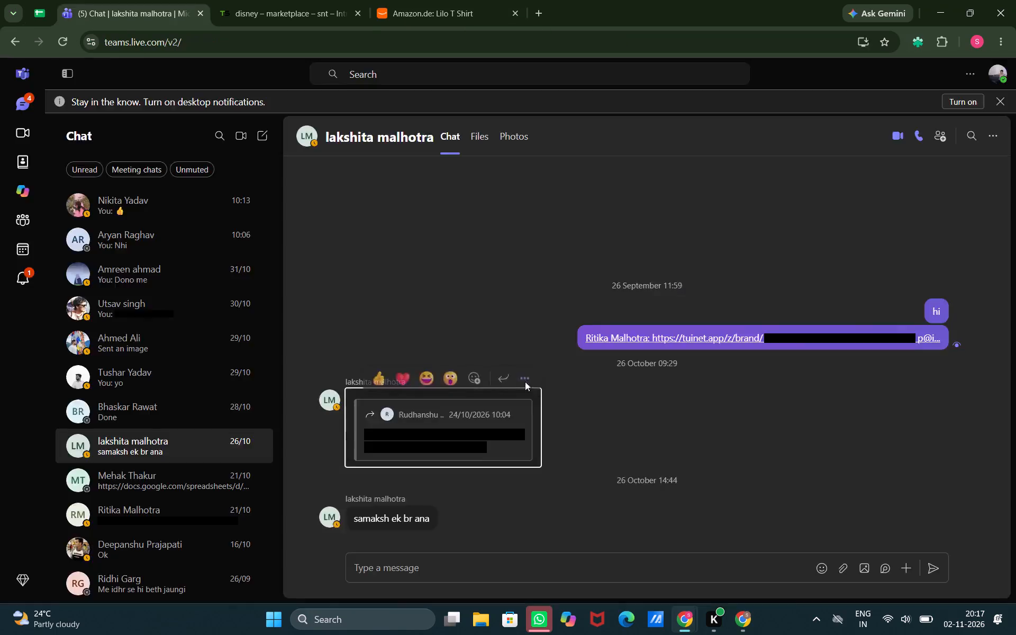
pyautogui.hotkey('ctrl', 'Tab')
pyautogui.scroll(-6, 419, 295)
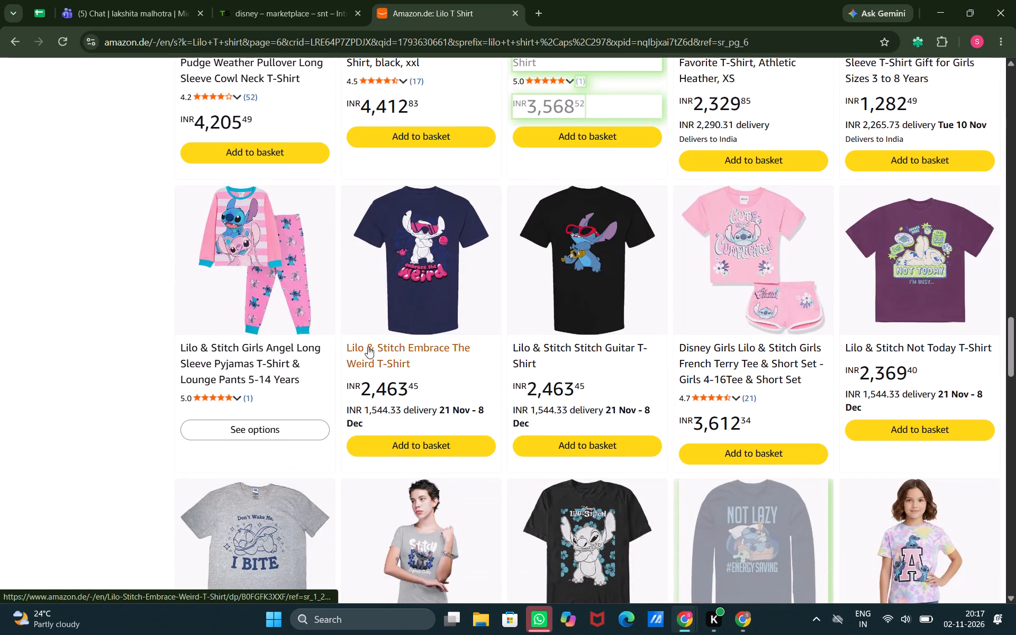
pyautogui.rightClick(391, 358)
pyautogui.click(487, 504)
pyautogui.hotkey('ctrl', 'Tab')
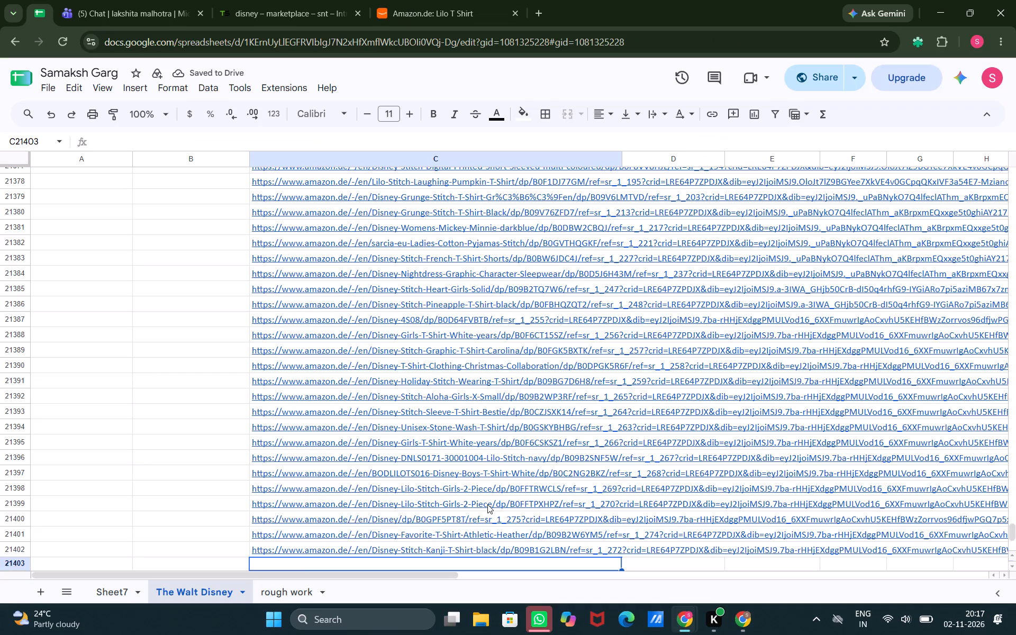
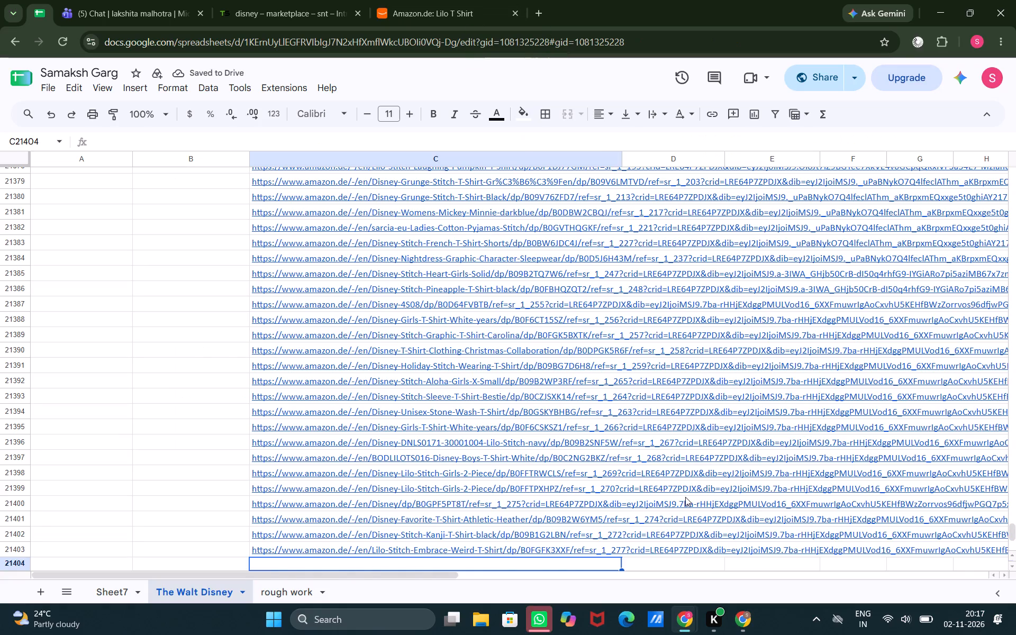
# Paste the copied amazon.de listing link into cell C21404 of The Walt Disney sheet.
pyautogui.hotkey('ctrl', 'v')
pyautogui.press('Return')
pyautogui.press('Return')
# Copy the link of the Disney Girls Lilo & Stitch French Terry Tee & Short Set listing on amazon.de.
pyautogui.hotkey('ctrl', 'Tab')
pyautogui.hotkey('ctrl', 'Tab')
pyautogui.hotkey('ctrl', 'Tab')
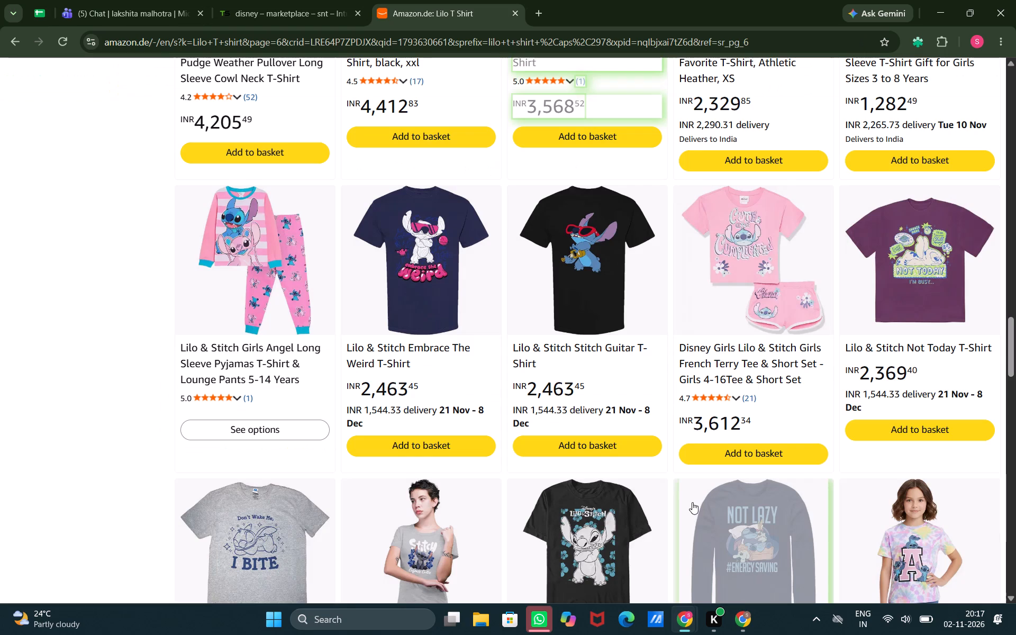
pyautogui.rightClick(760, 357)
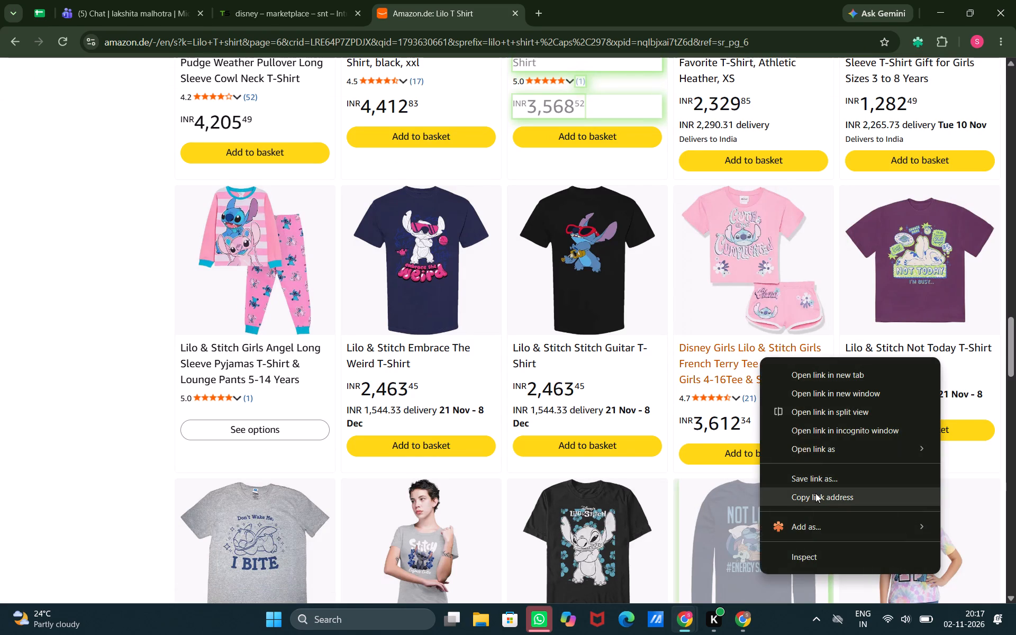
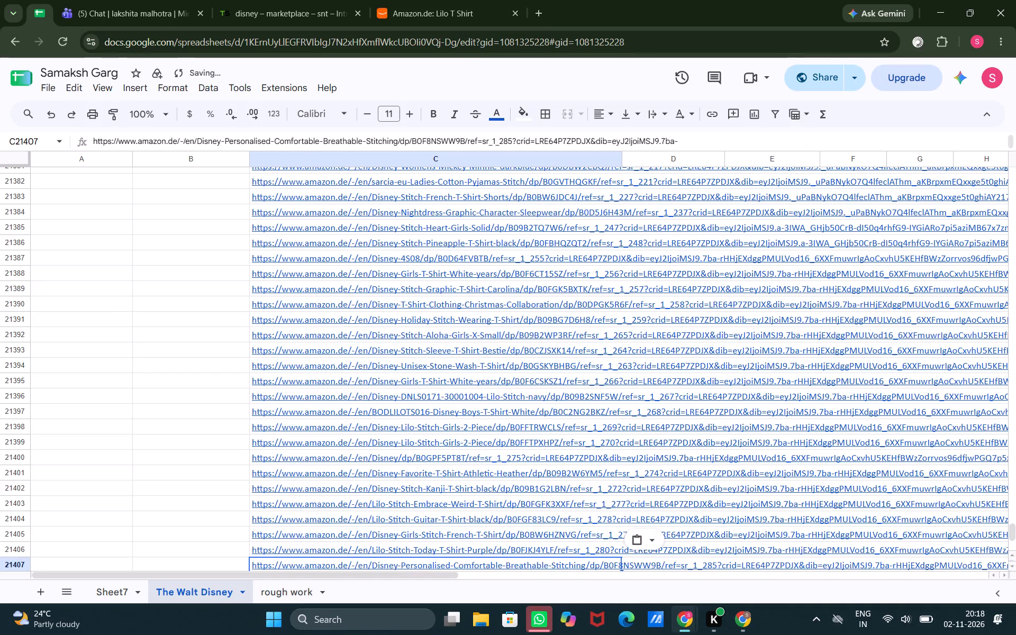
# Copy the link of the Disney Men's T-Shirt listing on amazon.de into cell C21408 of The Walt Disney sheet.
pyautogui.press('Return')
pyautogui.hotkey('ctrl', 'Tab')
pyautogui.hotkey('ctrl', 'Tab')
pyautogui.hotkey('ctrl', 'Tab')
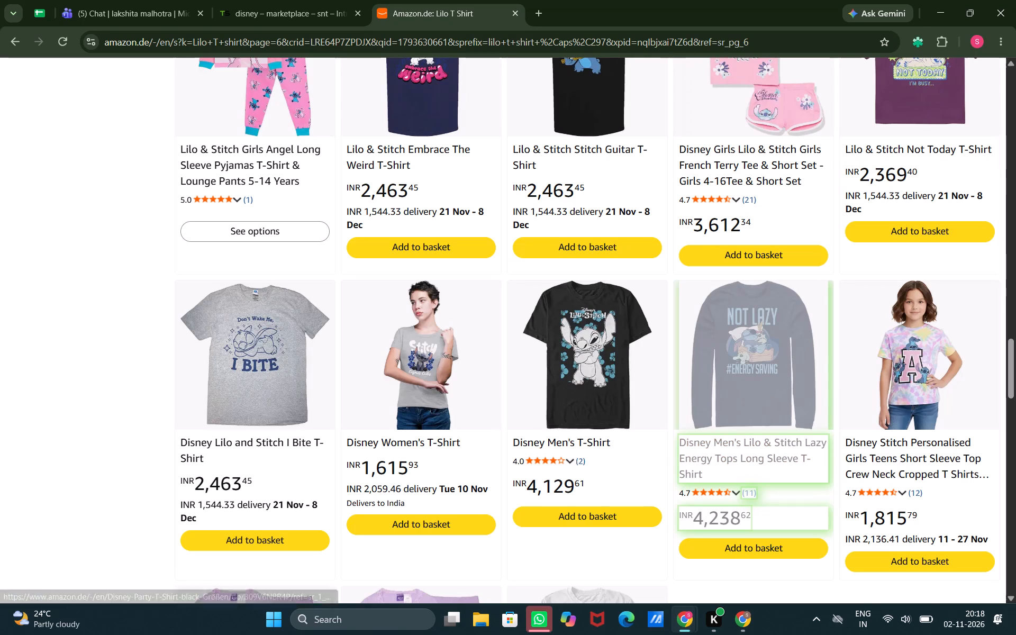
pyautogui.rightClick(570, 445)
pyautogui.click(626, 366)
pyautogui.hotkey('ctrl', 'Tab')
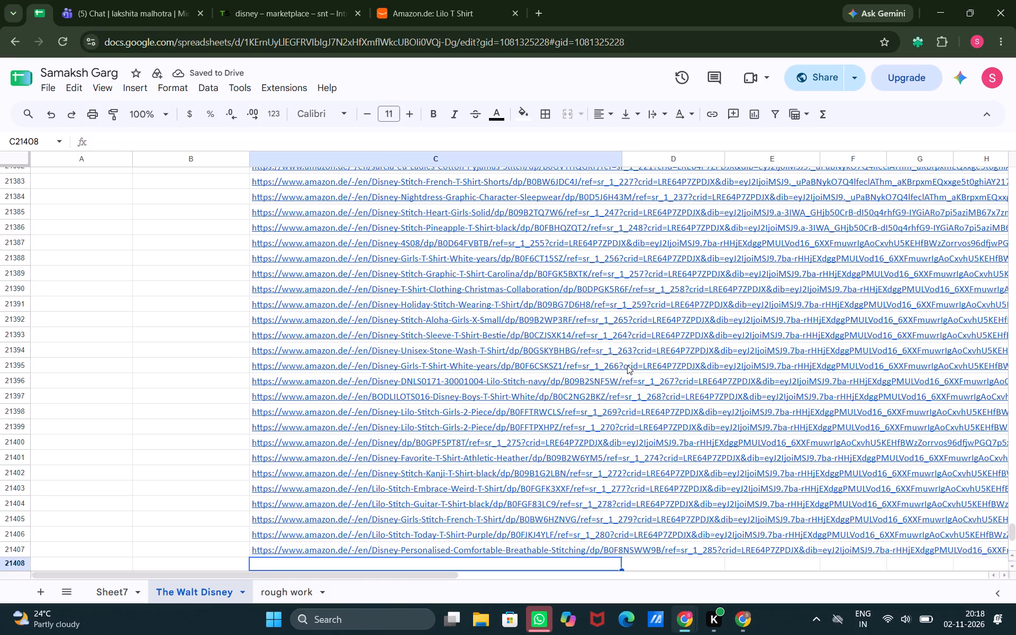
pyautogui.hotkey('ctrl', 'v')
pyautogui.press('Return')
pyautogui.press('Return')
# Copy the link of the Disney Women's T-Shirt listing on amazon.de.
pyautogui.hotkey('ctrl', 'Tab')
pyautogui.hotkey('ctrl', 'Tab')
pyautogui.hotkey('ctrl', 'Tab')
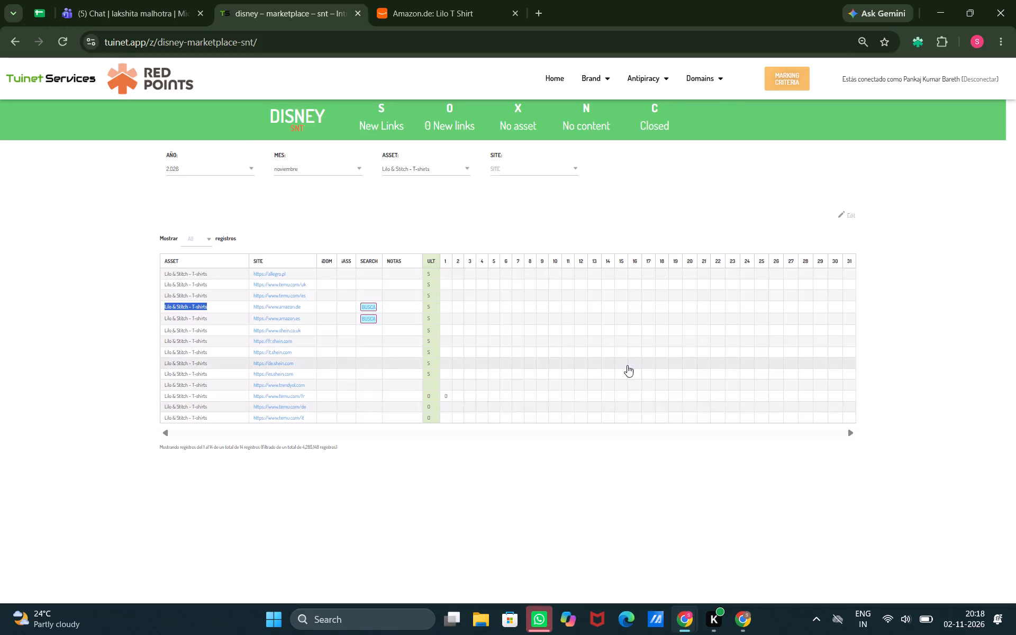
pyautogui.rightClick(434, 438)
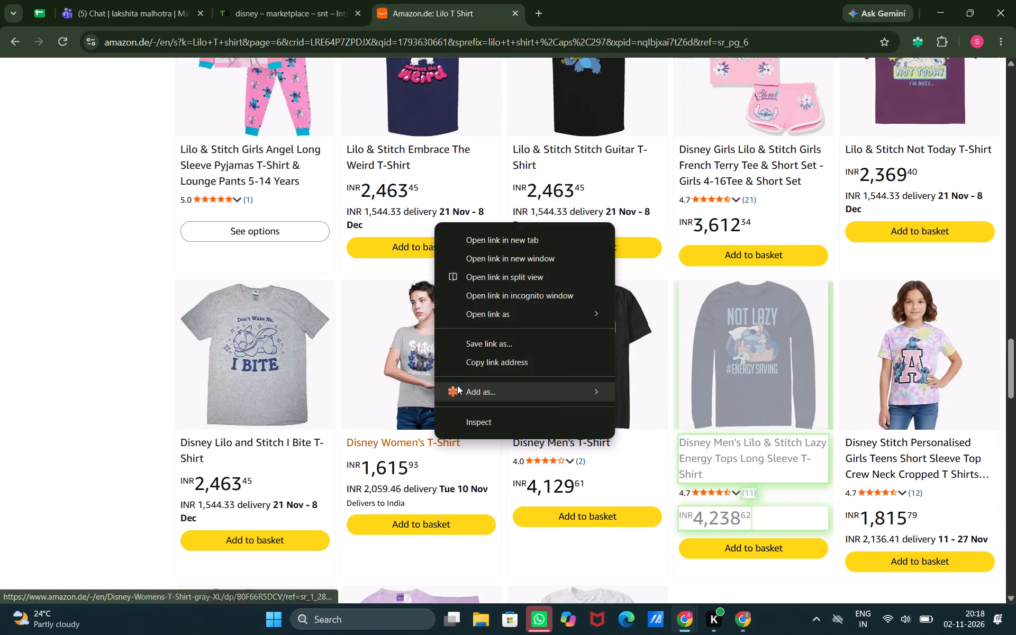
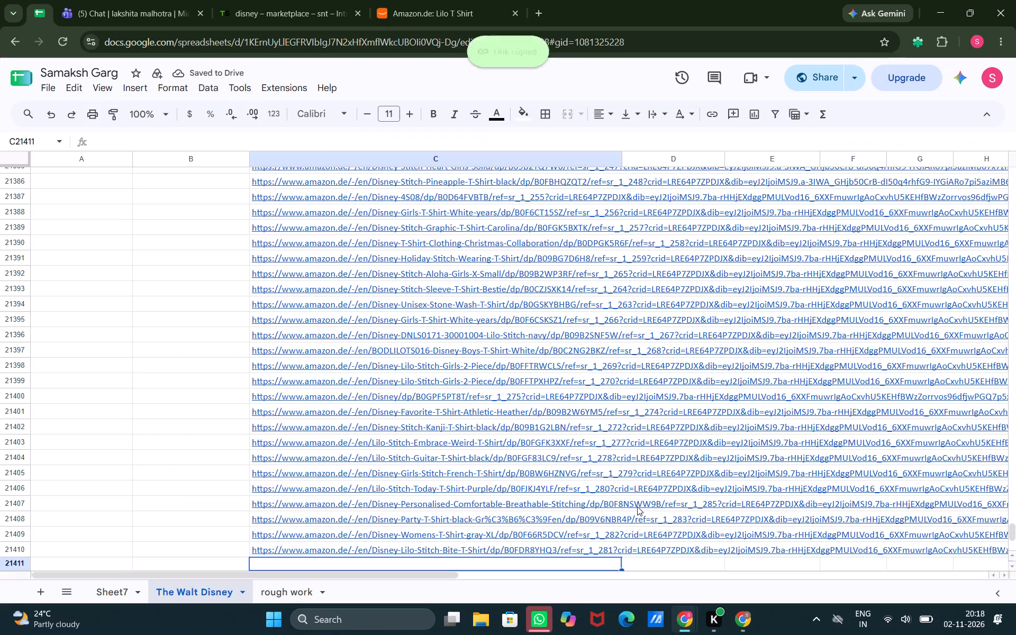
# Paste the copied amazon.de link of the Disney Unisex Stitch Organic T-Shirt into cell C21411 of The Walt Disney sheet.
pyautogui.hotkey('ctrl', 'v')
pyautogui.press('Return')
pyautogui.press('Return')
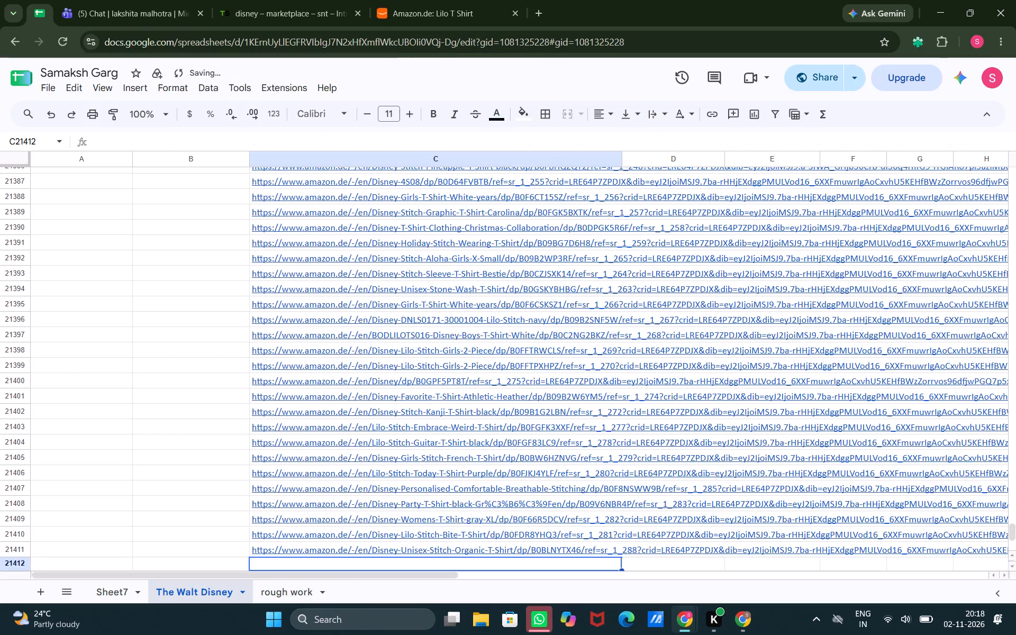
# Copy the link of the Disney Lilo & Stitch Girls' 2-Piece Set priced INR 3,379.36 on amazon.de for the sheet.
pyautogui.hotkey('ctrl', 'Tab')
pyautogui.hotkey('ctrl', 'Tab')
pyautogui.hotkey('ctrl', 'Tab')
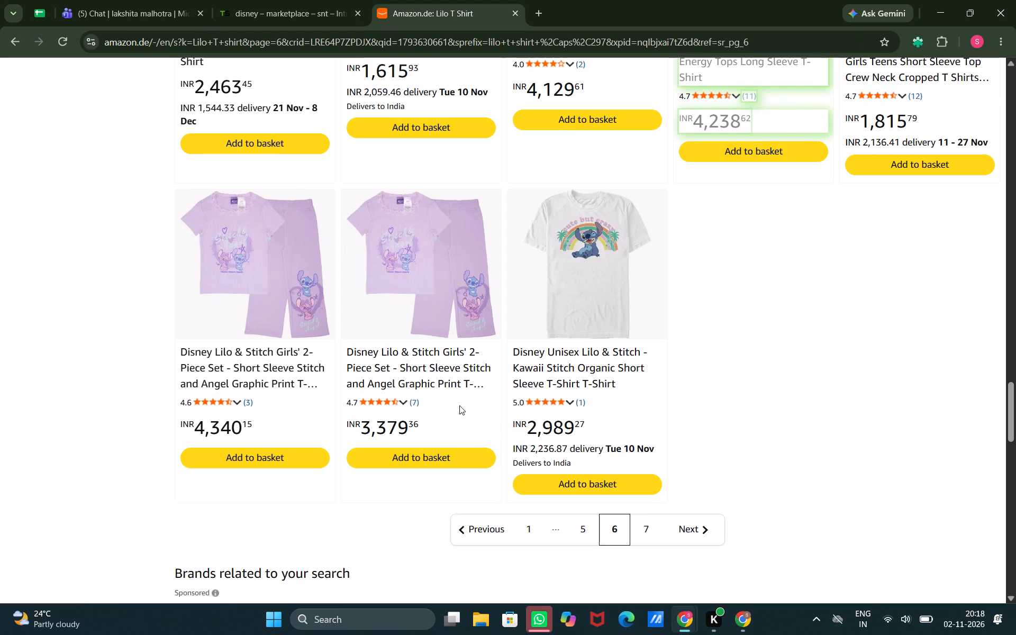
pyautogui.rightClick(438, 383)
pyautogui.click(502, 519)
pyautogui.hotkey('ctrl', 'Tab')
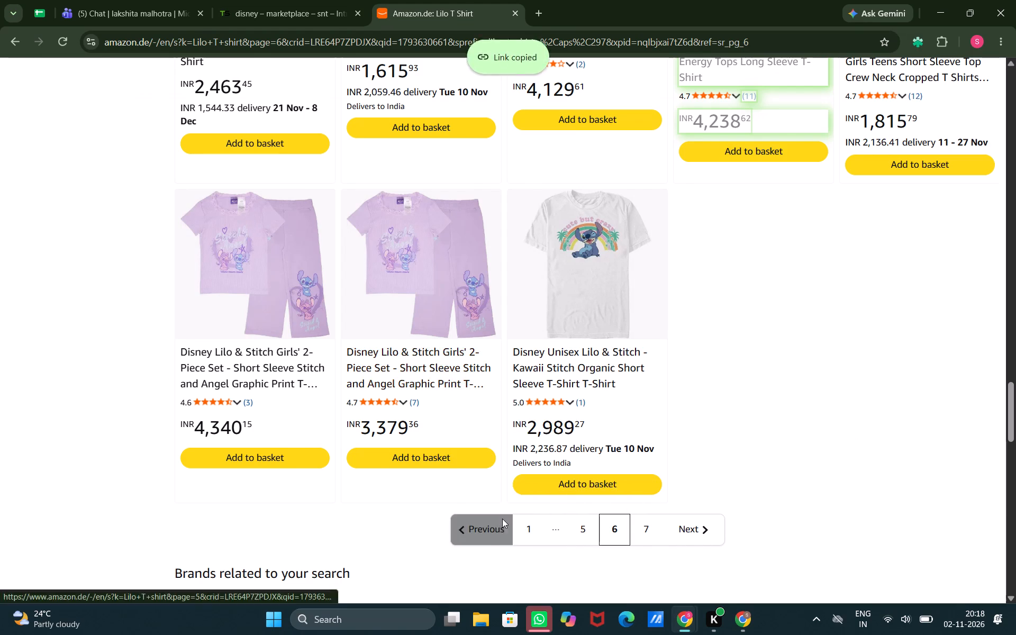
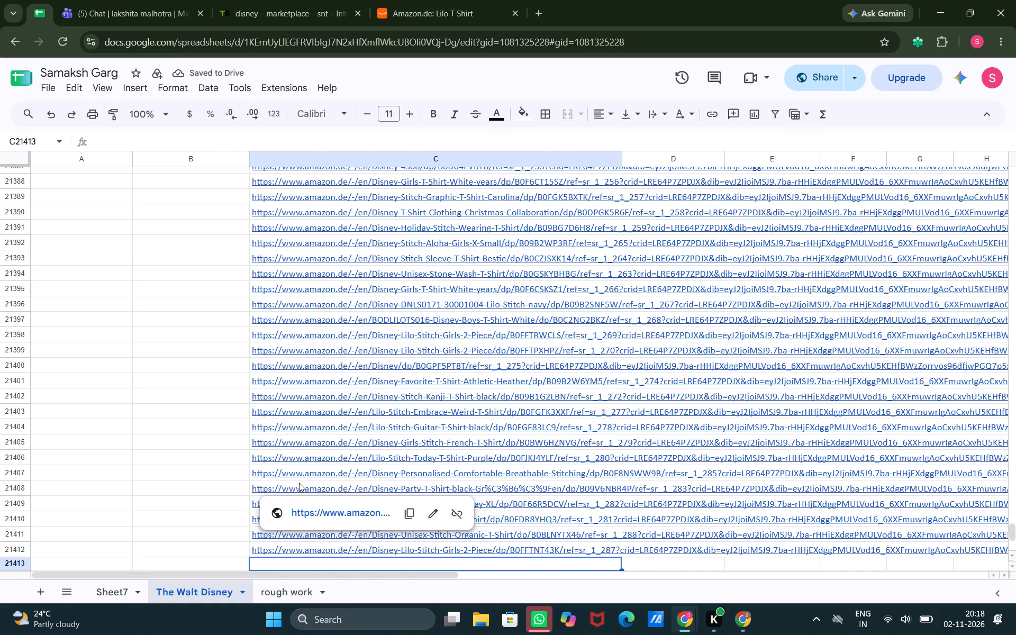
# Paste the copied amazon.de link of the Disney Lilo & Stitch Girls' 2-Piece Set into cell C21413 of The Walt Disney sheet.
pyautogui.hotkey('ctrl', 'v')
pyautogui.press('Return')
pyautogui.press('Return')
# Return to the amazon.de "Lilo T shirt" search and go to results page 7.
pyautogui.hotkey('ctrl', 'Tab')
pyautogui.hotkey('ctrl', 'Tab')
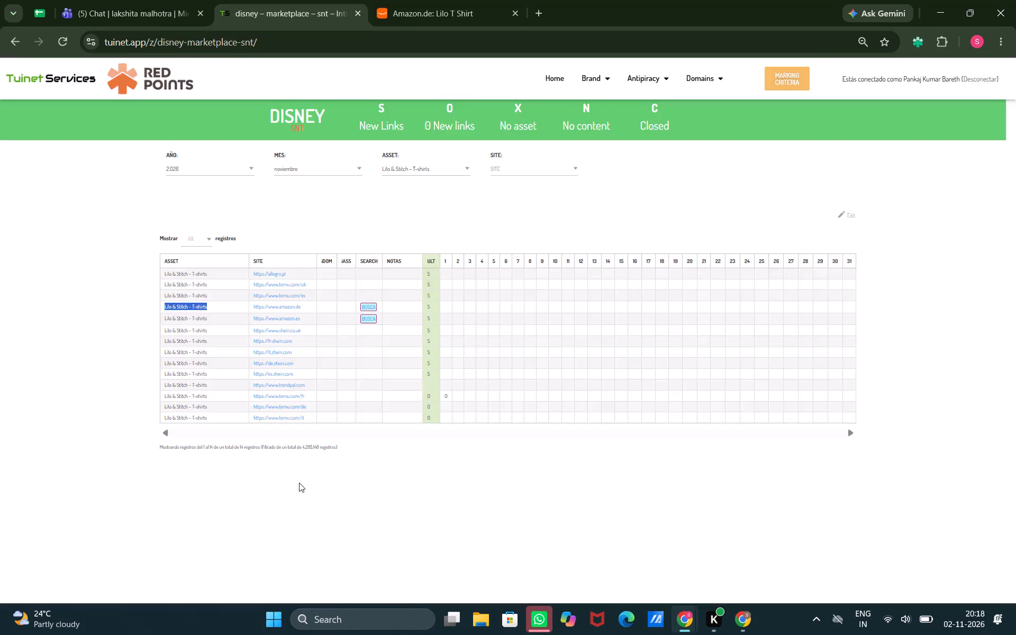
pyautogui.hotkey('ctrl', 'Tab')
pyautogui.click(646, 533)
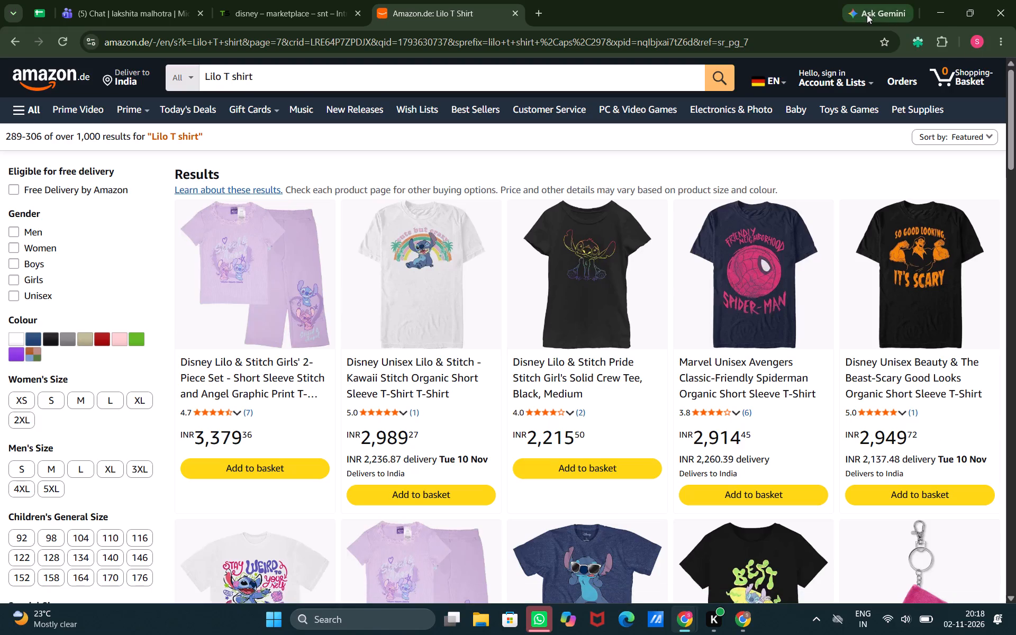
# Stop and restart the Detection task for the Lilo & Stitch - T-shirts asset in the RedPoints IPR Plugin.
pyautogui.click(924, 43)
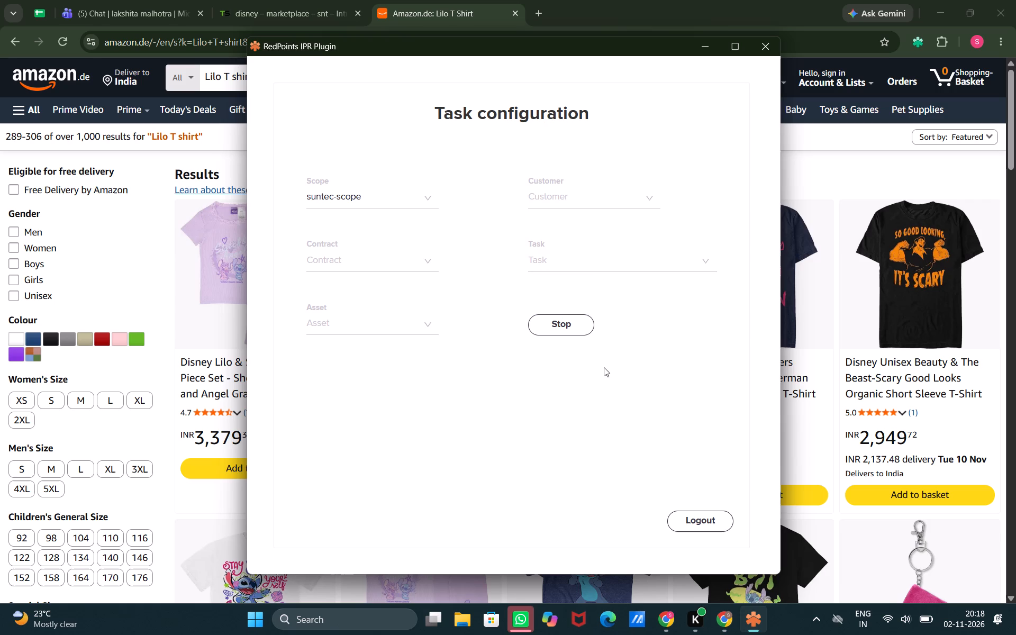
pyautogui.click(575, 312)
pyautogui.click(581, 329)
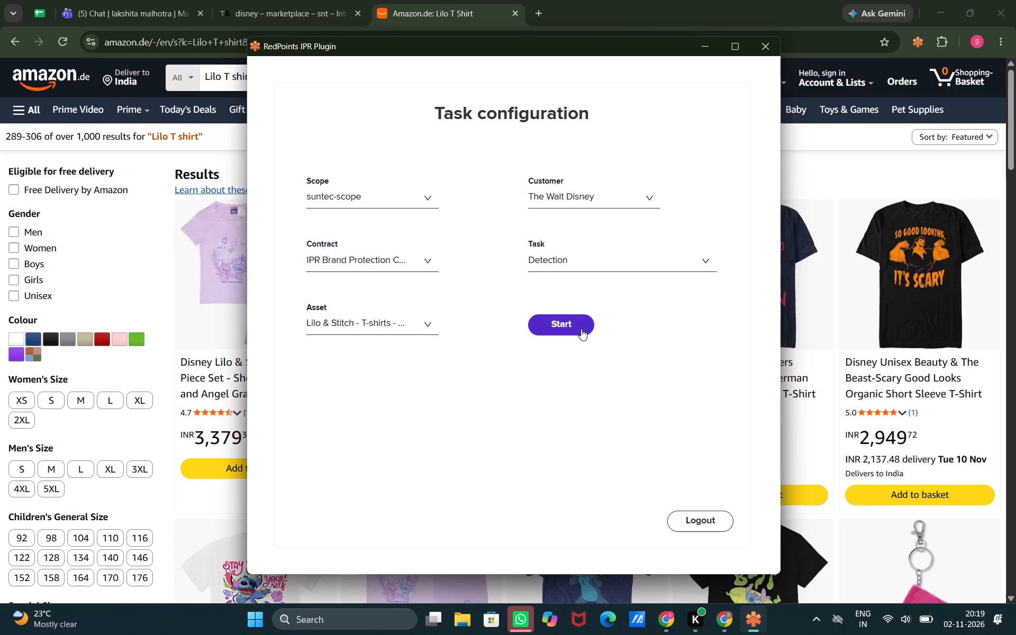
pyautogui.click(581, 329)
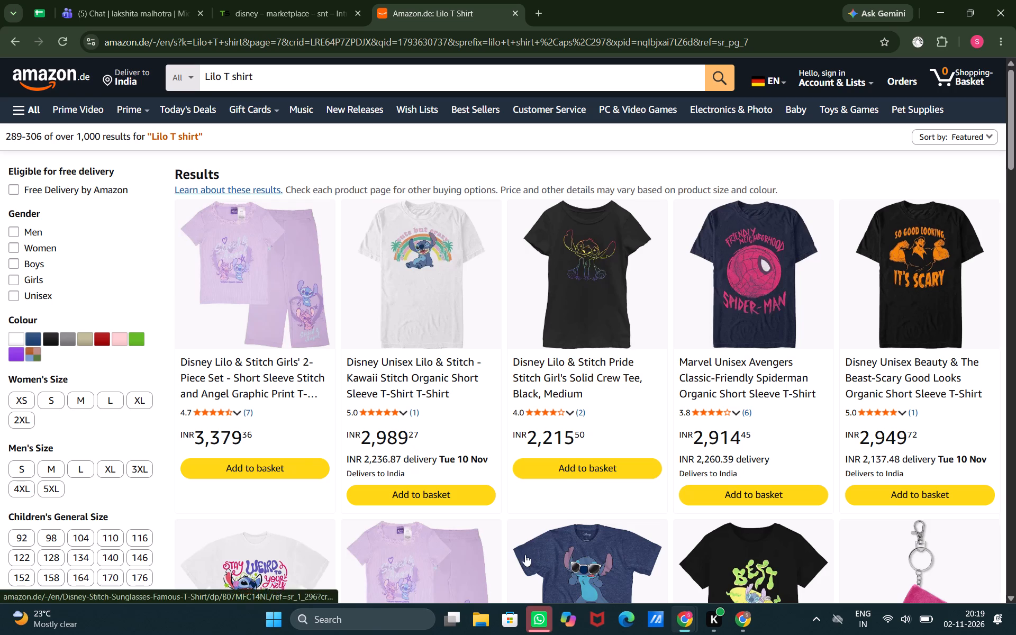
# Look through the Lilo T shirt listings on results page 7 to check which ones the plugin marks.
pyautogui.scroll(-3, 492, 465)
pyautogui.scroll(8, 461, 462)
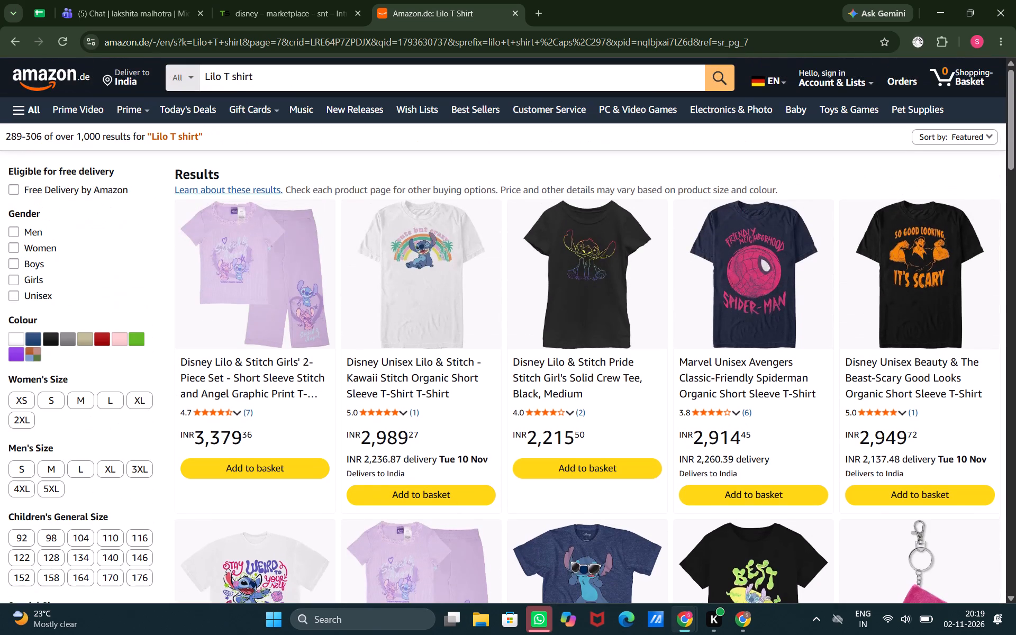
pyautogui.scroll(4, 459, 464)
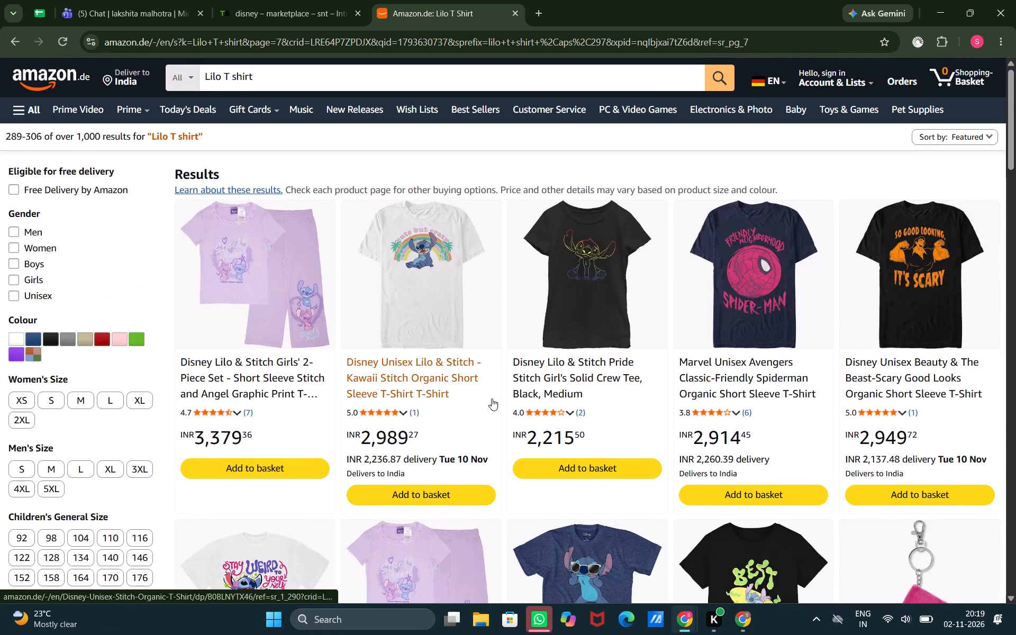
pyautogui.scroll(-9, 556, 356)
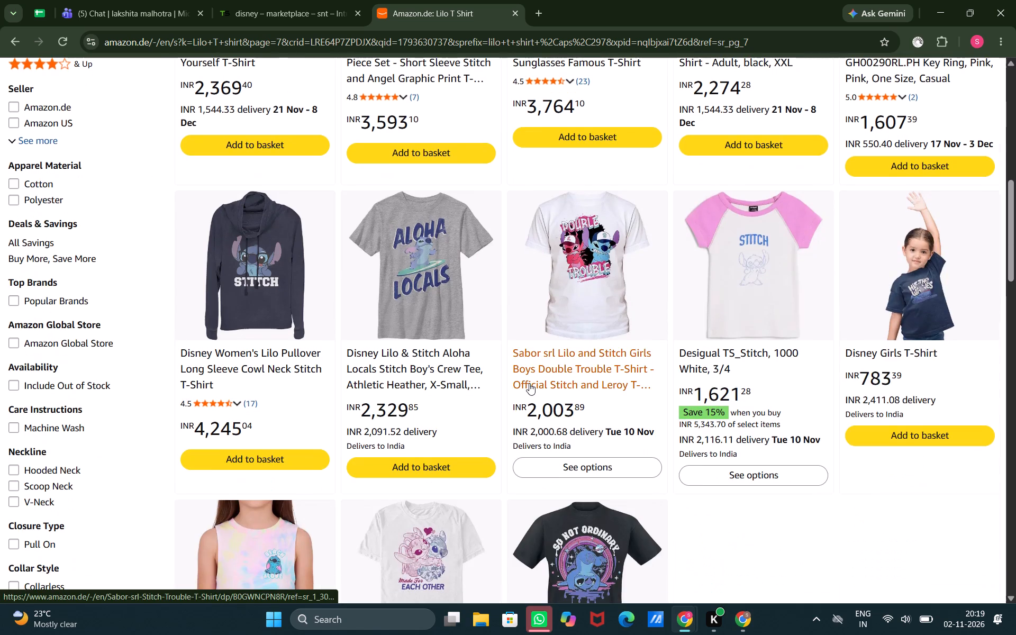
pyautogui.scroll(-13, 529, 383)
pyautogui.scroll(12, 525, 385)
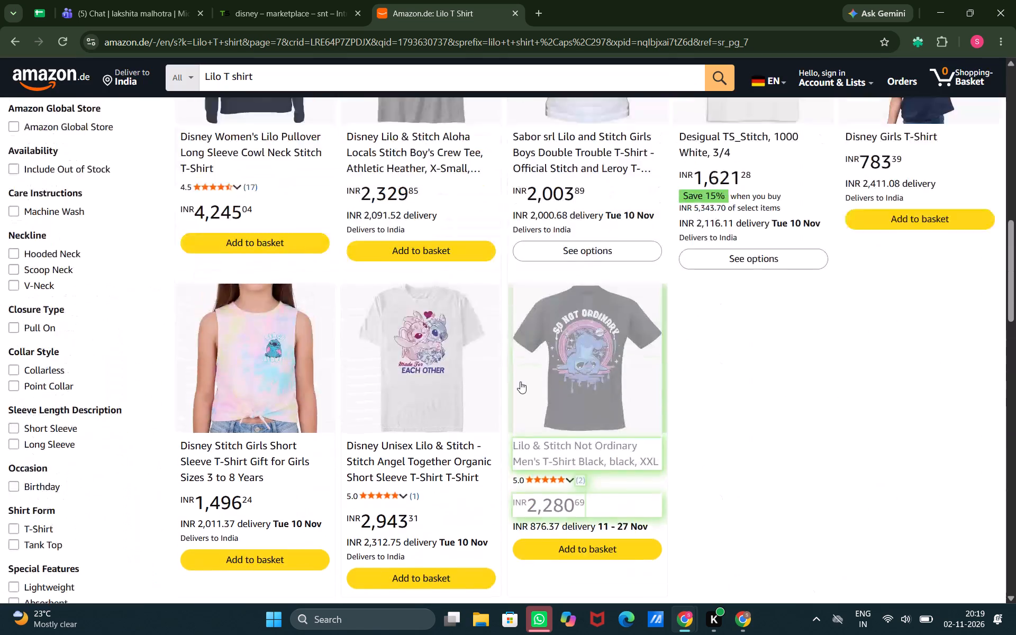
pyautogui.scroll(13, 520, 382)
# Copy the link of the Lilo & Stitch Girls' 2-Piece Set priced INR 3,379.36 into cell C21414 of The Walt Disney sheet.
pyautogui.rightClick(293, 367)
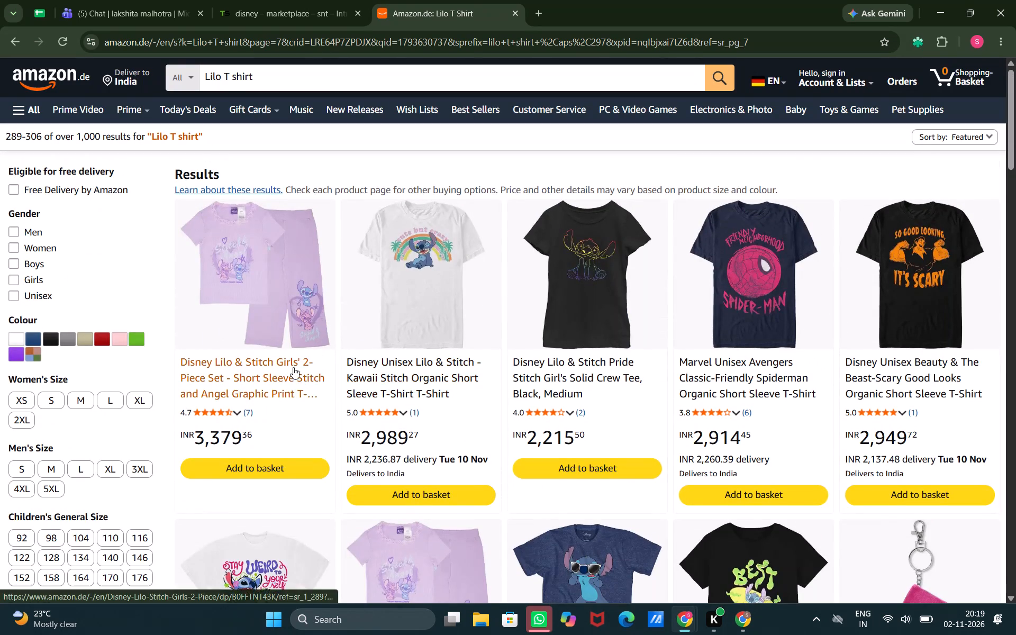
pyautogui.click(377, 512)
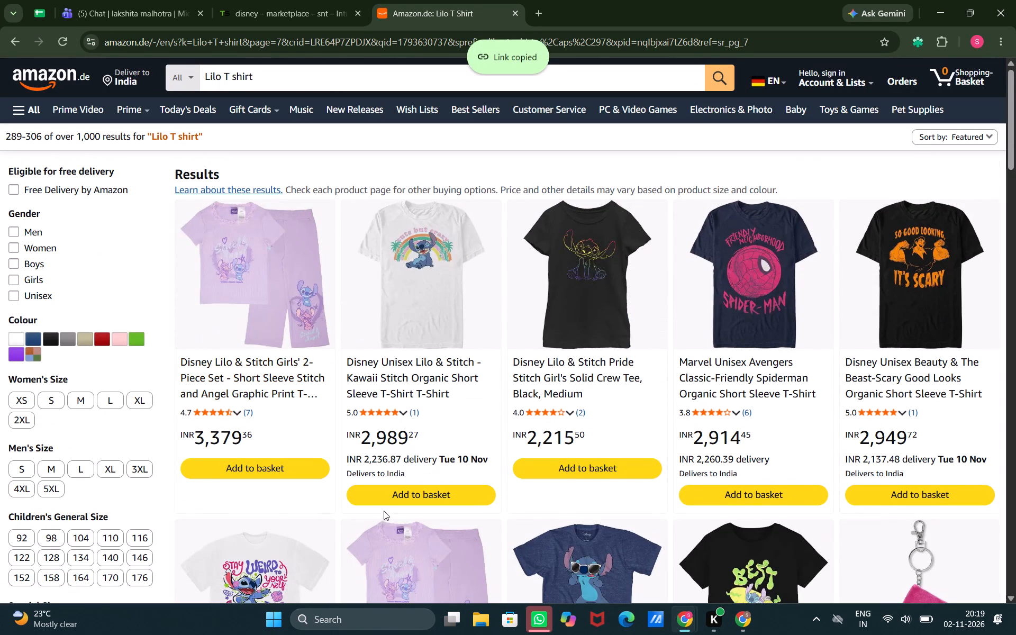
pyautogui.hotkey('ctrl', 'Tab')
pyautogui.hotkey('ctrl', 'v')
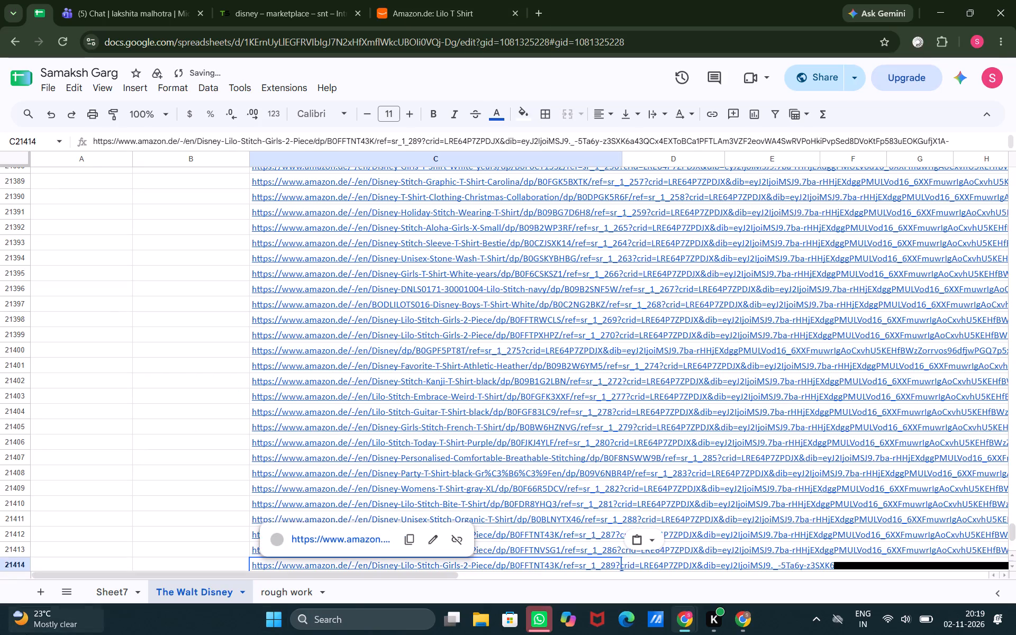
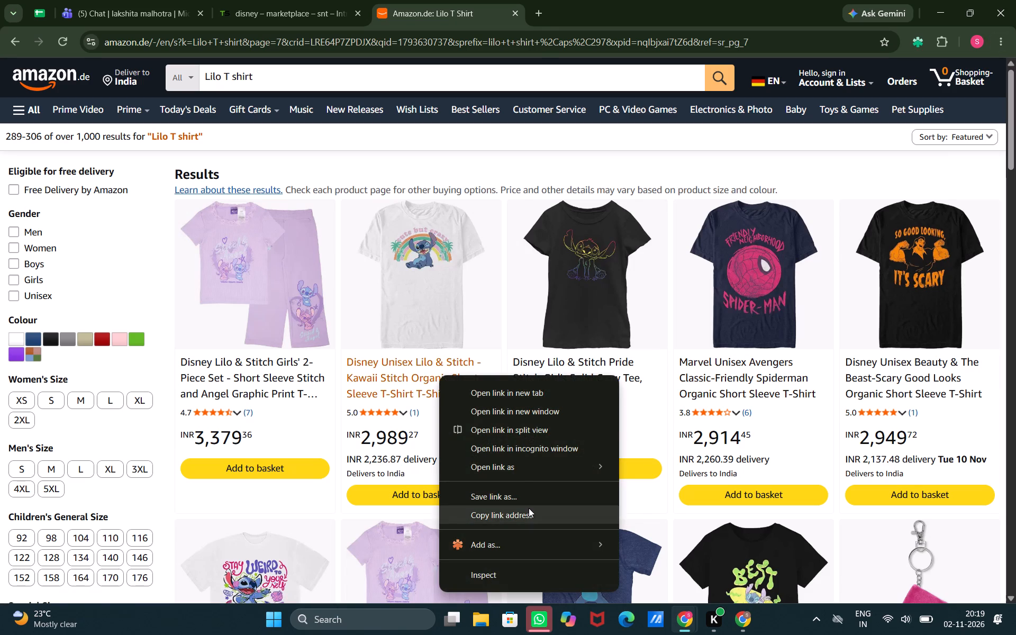
# Copy the link of the Disney Unisex Lilo & Stitch Kawaii Stitch T-shirt listing into cell C21415 of The Walt Disney sheet.
pyautogui.click(529, 508)
pyautogui.hotkey('ctrl', 'Tab')
pyautogui.hotkey('ctrl', 'v')
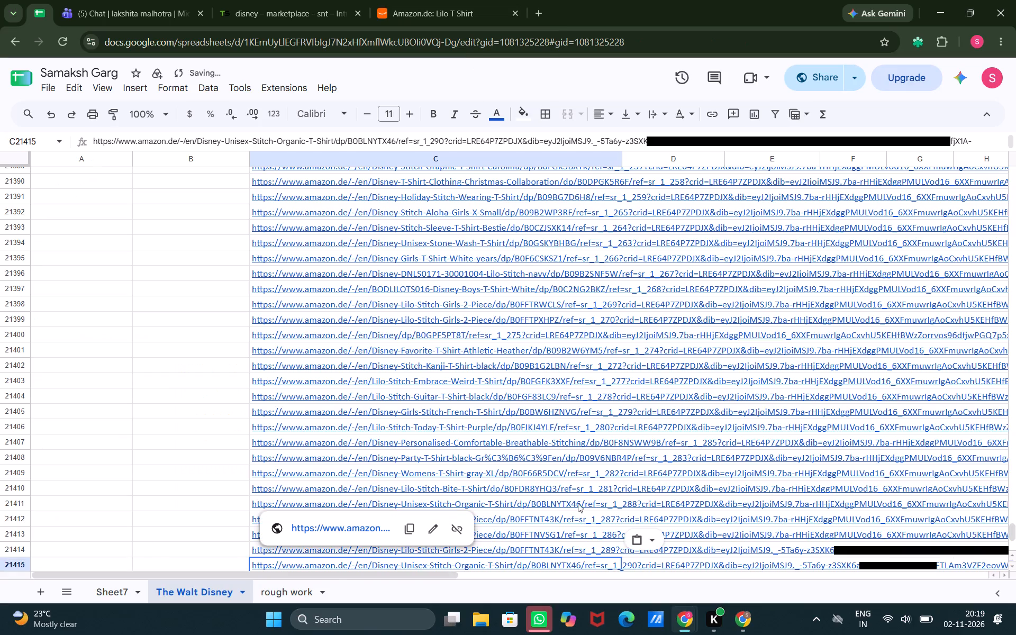
pyautogui.press('Return')
pyautogui.press('Return')
# Return to the amazon.de "Lilo T shirt" search results.
pyautogui.hotkey('ctrl', 'Tab')
pyautogui.hotkey('ctrl', 'Tab')
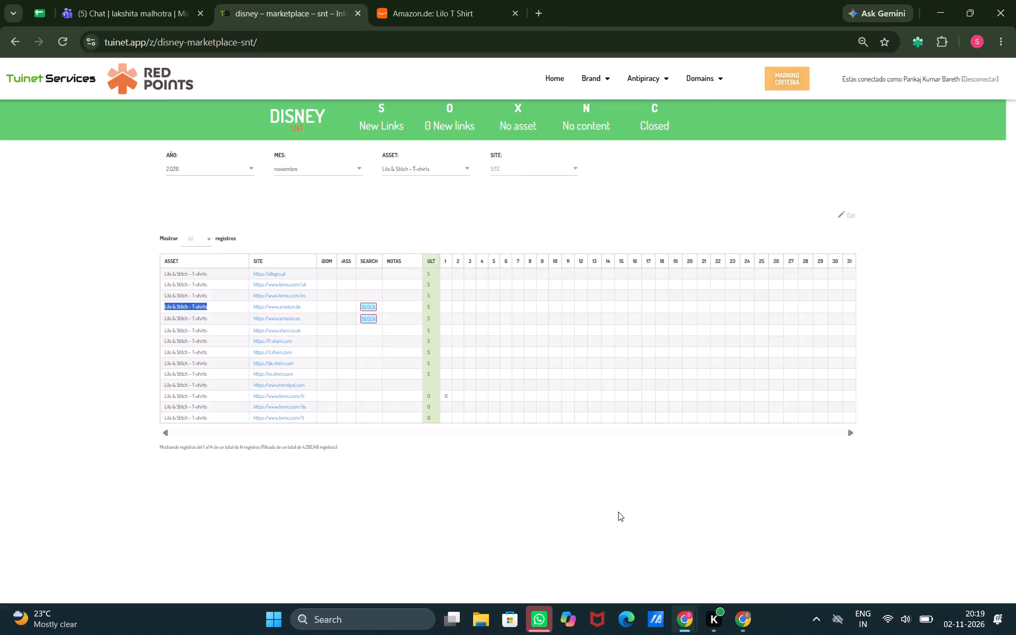
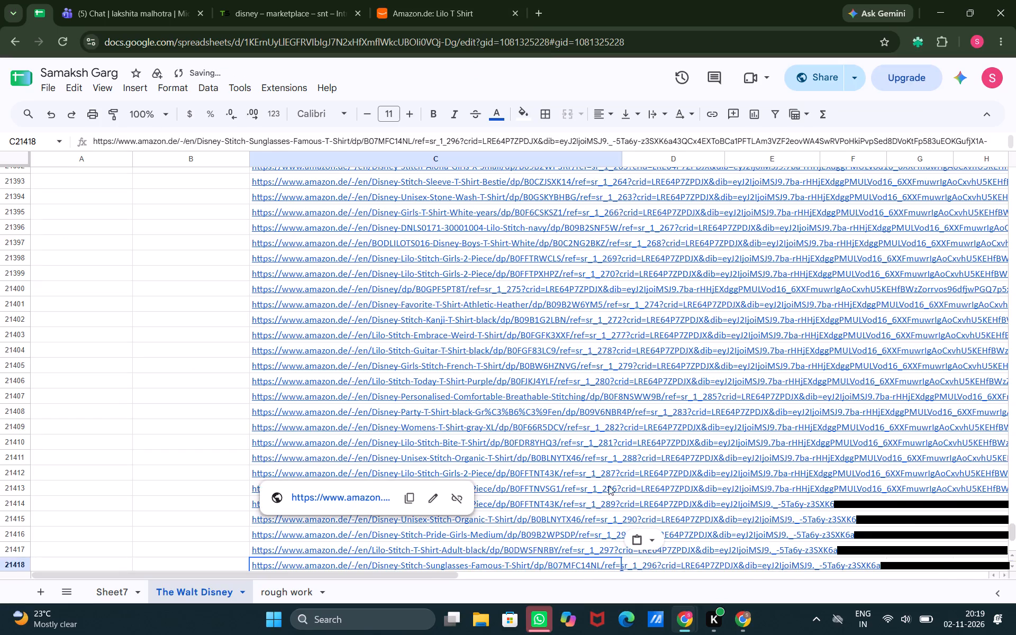
# Return to the amazon.de "Lilo T shirt" results and copy the link of the Disney Lilo & Stitch Girls' 2-Piece Set with Angel Graphic Print.
pyautogui.press('Return')
pyautogui.press('Return')
pyautogui.hotkey('ctrl', 'Tab')
pyautogui.hotkey('ctrl', 'Tab')
pyautogui.hotkey('ctrl', 'Tab')
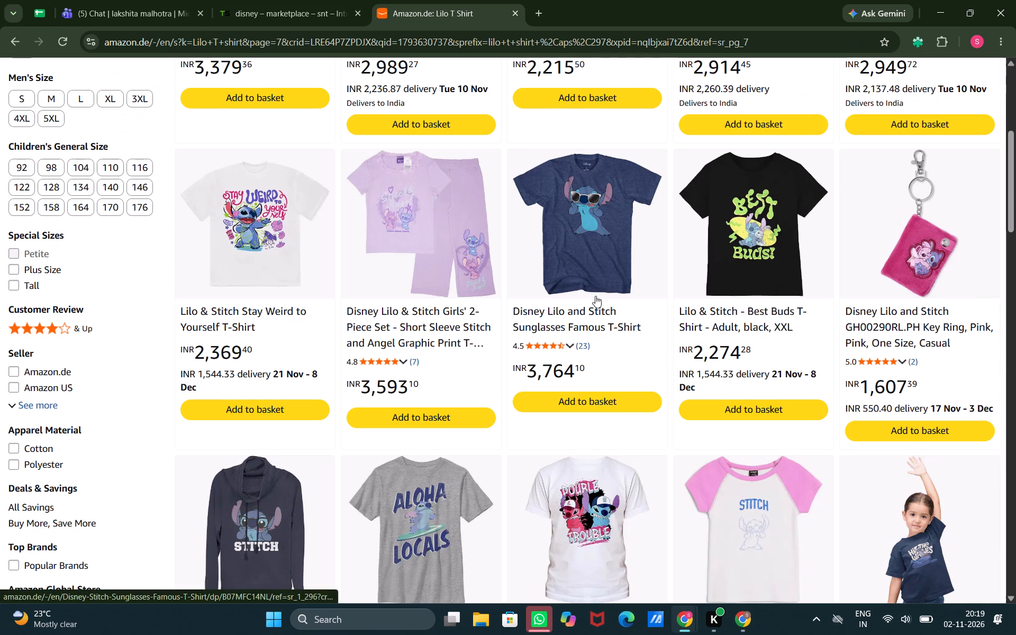
pyautogui.rightClick(434, 330)
pyautogui.click(511, 476)
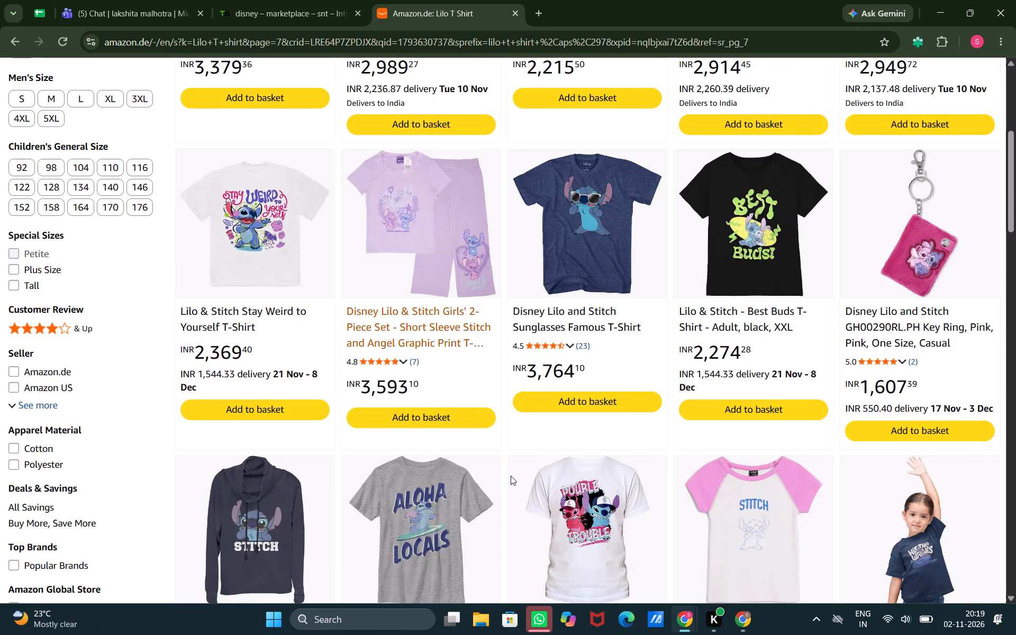
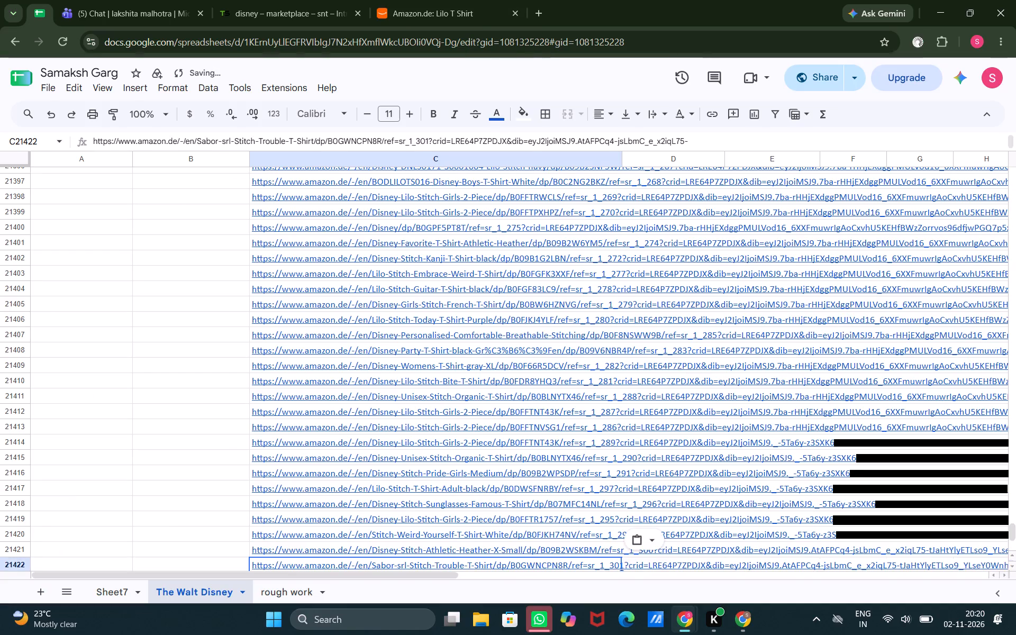
# Finish the current link entry and return to the amazon.de "Lilo T Shirt" results.
pyautogui.press('Return')
pyautogui.hotkey('ctrl', 'Tab')
pyautogui.hotkey('ctrl', 'Tab')
pyautogui.hotkey('ctrl', 'Tab')
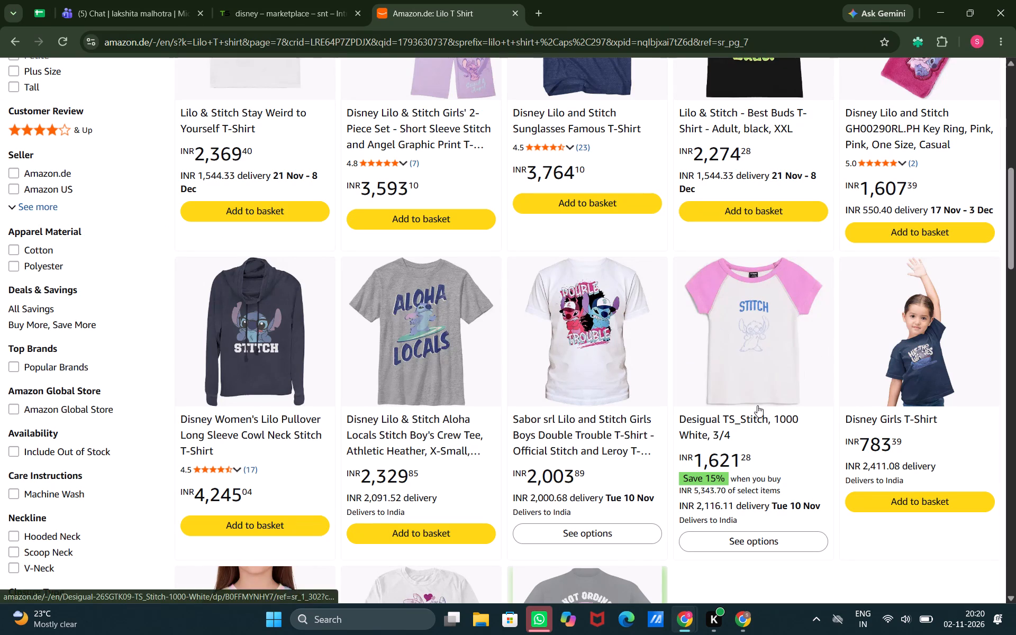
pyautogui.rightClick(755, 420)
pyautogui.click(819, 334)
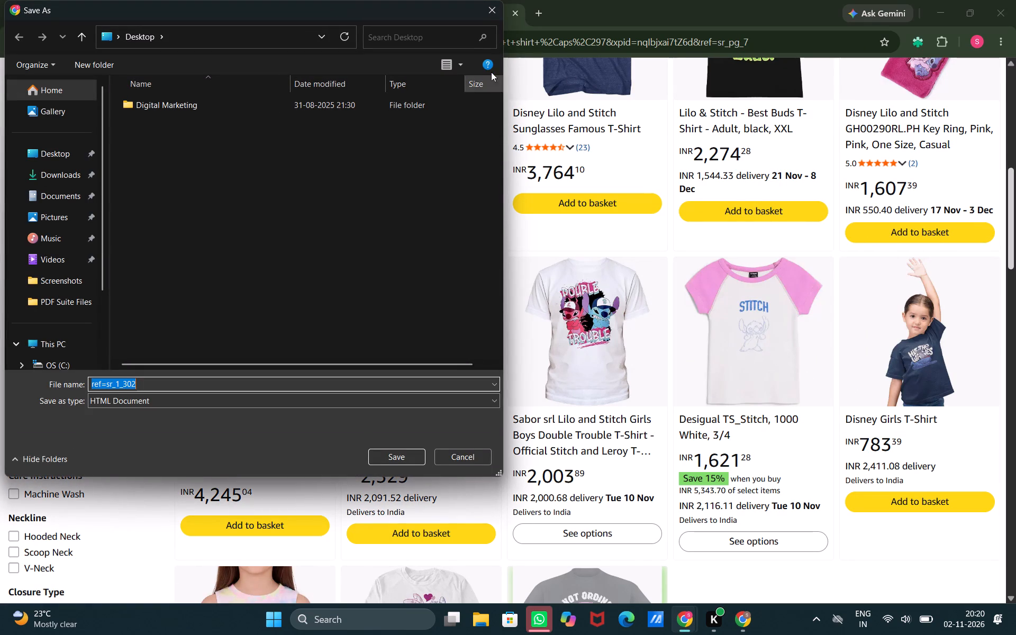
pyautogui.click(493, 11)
# Copy the link of the Desigual TS_Stitch, 1000 White, 3/4 listing into cell C21423 of The Walt Disney sheet.
pyautogui.rightClick(754, 413)
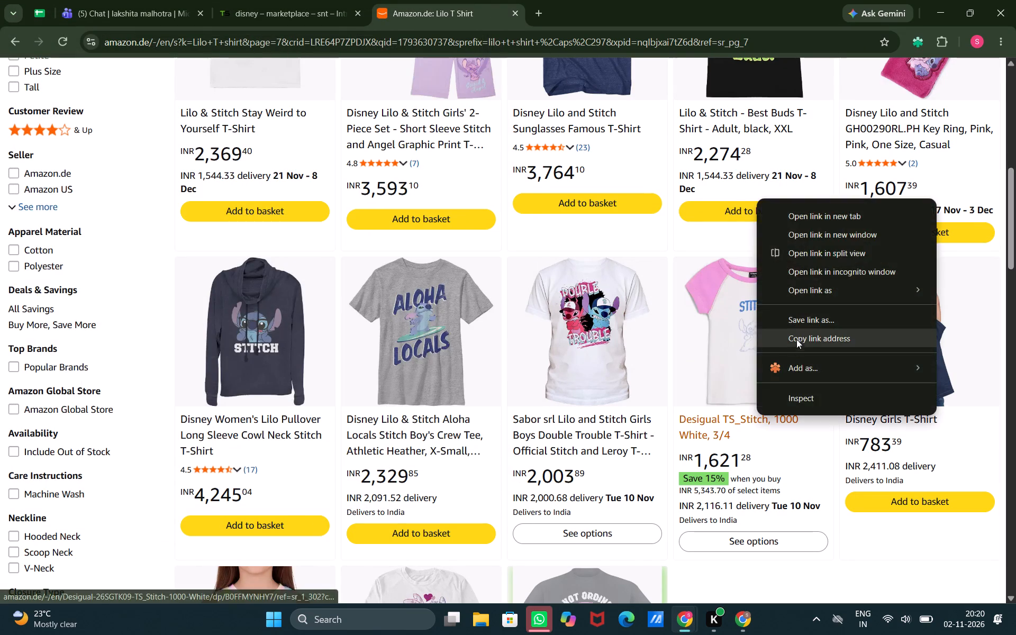
pyautogui.click(799, 335)
pyautogui.hotkey('ctrl', 'Tab')
pyautogui.hotkey('ctrl', 'v')
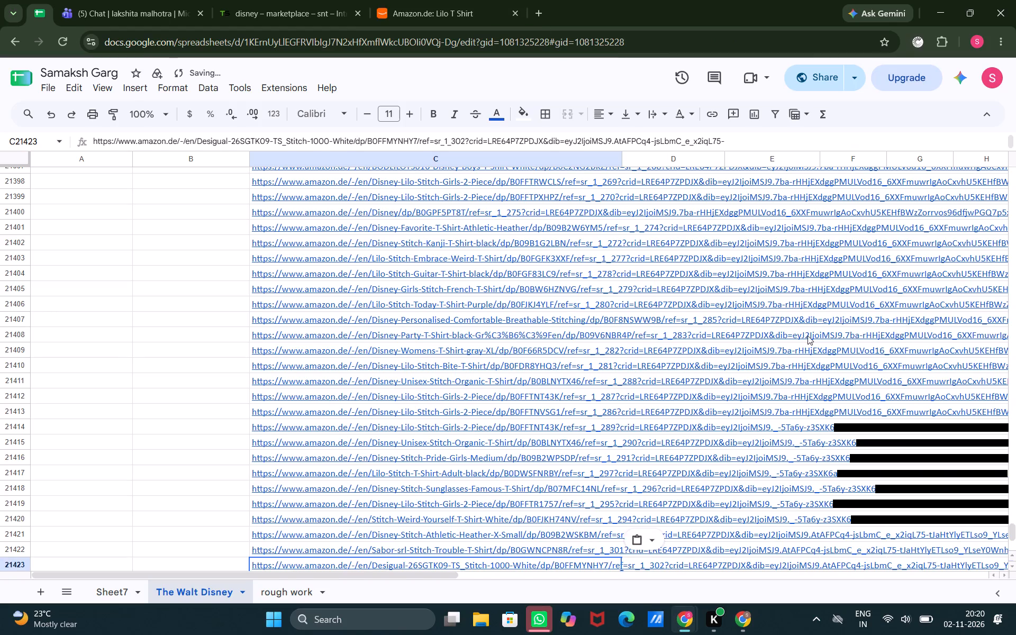
pyautogui.press('Return')
pyautogui.press('Return')
# Open the Disney Girls T-Shirt listing on amazon.de and log its page link in cell C21424 of The Walt Disney sheet.
pyautogui.hotkey('ctrl', 'Tab')
pyautogui.hotkey('ctrl', 'Tab')
pyautogui.hotkey('ctrl', 'Tab')
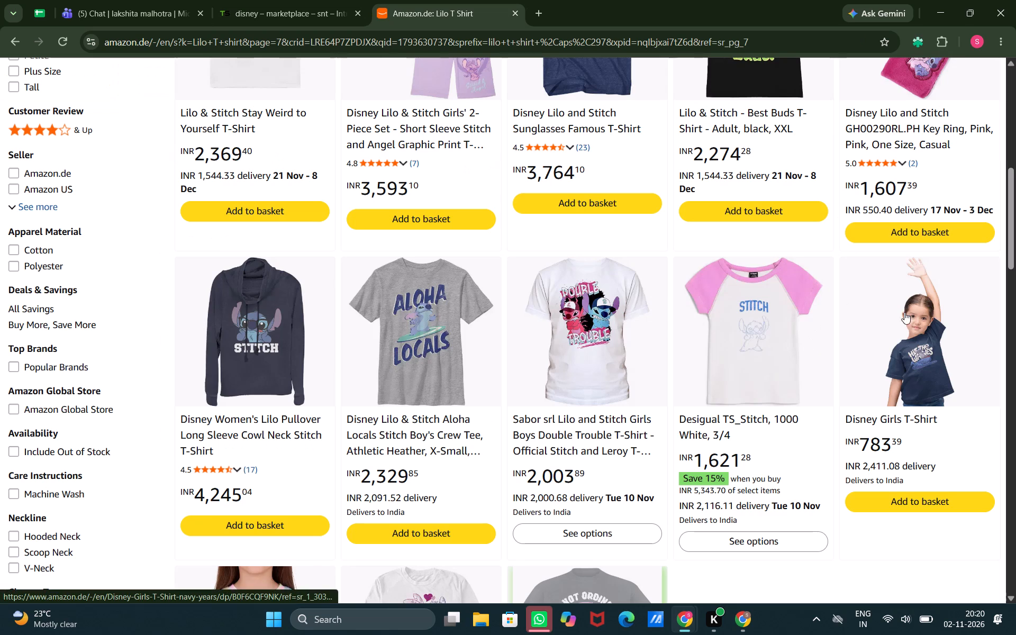
pyautogui.click(904, 313)
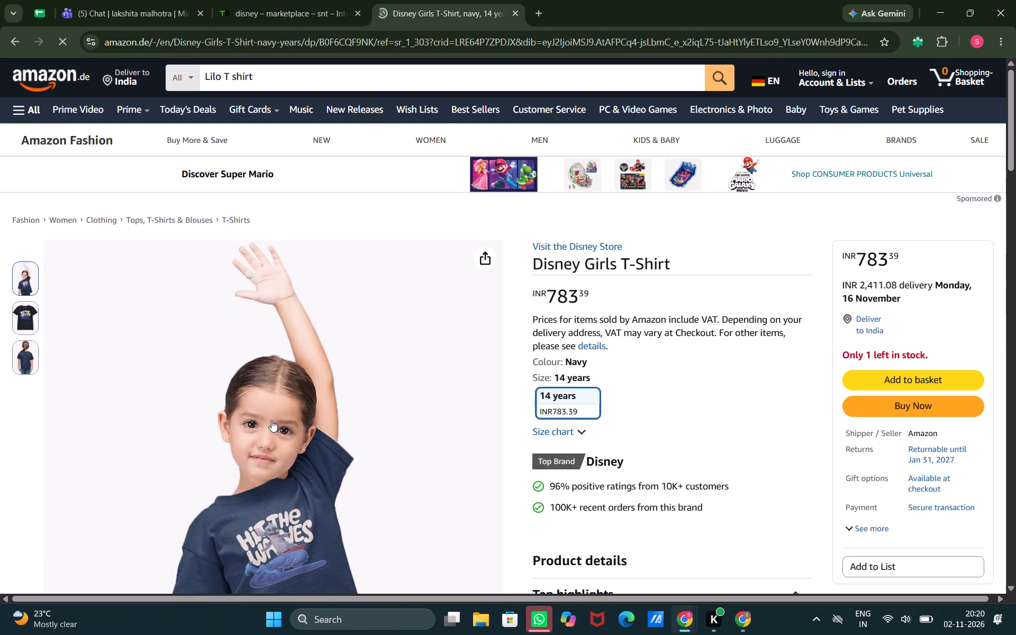
pyautogui.click(456, 38)
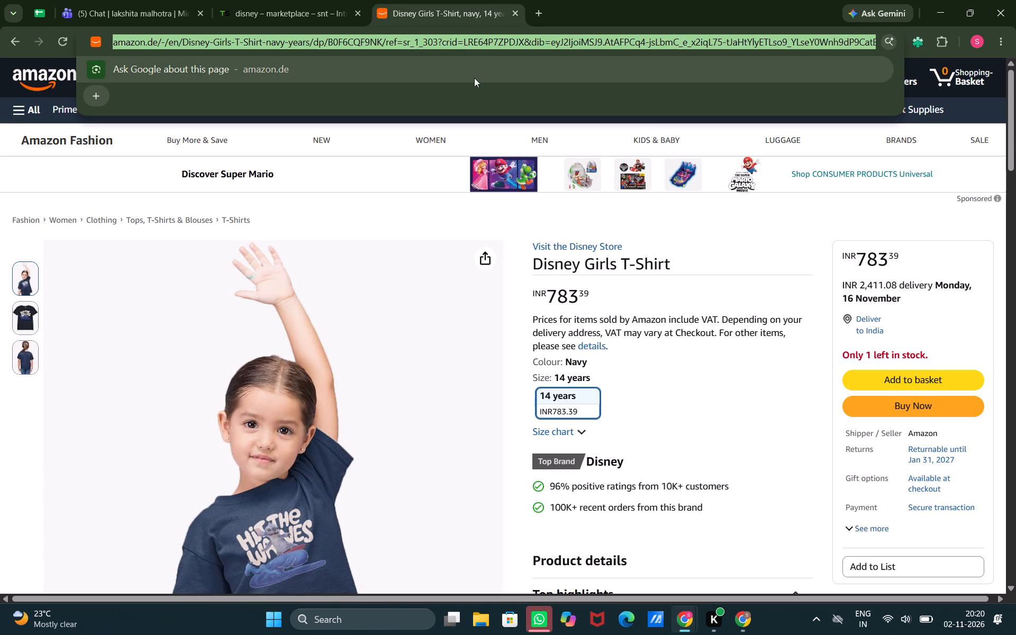
pyautogui.hotkey('ctrl', 'c')
pyautogui.hotkey('alt', 'Tab')
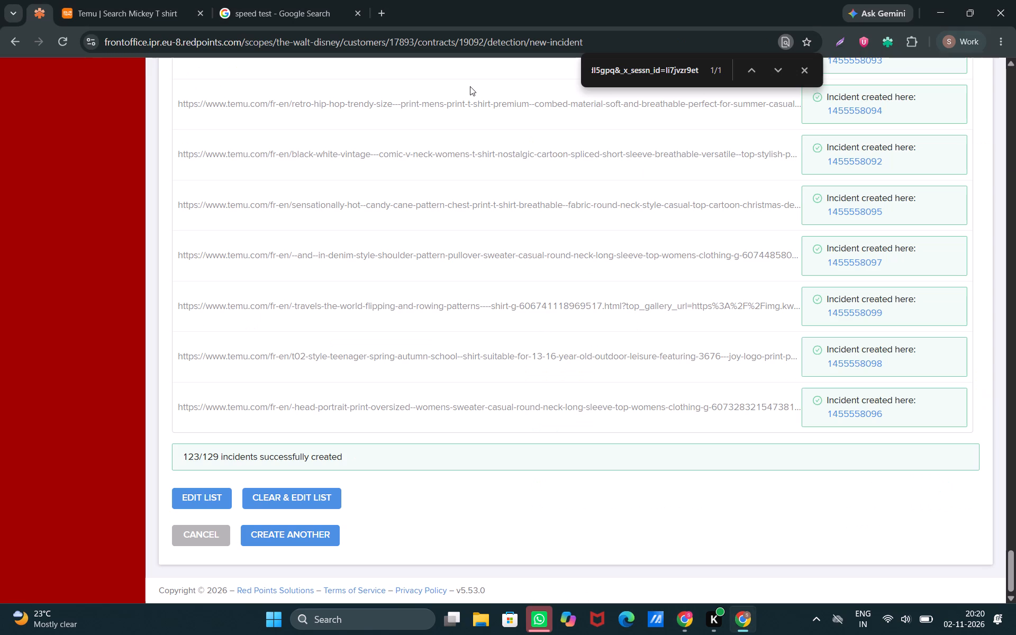
pyautogui.hotkey('alt', 'Tab')
pyautogui.click(12, 42)
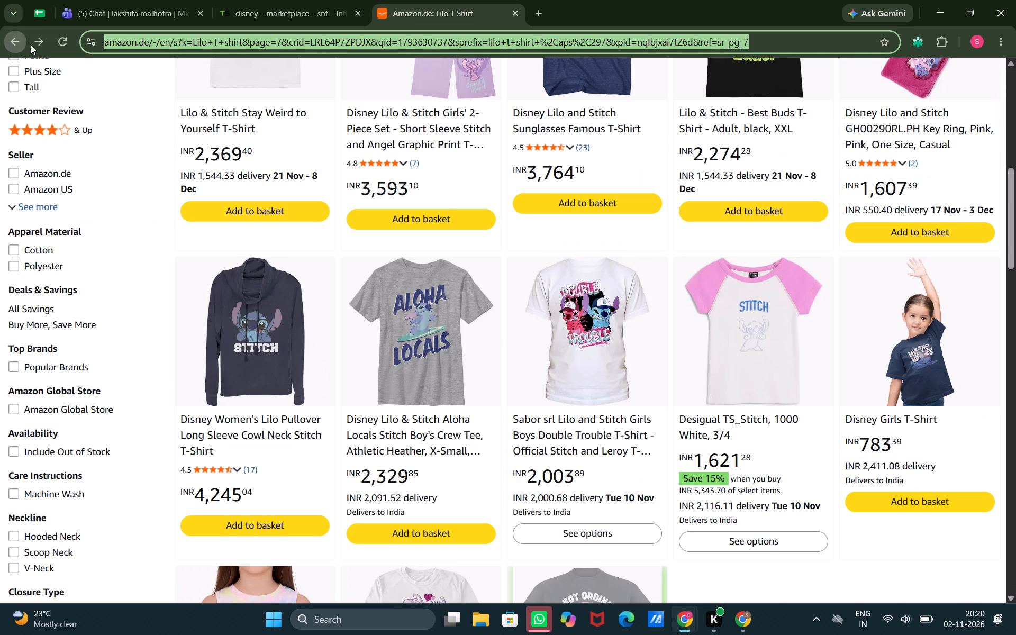
pyautogui.hotkey('ctrl', 'Tab')
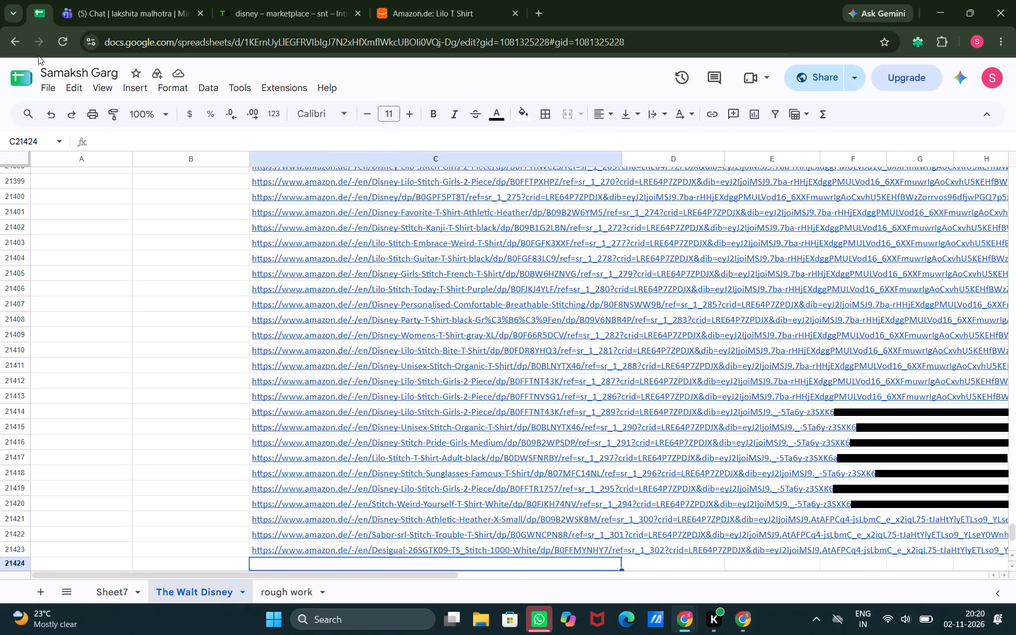
pyautogui.hotkey('ctrl', 'v')
pyautogui.press('Return')
pyautogui.press('Return')
# Copy the link of the Disney Unisex Lilo & Stitch - Stitch Angel Together Organic T-Shirt from amazon.de and return to The Walt Disney sheet.
pyautogui.hotkey('ctrl', 'Tab')
pyautogui.hotkey('ctrl', 'Tab')
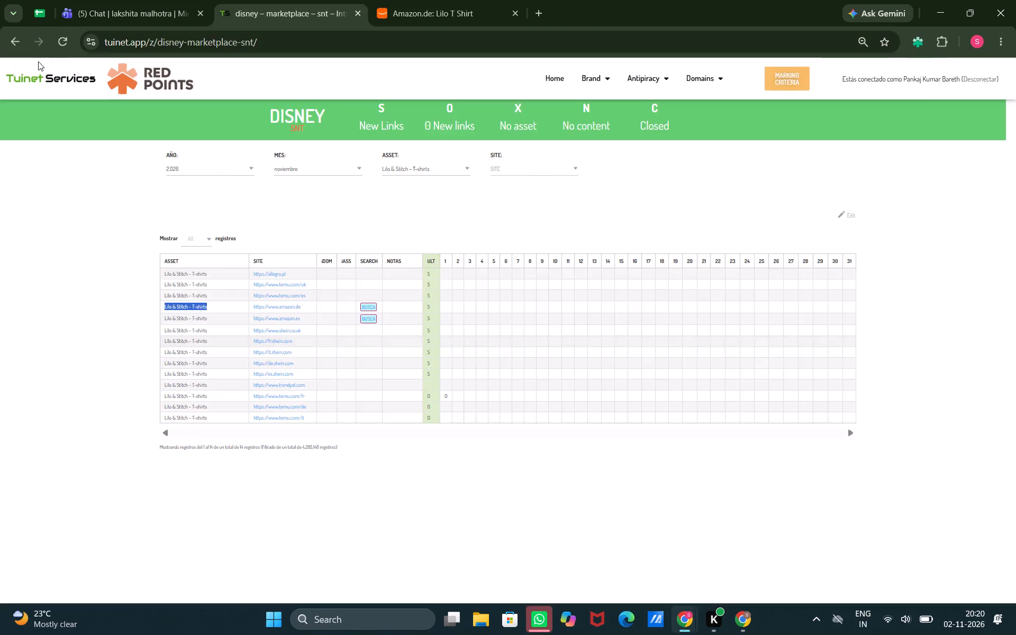
pyautogui.hotkey('ctrl', 'Tab')
pyautogui.scroll(-4, 536, 42)
pyautogui.scroll(-2, 670, 188)
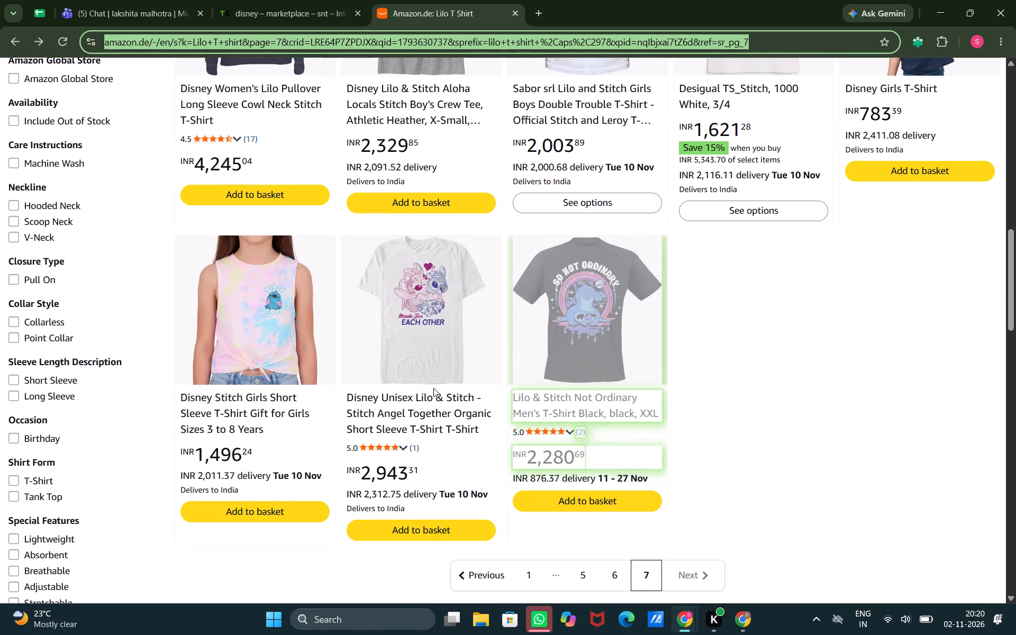
pyautogui.rightClick(431, 409)
pyautogui.click(509, 330)
pyautogui.hotkey('ctrl', 'Tab')
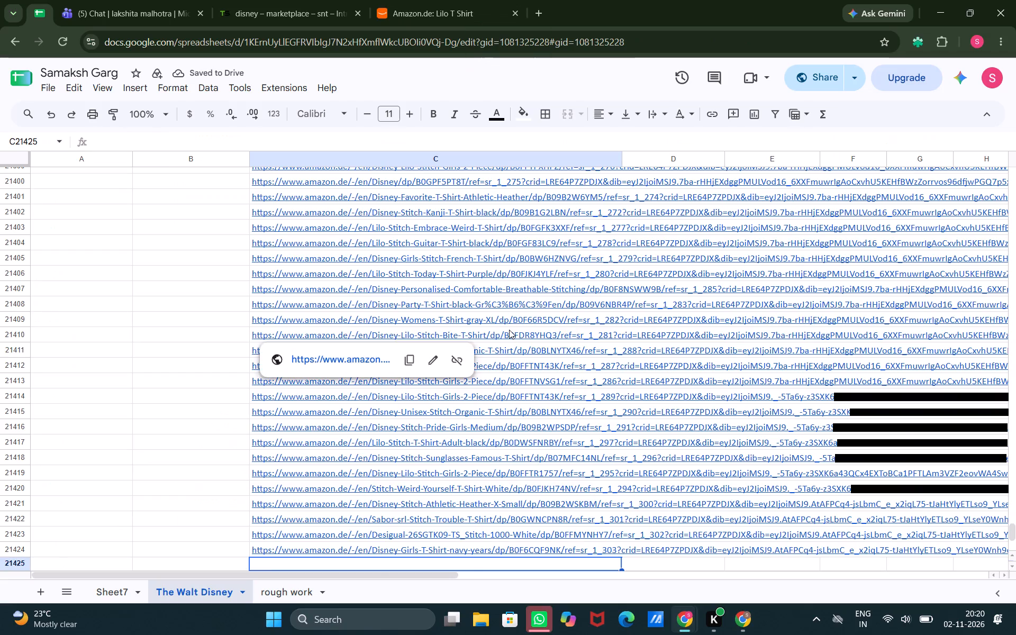
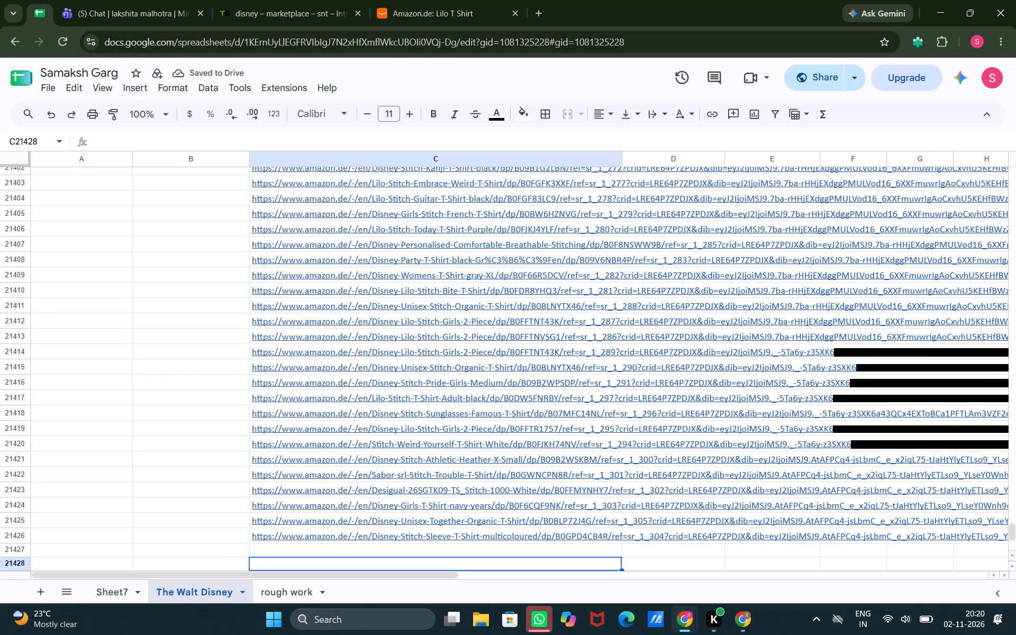
# Check the block of logged amazon.de links in column C, from C21426 up to C21347, and return to empty cell C21427.
pyautogui.press('Up')
pyautogui.press('Up')
pyautogui.hotkey('ctrl', 'shift', 'Up')
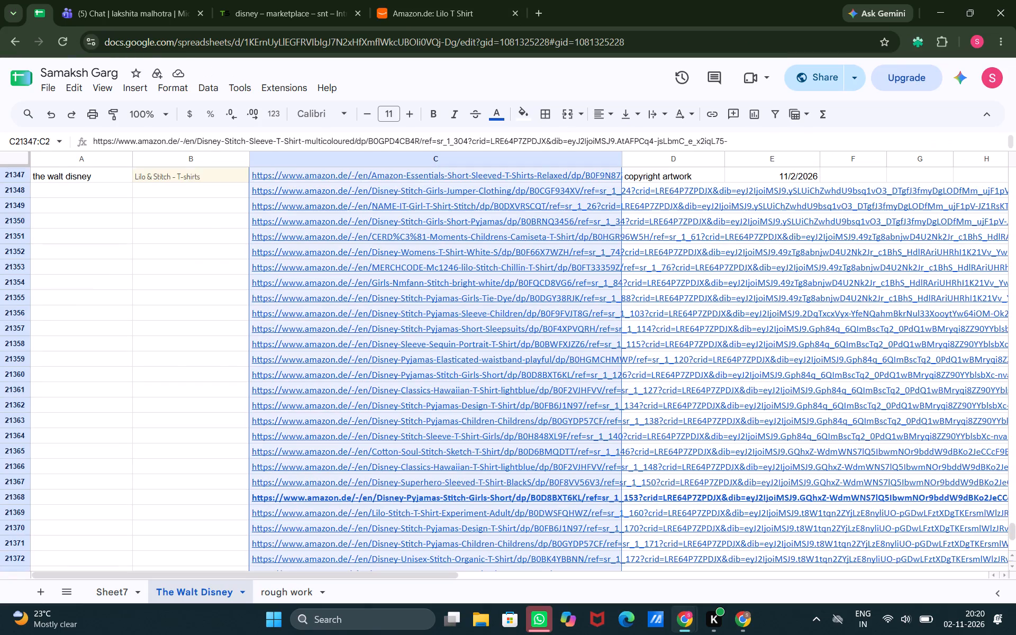
pyautogui.press('Down')
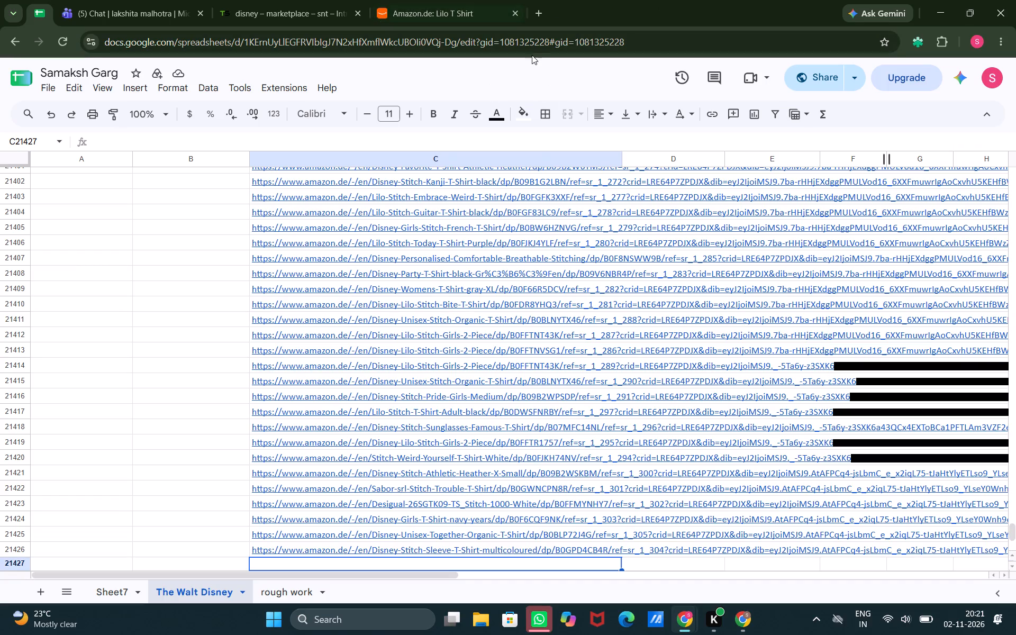
# Copy the Lilo & Stitch - T-shirts asset name in the Disney marketplace tracker and open that asset's amazon.es search.
pyautogui.click(276, 11)
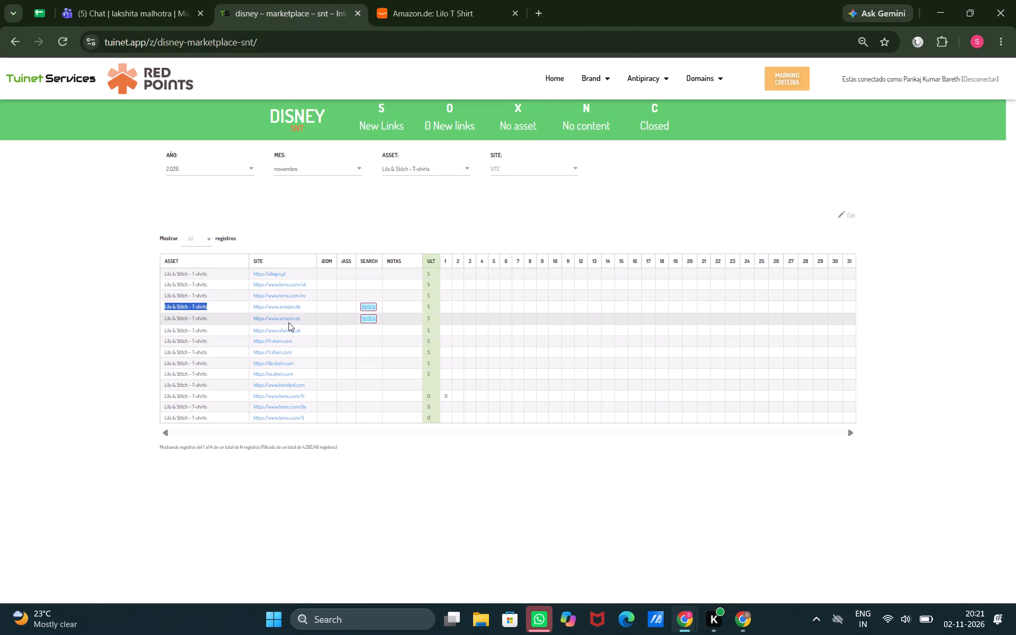
pyautogui.hotkey('ctrl', 'c')
pyautogui.click(364, 317)
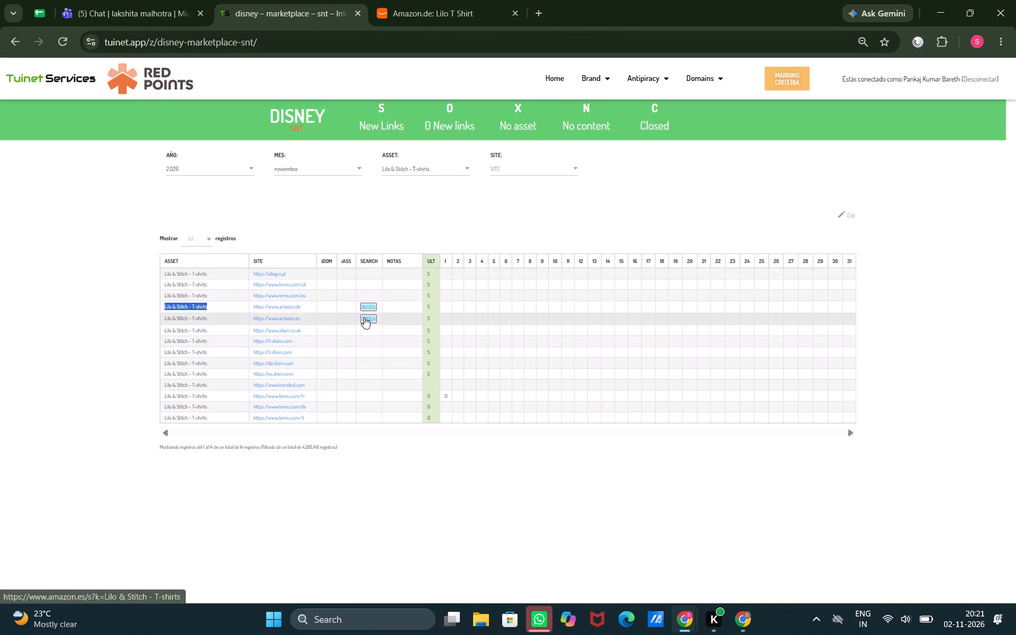
# Change the amazon.es search query to "Lilo T shirt" and run the search.
pyautogui.click(268, 70)
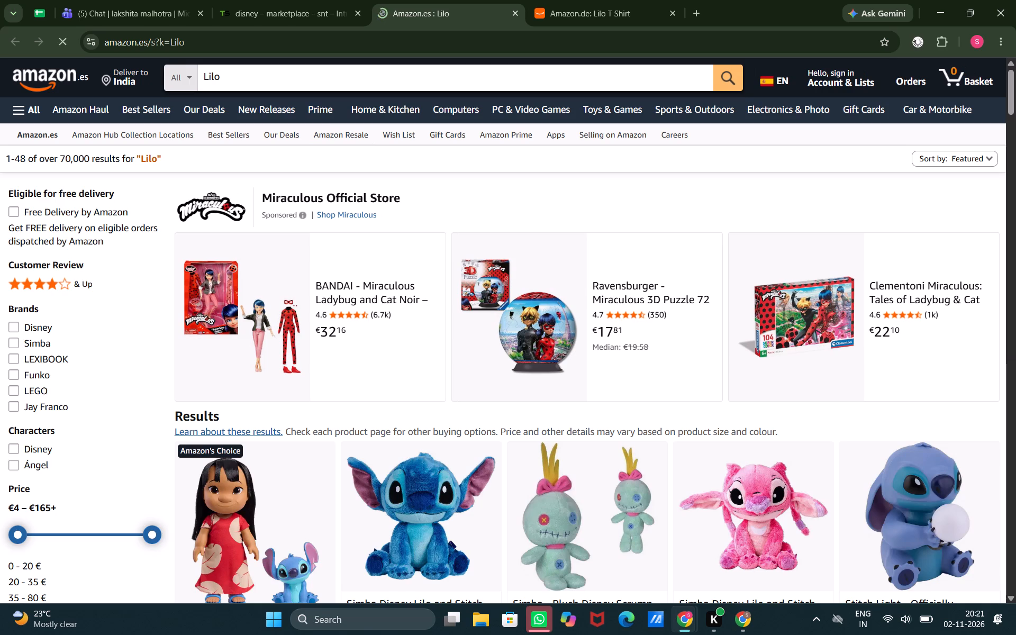
pyautogui.write('T')
pyautogui.press('space')
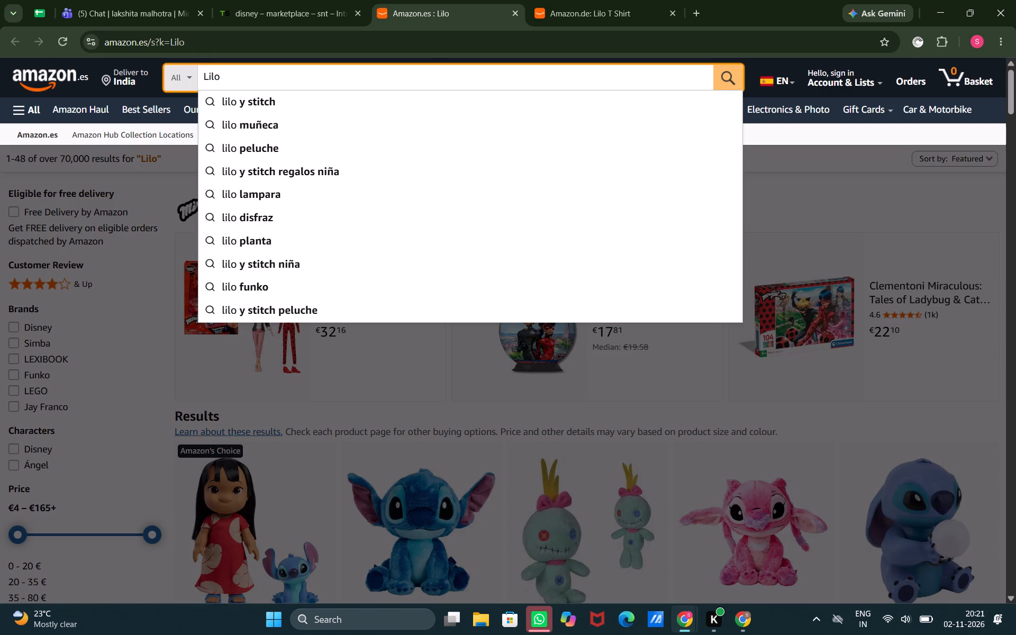
pyautogui.write('T shhirtb')
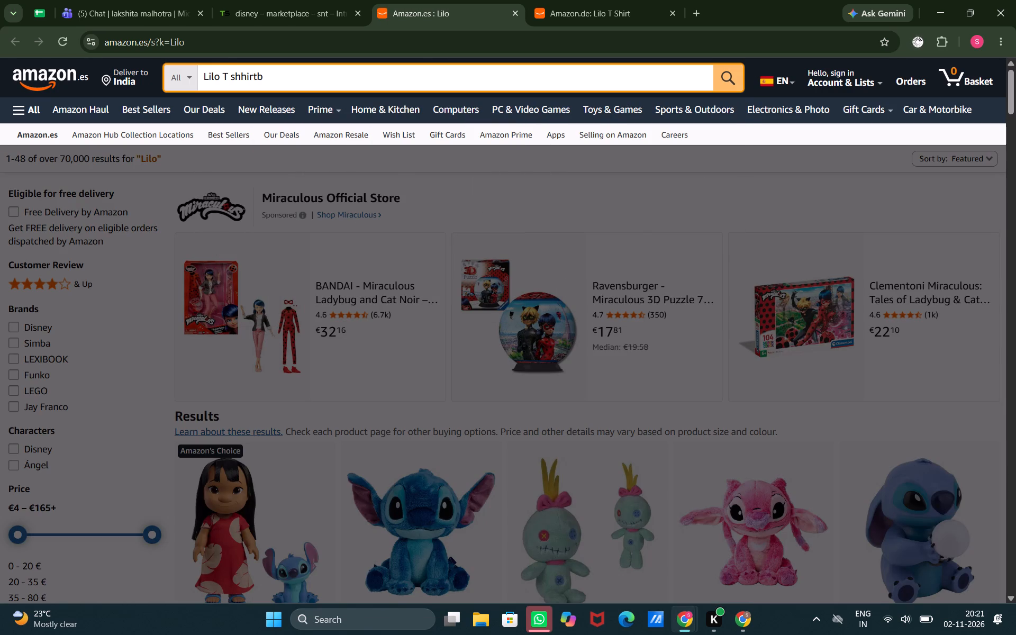
pyautogui.press('BackSpace')
pyautogui.press('BackSpace')
pyautogui.press('BackSpace')
pyautogui.press('BackSpace')
pyautogui.press('BackSpace')
pyautogui.write('irtb')
pyautogui.press('BackSpace')
pyautogui.press('Return')
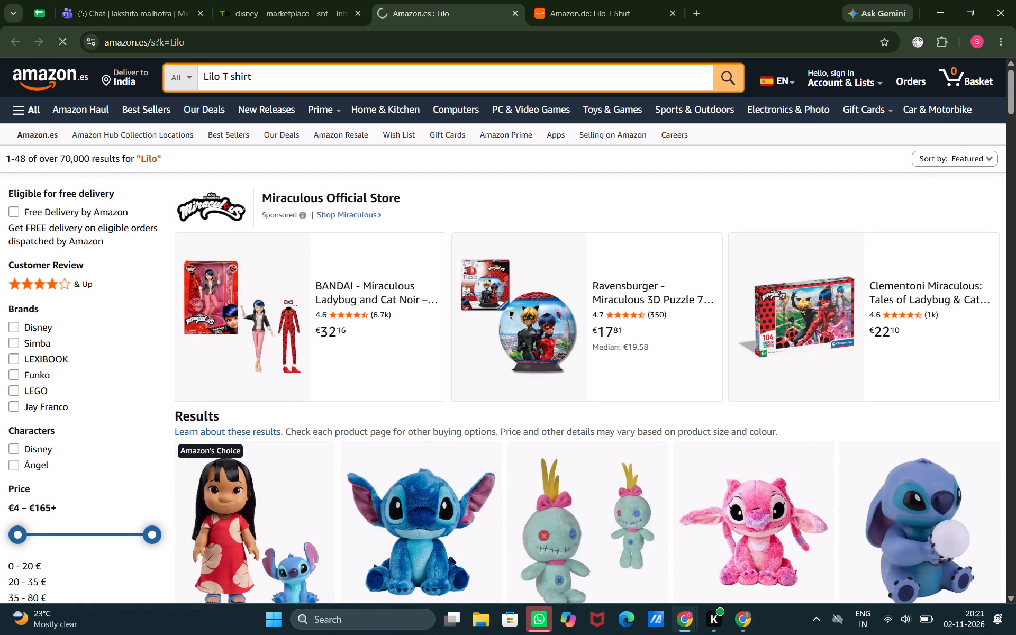
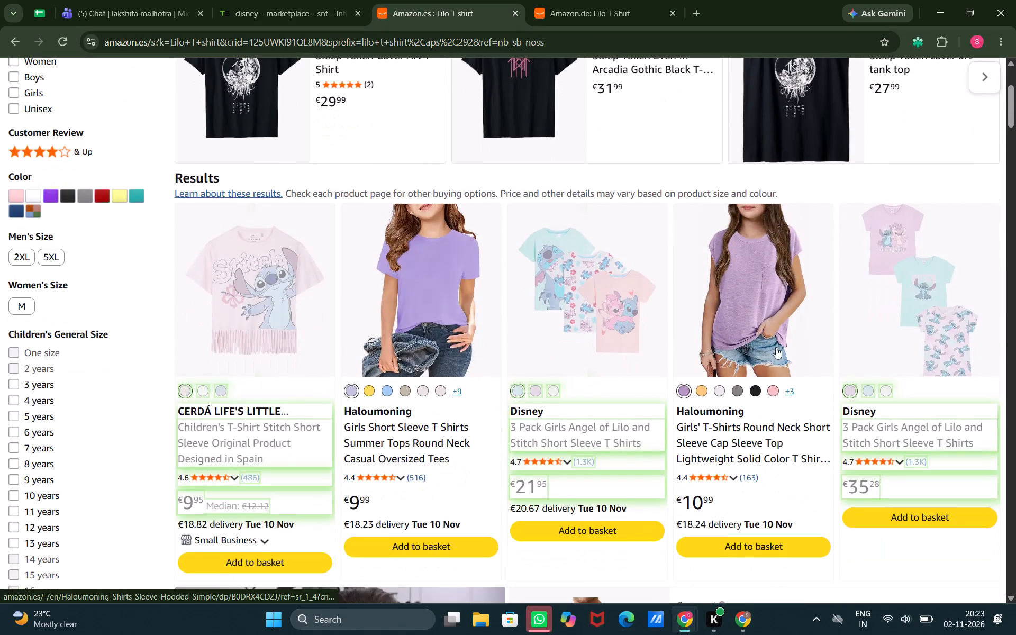
# Log the link of the unmarked CERDÁ Disney Short Sleeve T-Shirt with fringed hem in C21427, closing the amazon.de results on the way.
pyautogui.scroll(-9, 776, 353)
pyautogui.scroll(-4, 585, 337)
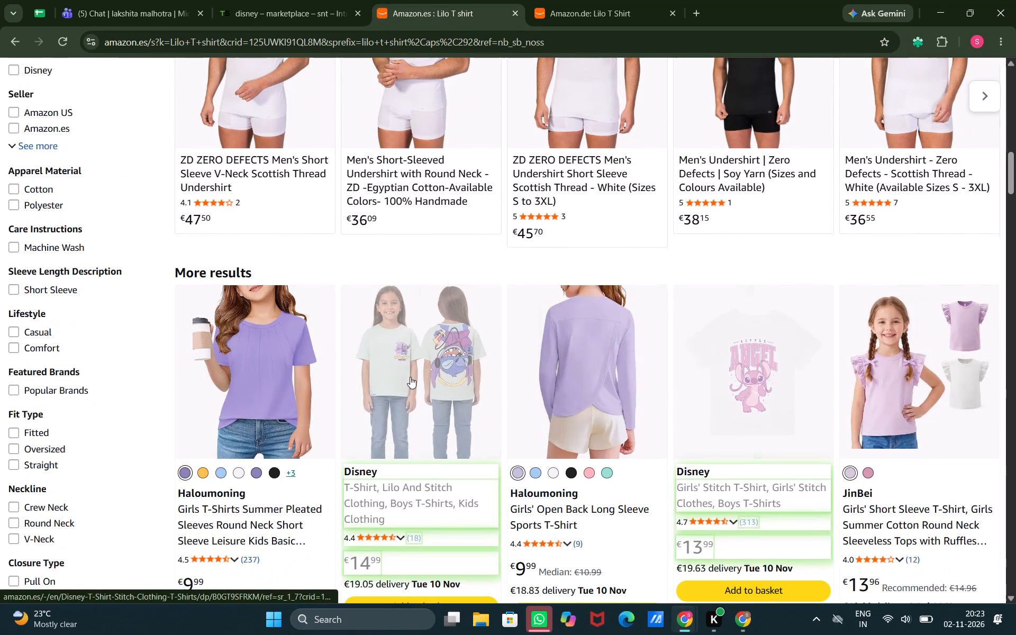
pyautogui.scroll(-6, 951, 353)
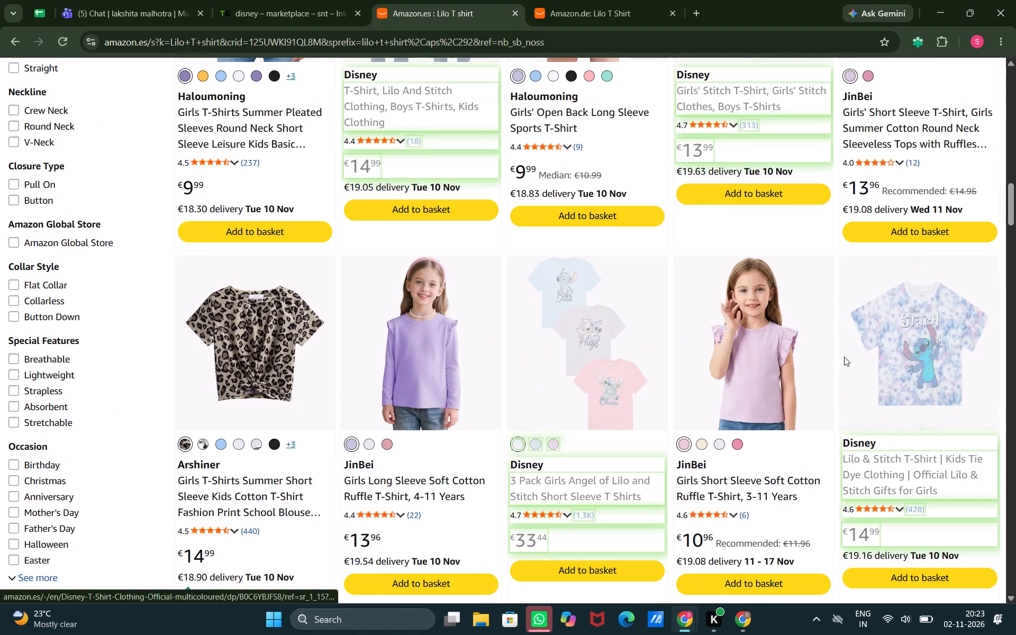
pyautogui.scroll(-5, 361, 363)
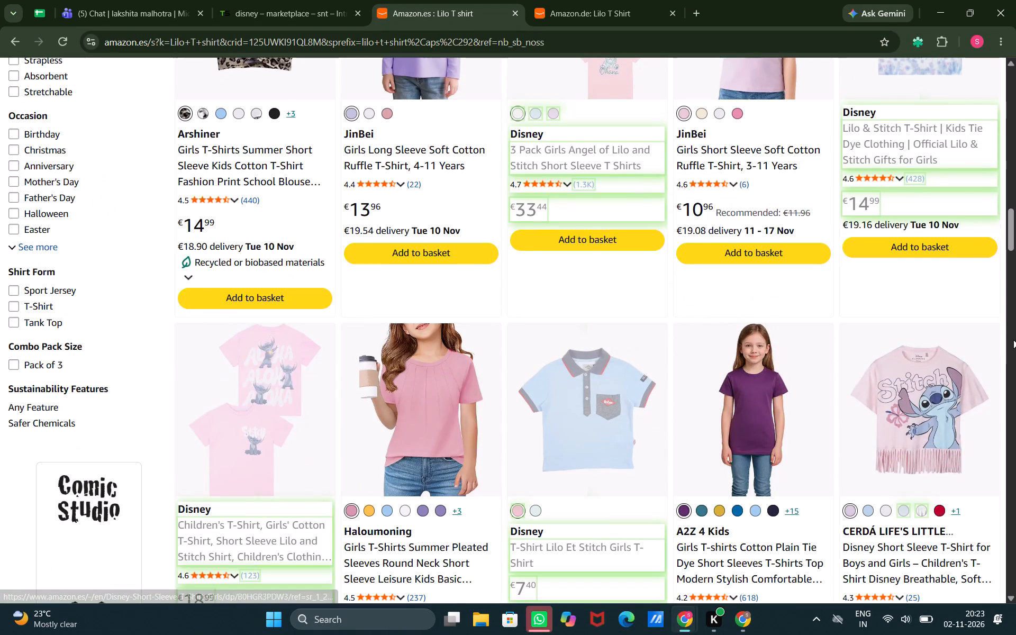
pyautogui.scroll(-3, 961, 351)
pyautogui.rightClick(936, 364)
pyautogui.click(810, 502)
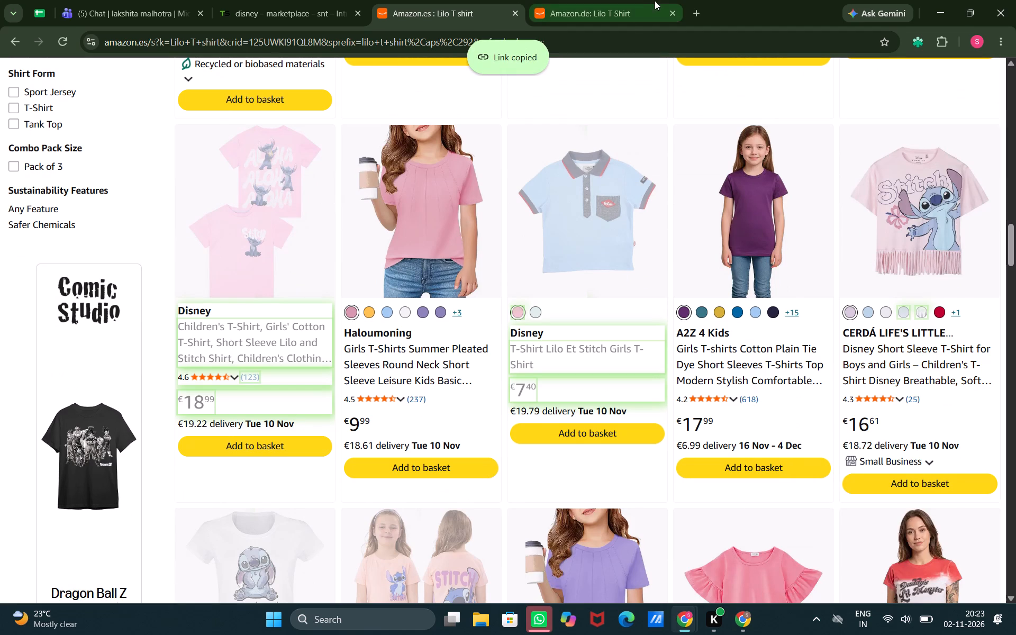
pyautogui.click(675, 11)
pyautogui.hotkey('ctrl', 'Tab')
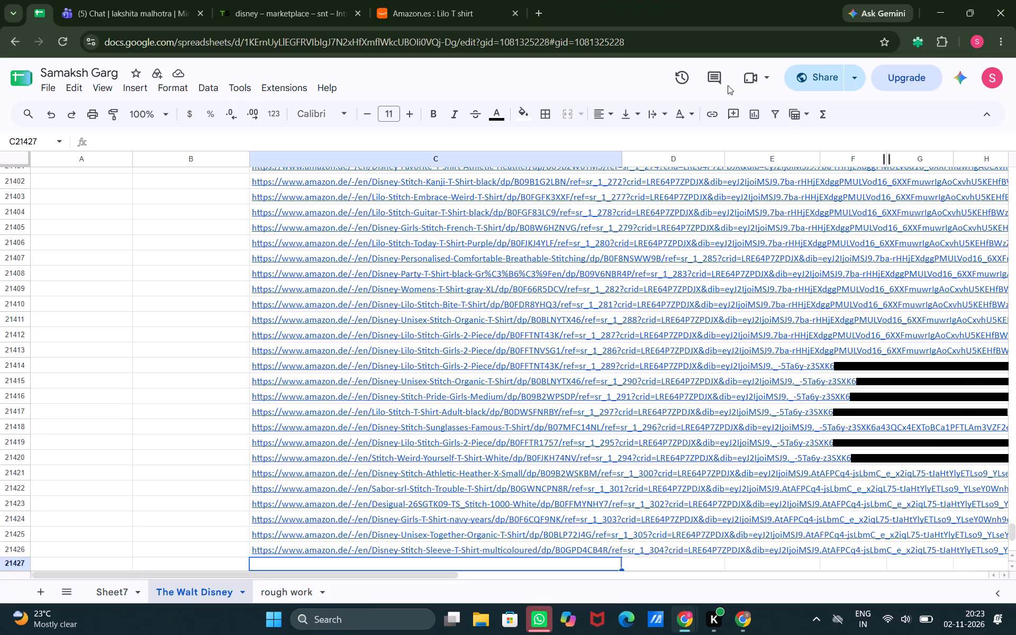
pyautogui.hotkey('ctrl', 'v')
pyautogui.press('Return')
pyautogui.press('Return')
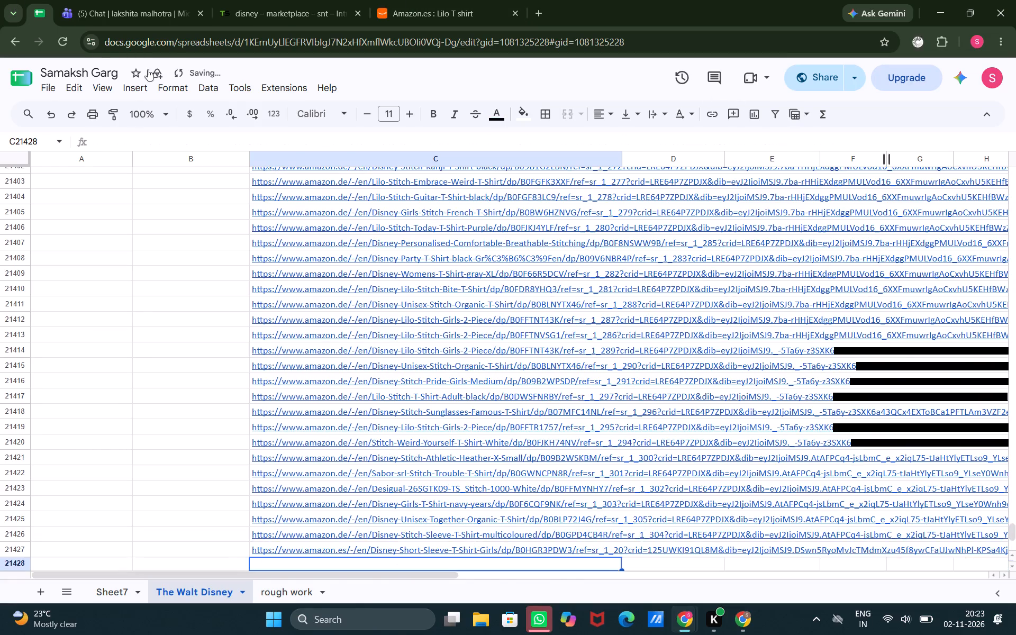
# Find the unmarked Disney Stitch 'Aloha' T-shirt in the amazon.es results and log its link in C21428 of The Walt Disney sheet.
pyautogui.hotkey('ctrl', 'Tab')
pyautogui.hotkey('ctrl', 'Tab')
pyautogui.hotkey('ctrl', 'Tab')
pyautogui.scroll(-4, 722, 161)
pyautogui.scroll(2, 782, 212)
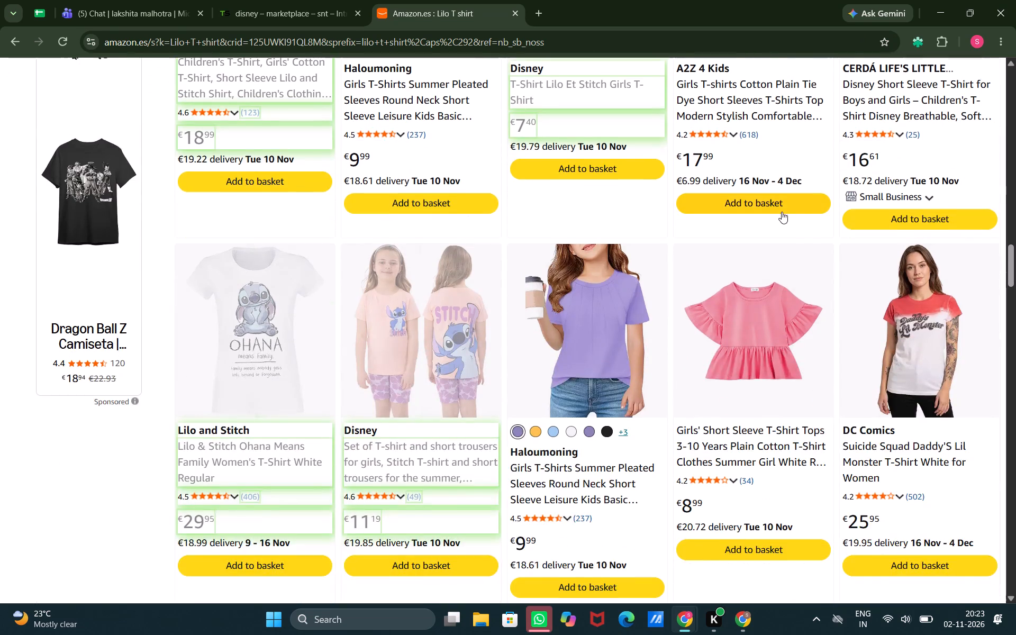
pyautogui.scroll(2, 782, 212)
pyautogui.scroll(-5, 783, 212)
pyautogui.scroll(-6, 937, 262)
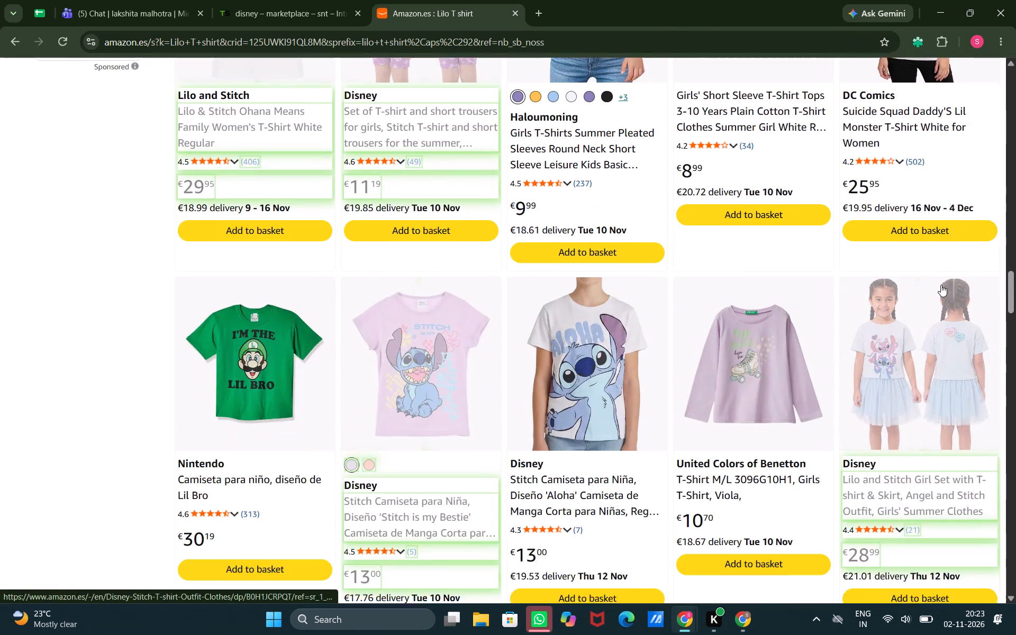
pyautogui.rightClick(612, 361)
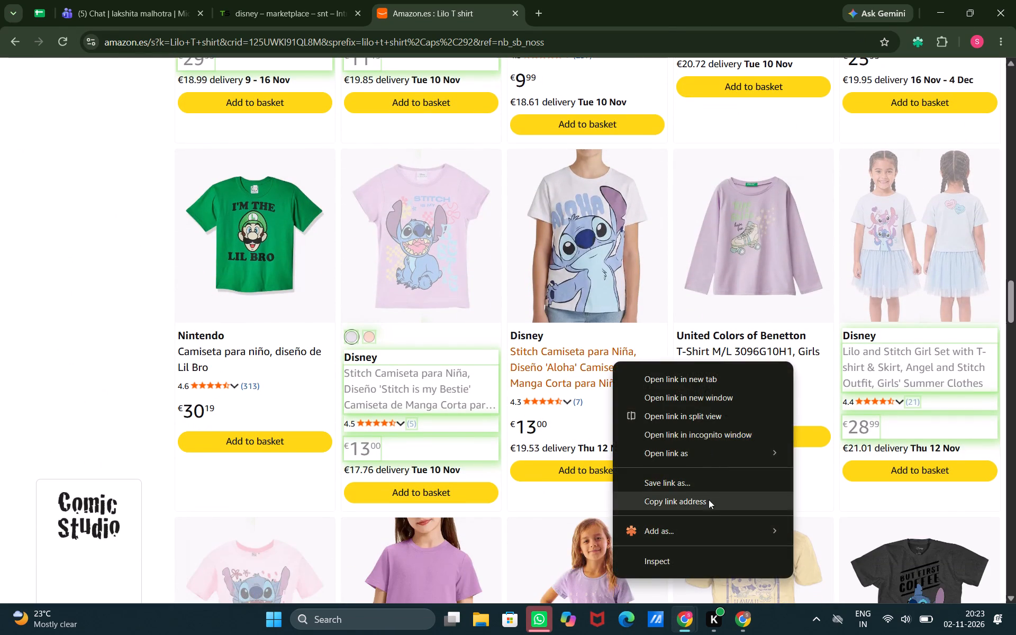
pyautogui.click(709, 500)
pyautogui.hotkey('ctrl', 'Tab')
pyautogui.hotkey('ctrl', 'v')
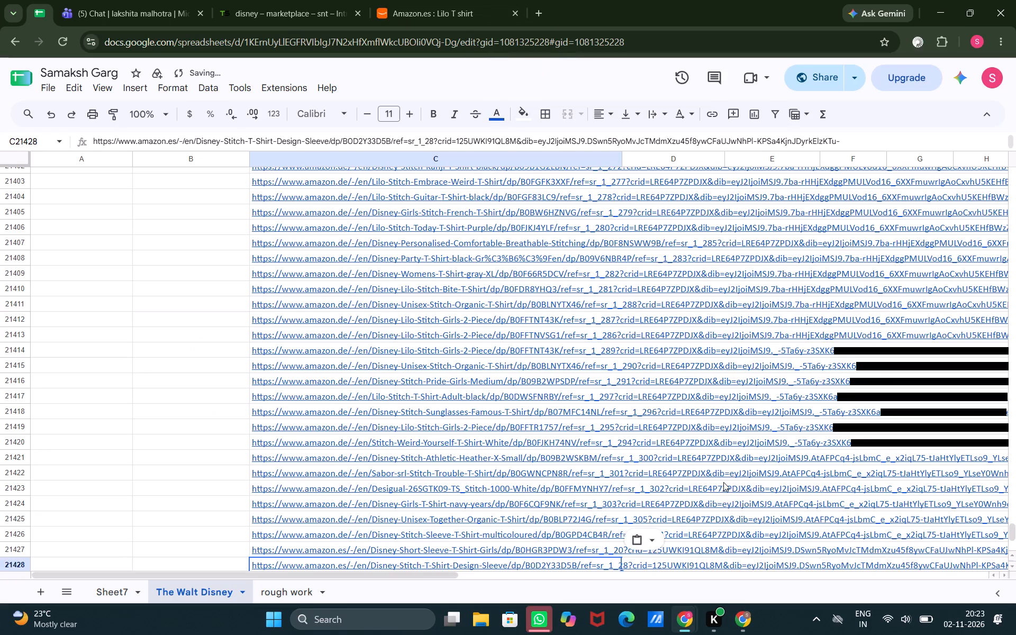
pyautogui.press('Return')
pyautogui.press('Return')
# Copy the link of the unmarked dark grey Stitch "Coffee First Adult T-Shirt" from the amazon.es results for logging in the sheet.
pyautogui.hotkey('ctrl', 'Tab')
pyautogui.hotkey('ctrl', 'Tab')
pyautogui.hotkey('ctrl', 'Tab')
pyautogui.scroll(-4, 845, 369)
pyautogui.rightClick(919, 482)
pyautogui.click(814, 409)
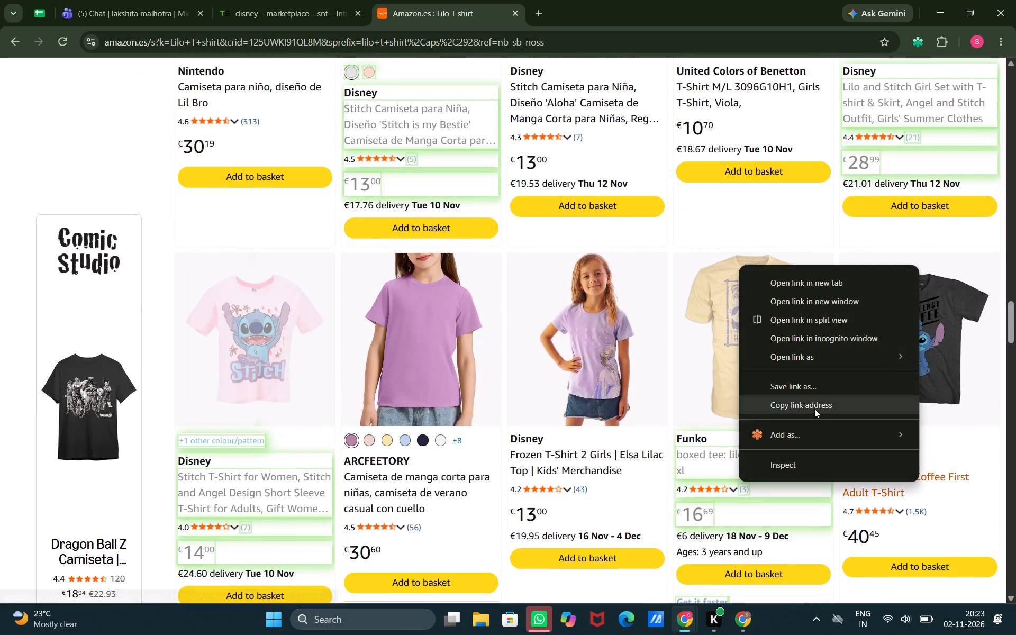
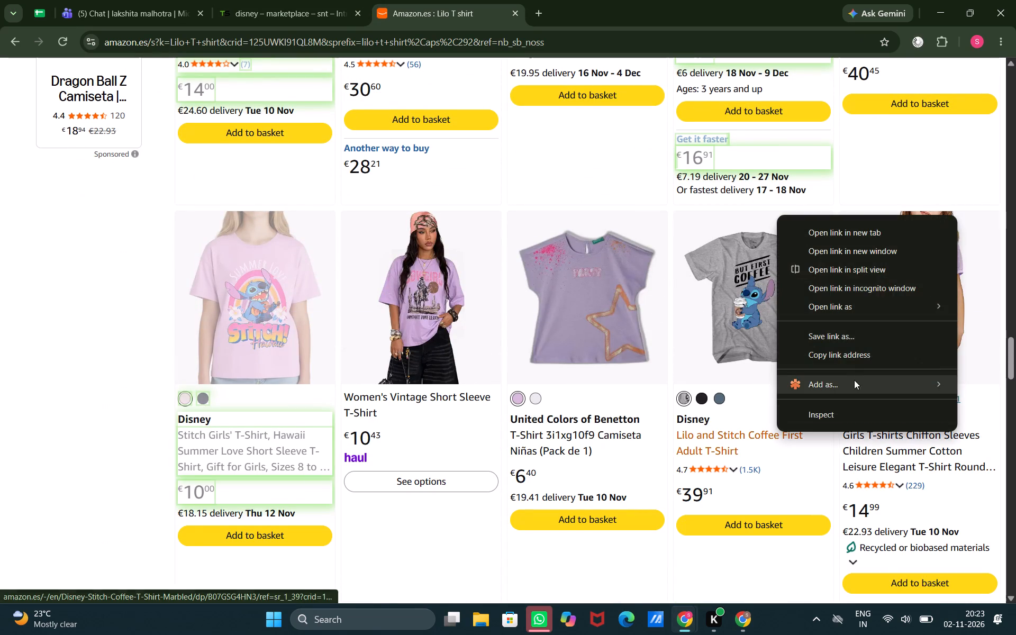
# Log the link of the unmarked grey Disney "Lilo and Stitch Coffee First Adult T-Shirt" in C21430 of The Walt Disney sheet.
pyautogui.click(856, 359)
pyautogui.hotkey('ctrl', 'Tab')
pyautogui.hotkey('ctrl', 'v')
pyautogui.press('Return')
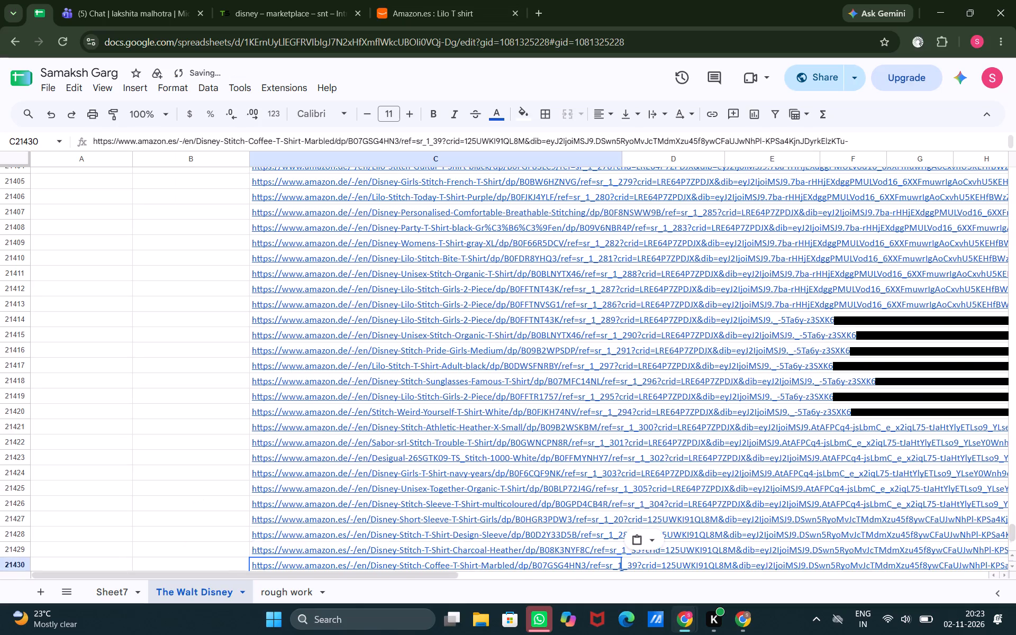
pyautogui.press('Return')
pyautogui.hotkey('ctrl', 'Tab')
pyautogui.hotkey('ctrl', 'Tab')
pyautogui.hotkey('ctrl', 'Tab')
pyautogui.hotkey('ctrl', 'Tab')
pyautogui.hotkey('ctrl', 'Tab')
pyautogui.hotkey('ctrl', 'Tab')
pyautogui.hotkey('ctrl', 'Tab')
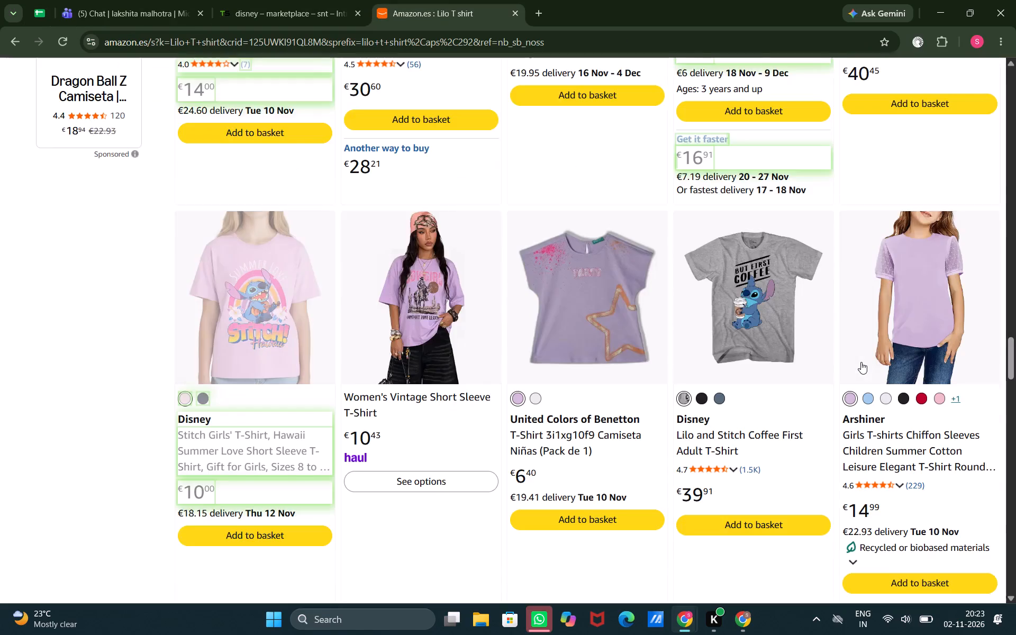
# Find the unmarked navy Disney "Lilo and Stitch Famous Sunglasses Adult T-Shirt" on amazon.es and log its link in C21431.
pyautogui.scroll(-5, 861, 362)
pyautogui.scroll(-3, 535, 384)
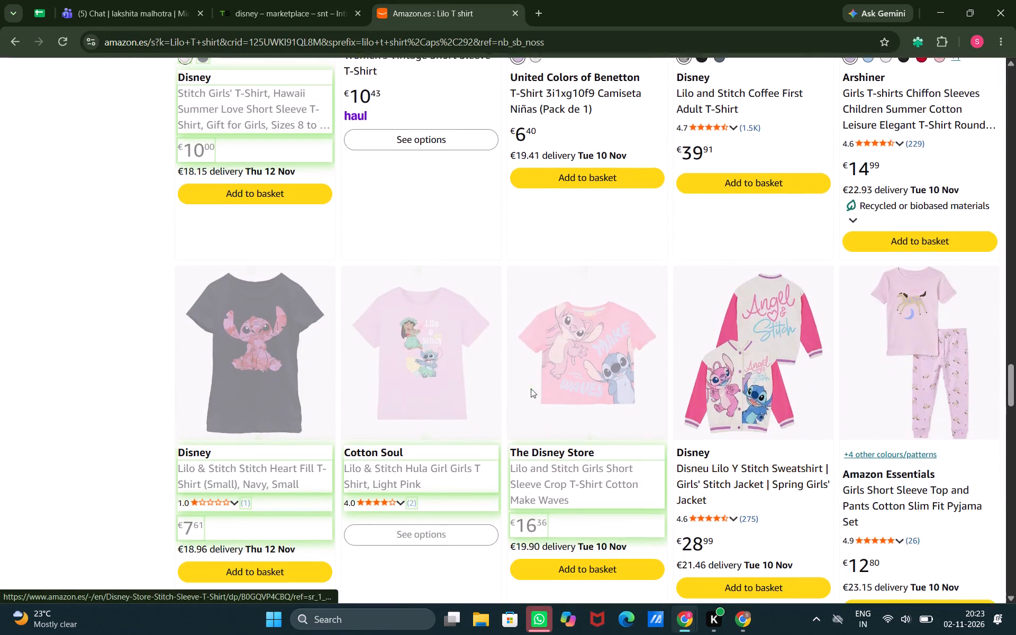
pyautogui.scroll(-3, 531, 388)
pyautogui.rightClick(238, 468)
pyautogui.click(329, 391)
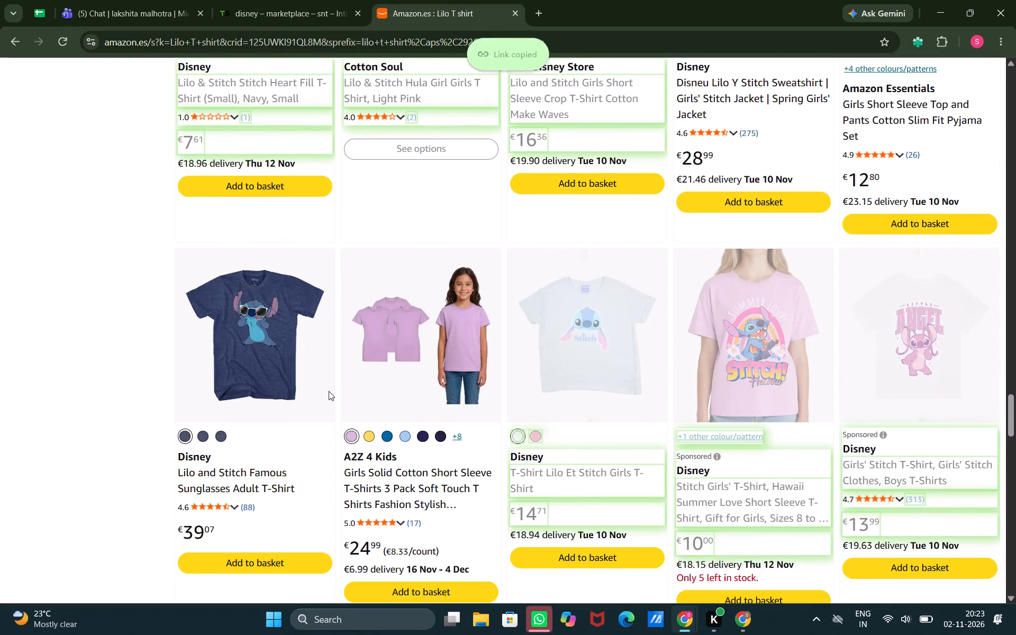
pyautogui.hotkey('ctrl', 'Tab')
pyautogui.hotkey('ctrl', 'v')
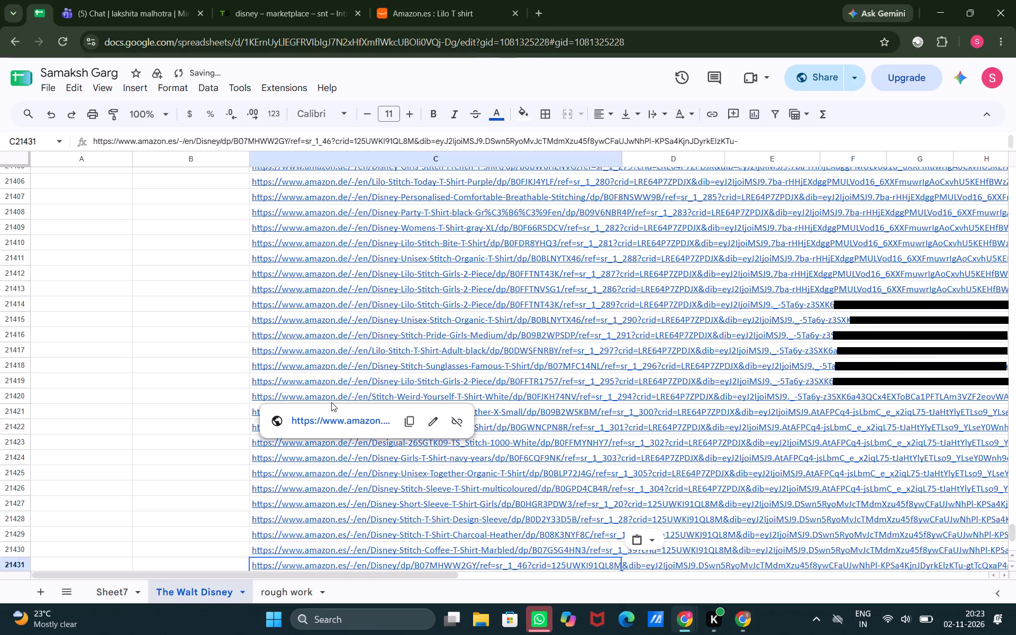
pyautogui.press('Return')
pyautogui.press('Return')
pyautogui.press('Return')
pyautogui.hotkey('ctrl', 'Tab')
pyautogui.hotkey('ctrl', 'Tab')
pyautogui.hotkey('ctrl', 'Tab')
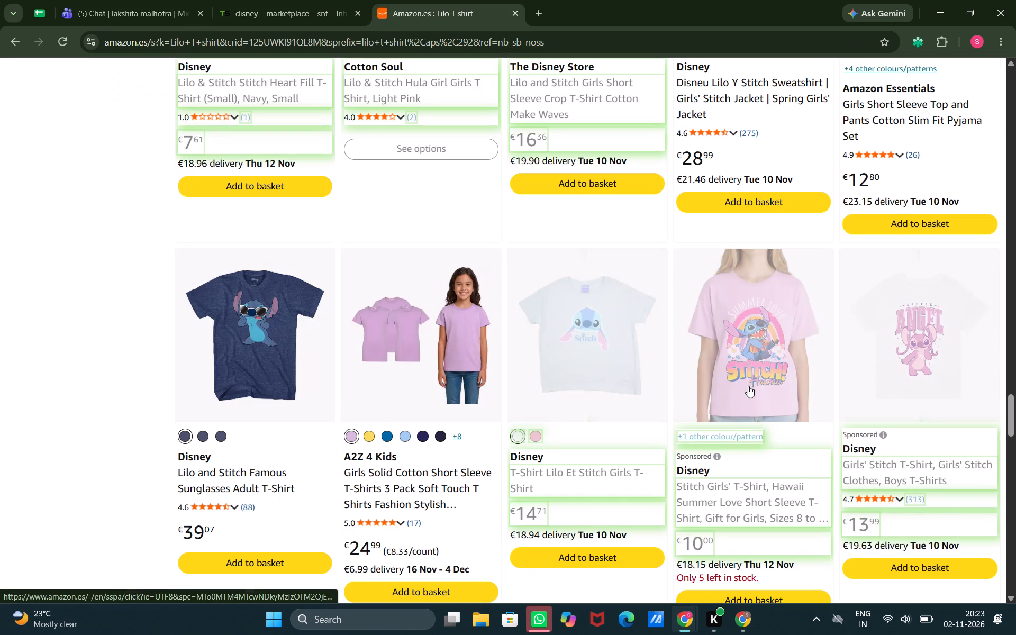
# Check the remaining listings on the first amazon.es results page and open results page 2.
pyautogui.scroll(-5, 861, 355)
pyautogui.scroll(-1, 895, 393)
pyautogui.scroll(-6, 422, 376)
pyautogui.scroll(-5, 328, 385)
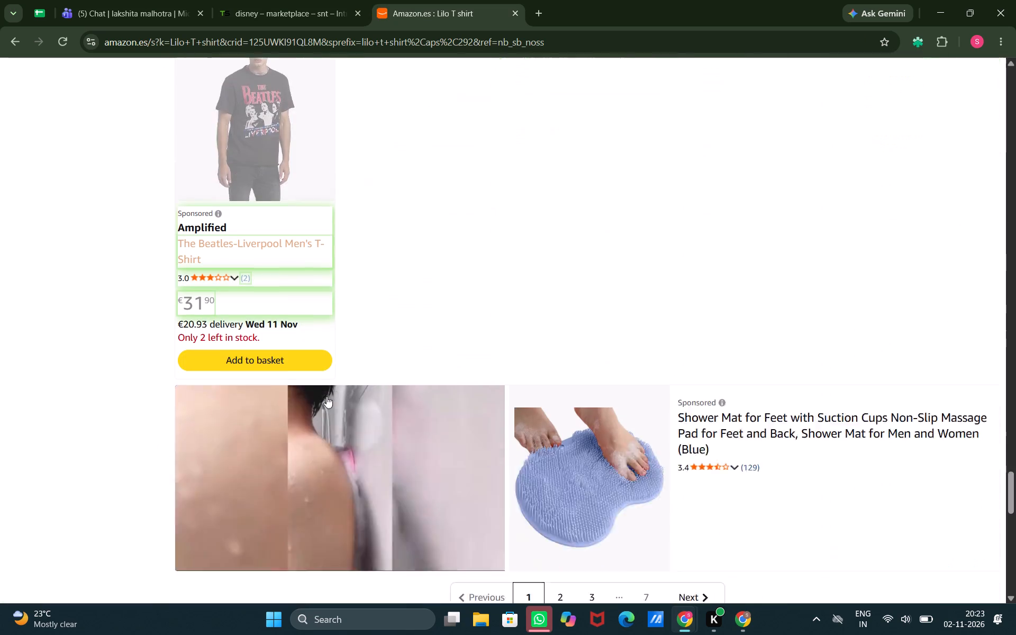
pyautogui.click(574, 469)
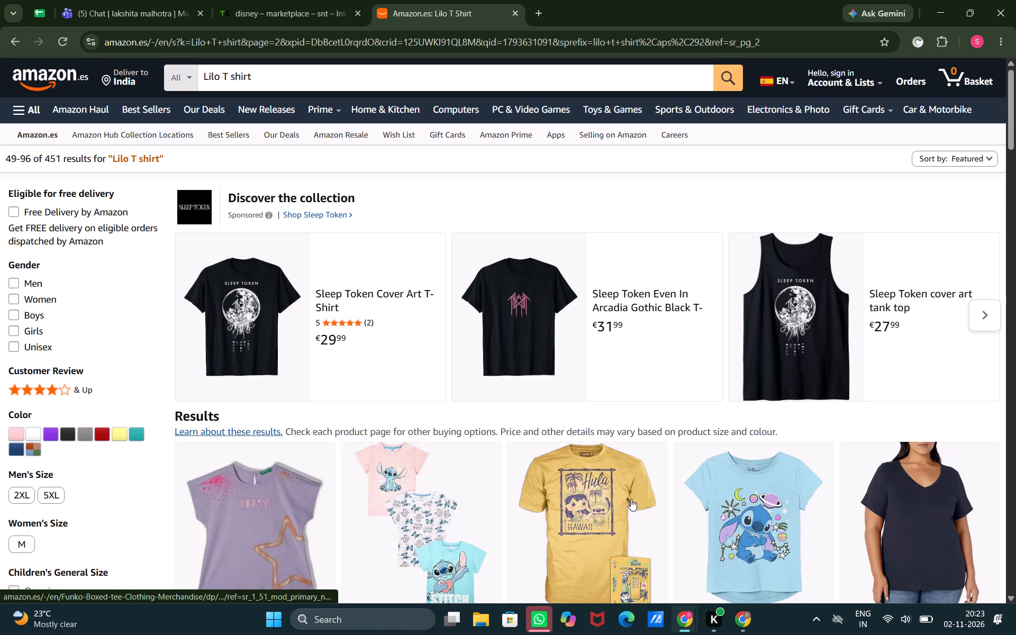
# Check the first page 2 listings and log the link of the unmarked three-shirt Disney Stitch "Girls T-Shirt" in C21432.
pyautogui.scroll(-4, 678, 493)
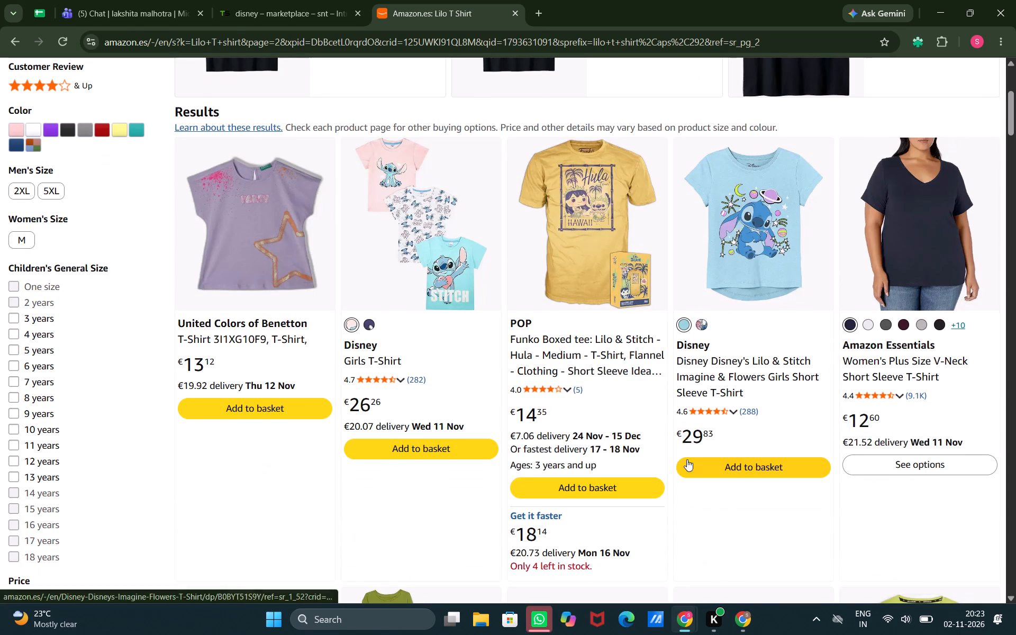
pyautogui.scroll(4, 656, 443)
pyautogui.scroll(-9, 656, 443)
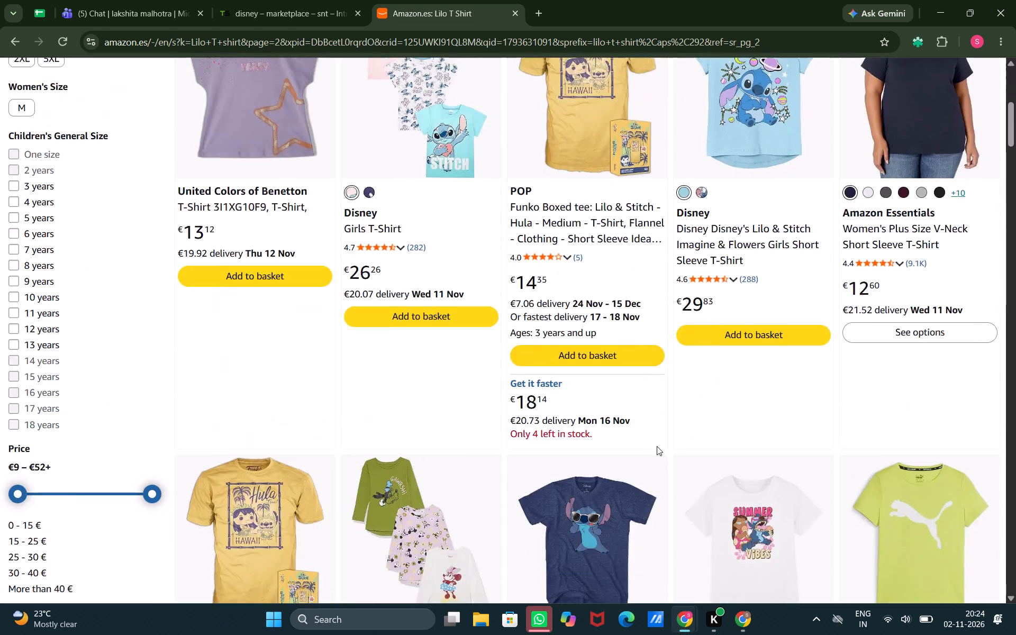
pyautogui.scroll(-8, 657, 446)
pyautogui.scroll(13, 655, 441)
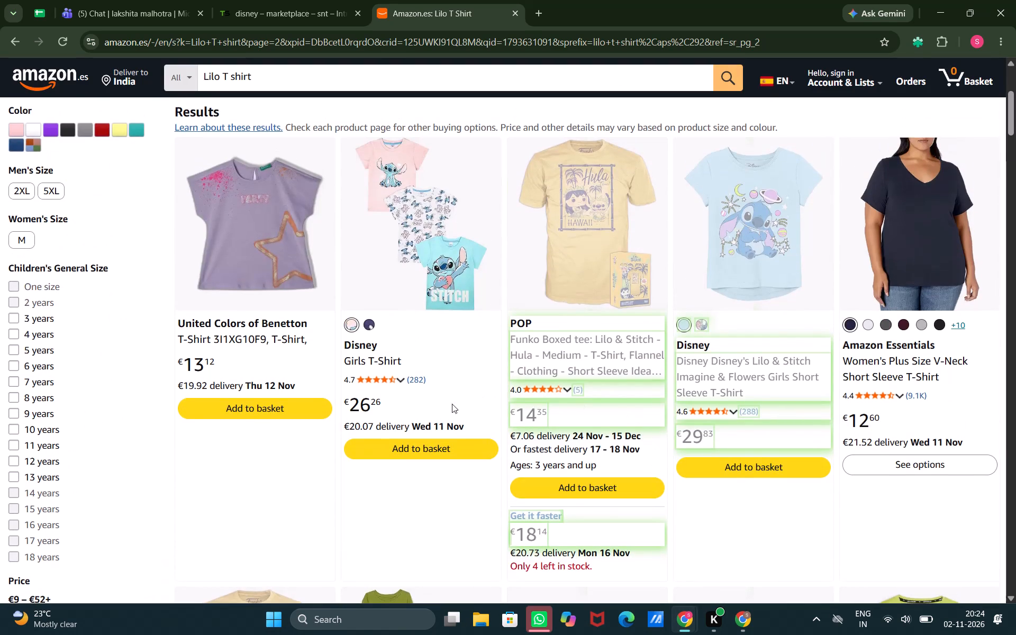
pyautogui.rightClick(386, 360)
pyautogui.click(501, 493)
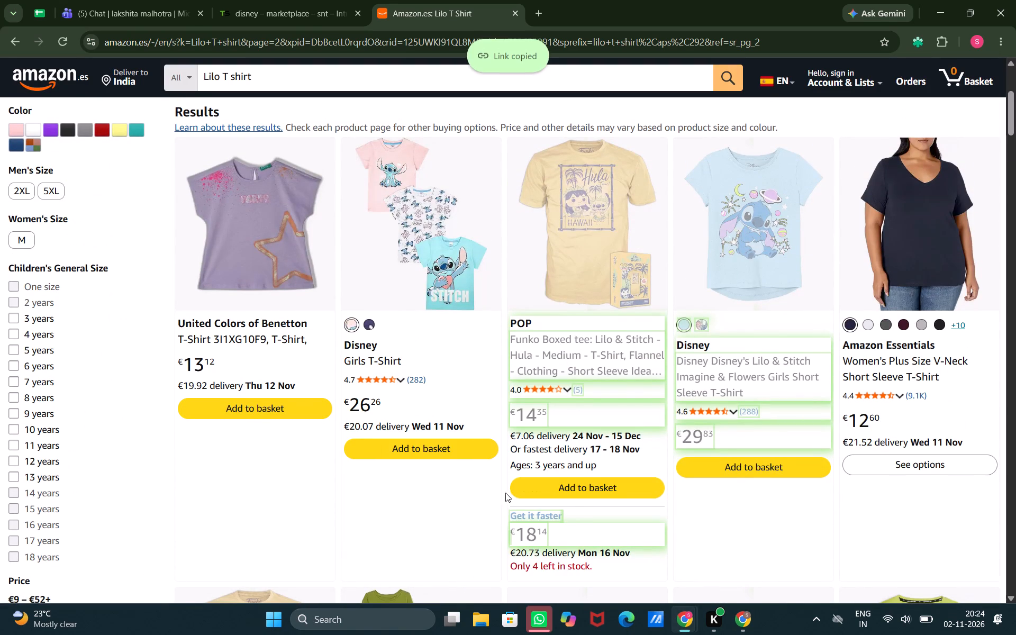
pyautogui.hotkey('ctrl', 'Tab')
pyautogui.hotkey('ctrl', 'v')
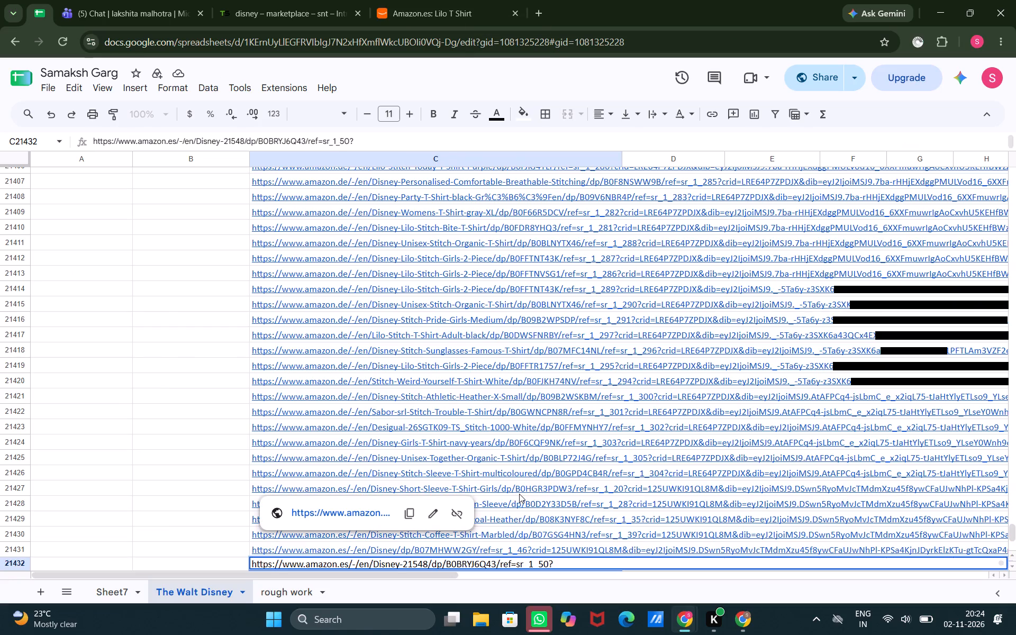
pyautogui.press('Return')
pyautogui.hotkey('ctrl', 'Tab')
pyautogui.hotkey('ctrl', 'Tab')
pyautogui.hotkey('ctrl', 'Tab')
# Find the unmarked Cotton Soul "Lilo & Stitch Wavy Stitch Girls T Shirt, Light Blue" and log its link in C21433.
pyautogui.scroll(3, 564, 353)
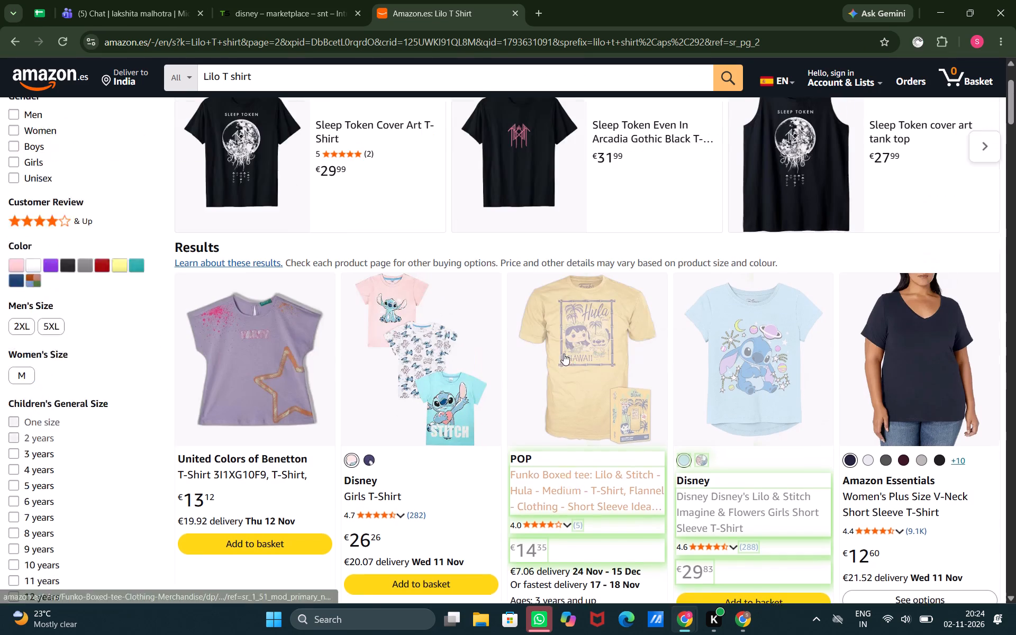
pyautogui.scroll(-2, 518, 392)
pyautogui.scroll(-7, 963, 394)
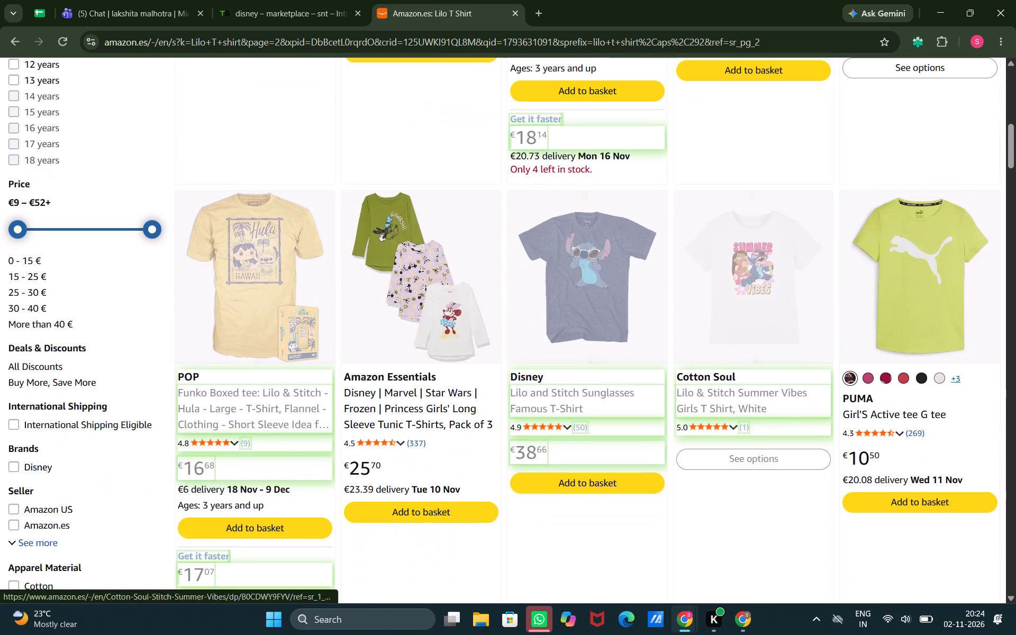
pyautogui.scroll(-6, 870, 369)
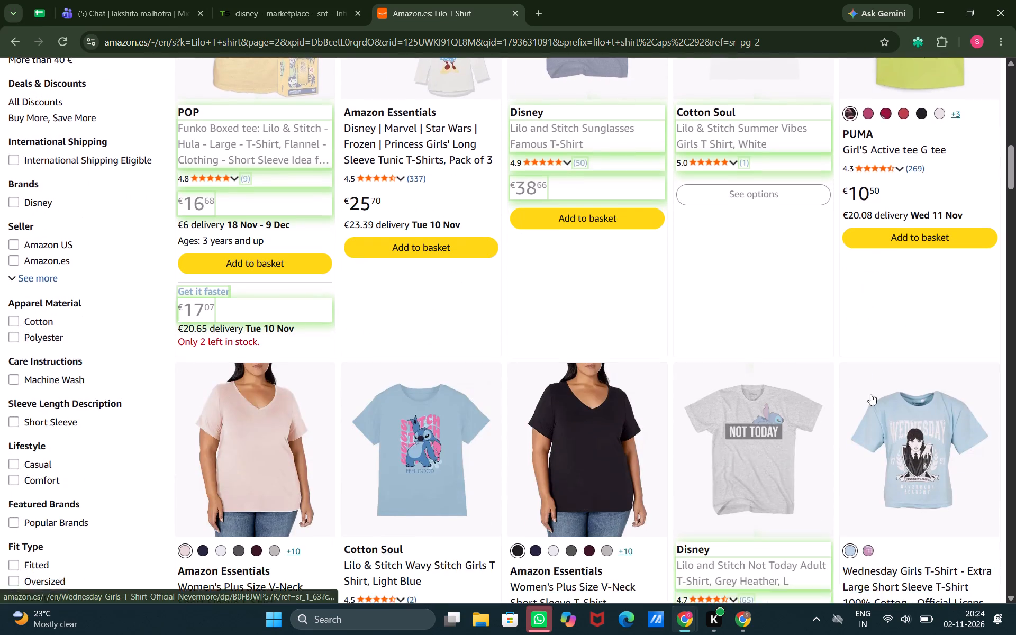
pyautogui.rightClick(390, 433)
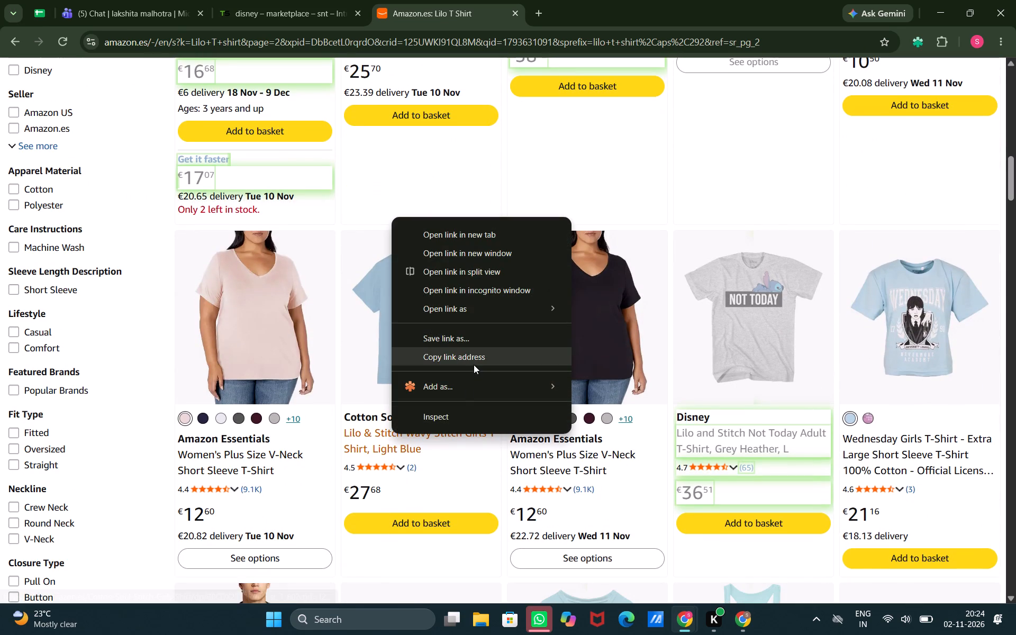
pyautogui.click(474, 365)
pyautogui.hotkey('ctrl', 'Tab')
pyautogui.hotkey('ctrl', 'v')
pyautogui.press('Return')
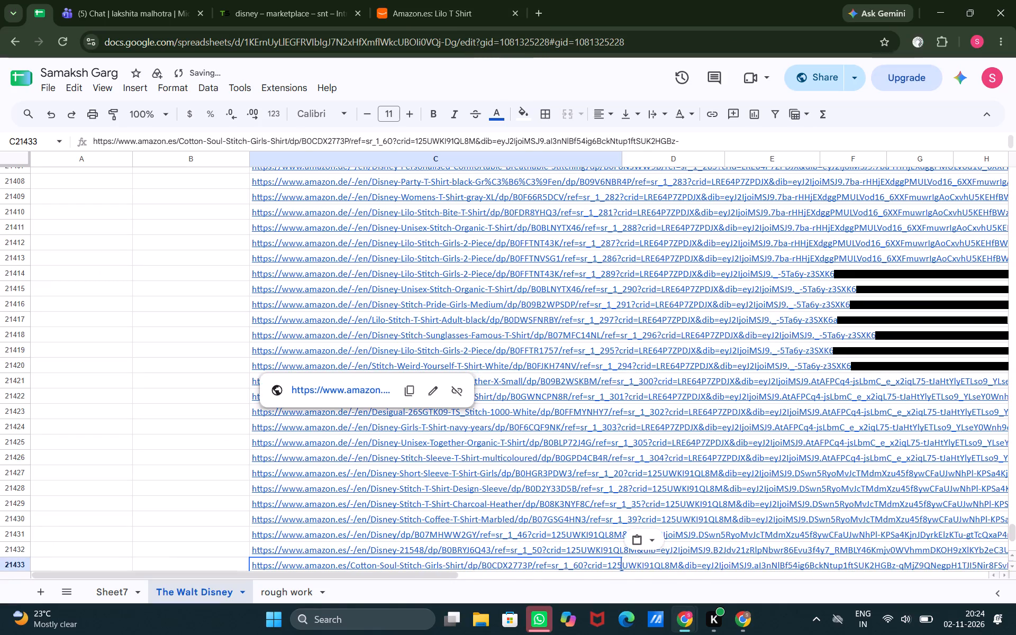
pyautogui.press('Return')
pyautogui.hotkey('ctrl', 'Tab')
pyautogui.hotkey('ctrl', 'Tab')
pyautogui.hotkey('ctrl', 'Tab')
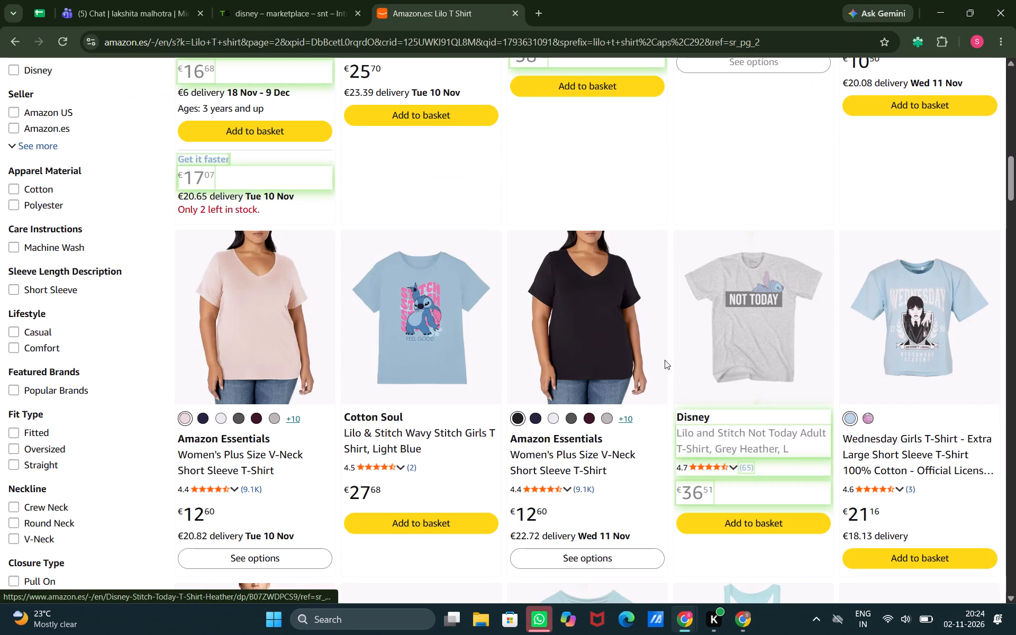
# Copy the link of the unmarked Disney "Lilo and Stitch Don't Feel Like Being an Adult Tee" and return to The Walt Disney sheet.
pyautogui.scroll(-6, 609, 363)
pyautogui.scroll(-5, 847, 334)
pyautogui.scroll(-4, 596, 353)
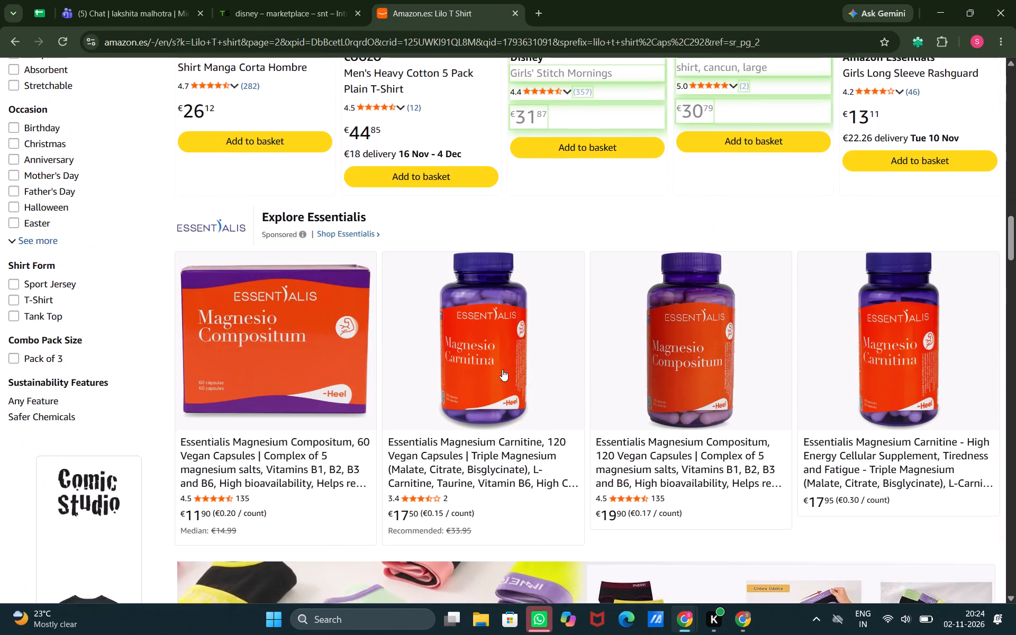
pyautogui.scroll(-2, 502, 369)
pyautogui.scroll(-3, 556, 354)
pyautogui.scroll(-6, 956, 356)
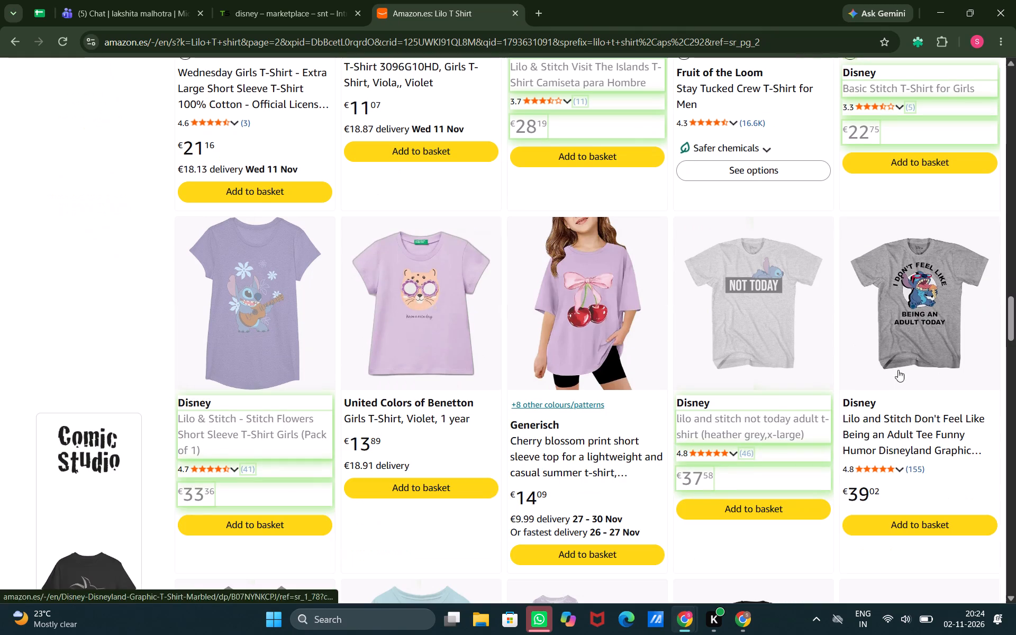
pyautogui.rightClick(919, 425)
pyautogui.click(839, 351)
pyautogui.hotkey('ctrl', 'Tab')
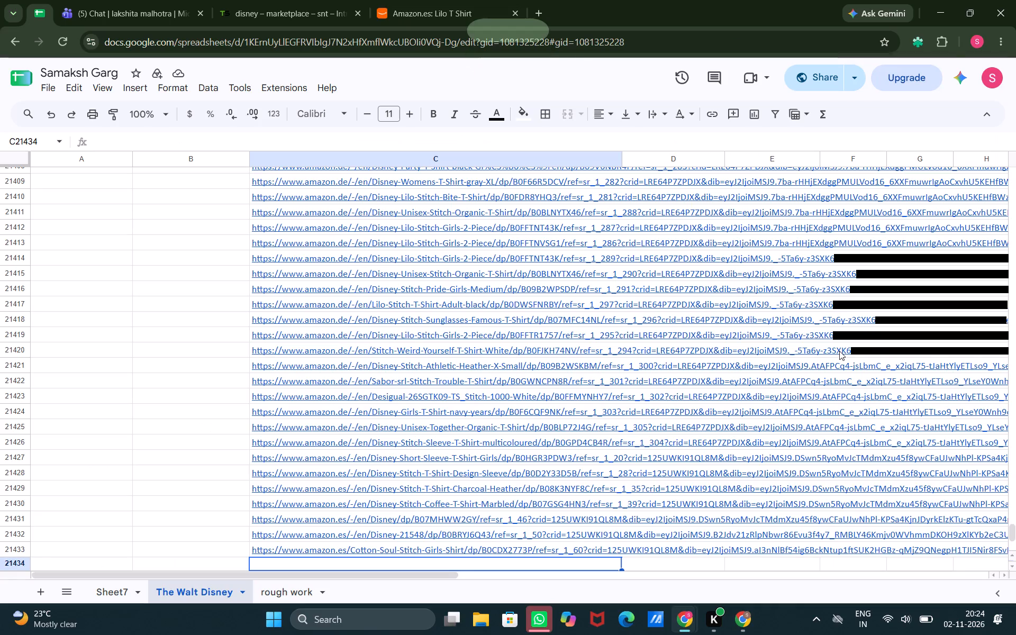
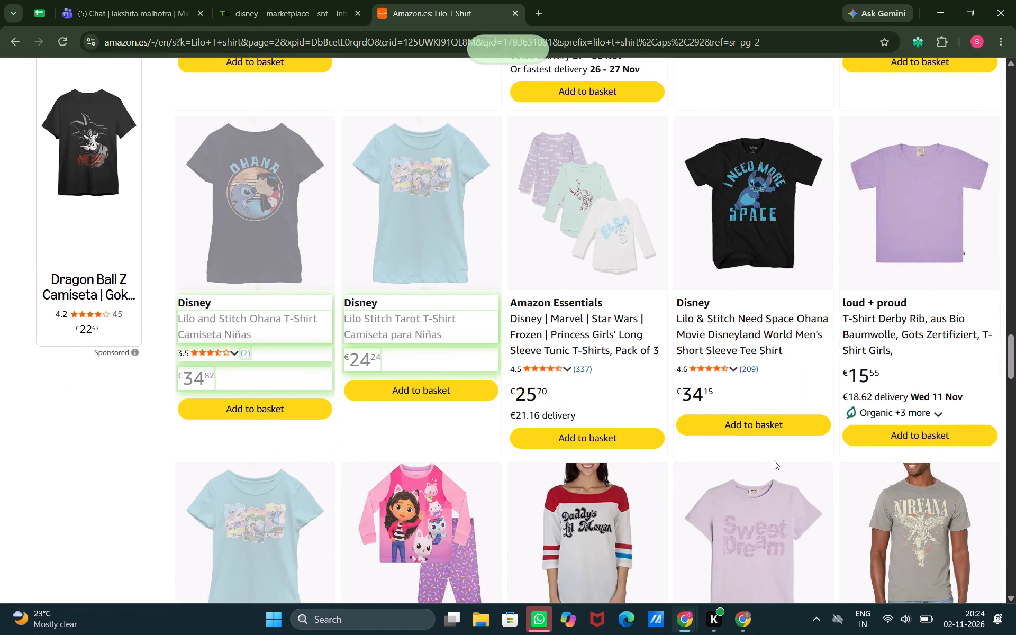
# Log the copied link of the Disney "Lilo & Stitch Need Space Ohana" tee in C21435 of The Walt Disney sheet.
pyautogui.hotkey('ctrl', 'Tab')
pyautogui.hotkey('ctrl', 'v')
pyautogui.press('Return')
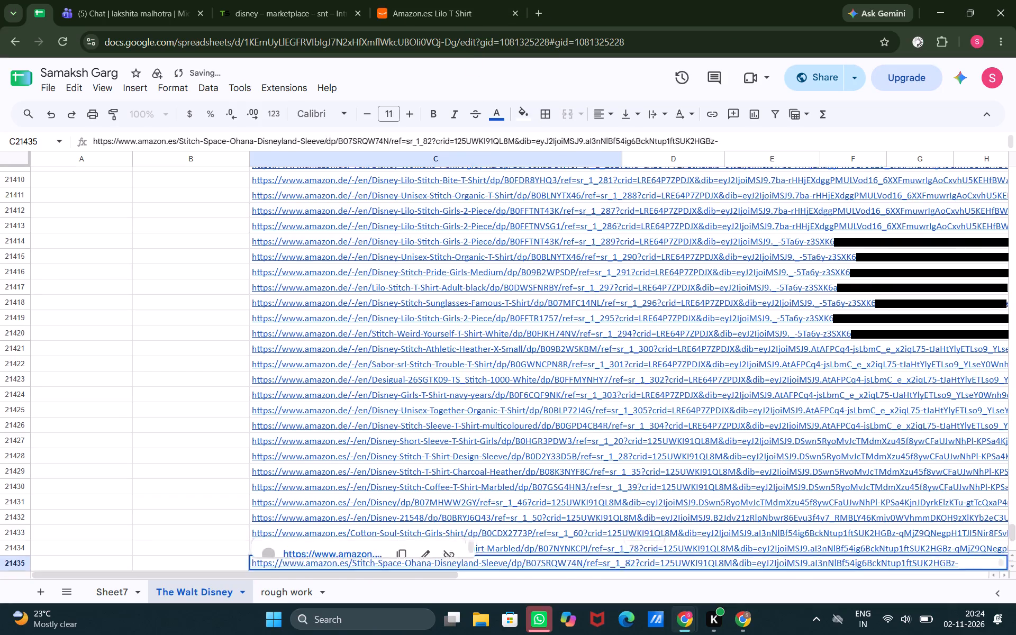
pyautogui.press('Return')
# Return to the amazon.es results, check the remaining page 2 listings for unmarked Stitch shirts and open results page 3.
pyautogui.hotkey('ctrl', 'Tab')
pyautogui.hotkey('ctrl', 'Tab')
pyautogui.hotkey('ctrl', 'Tab')
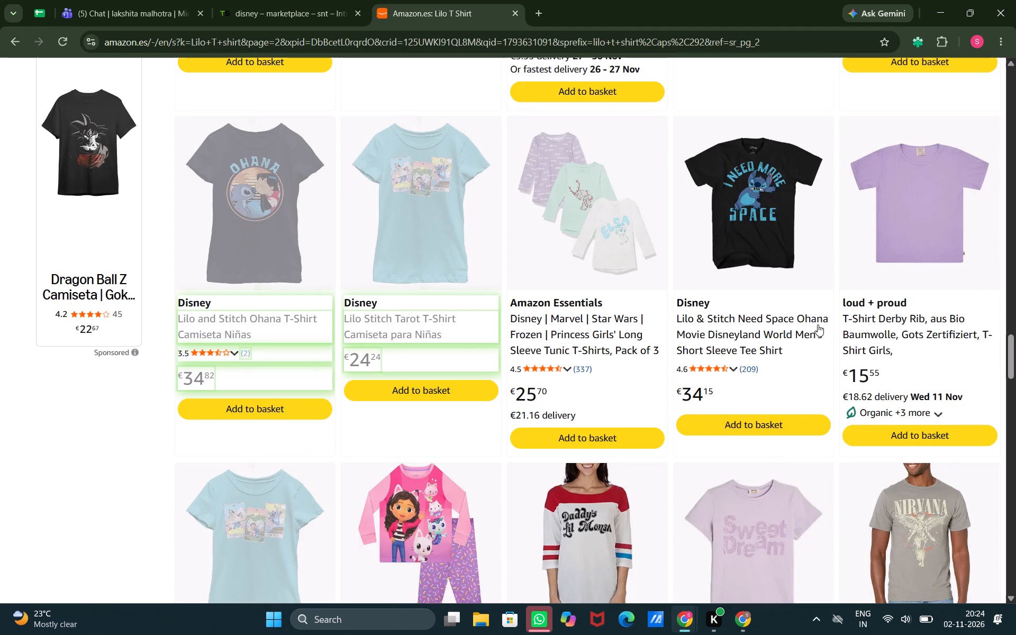
pyautogui.scroll(-4, 464, 335)
pyautogui.scroll(-4, 925, 319)
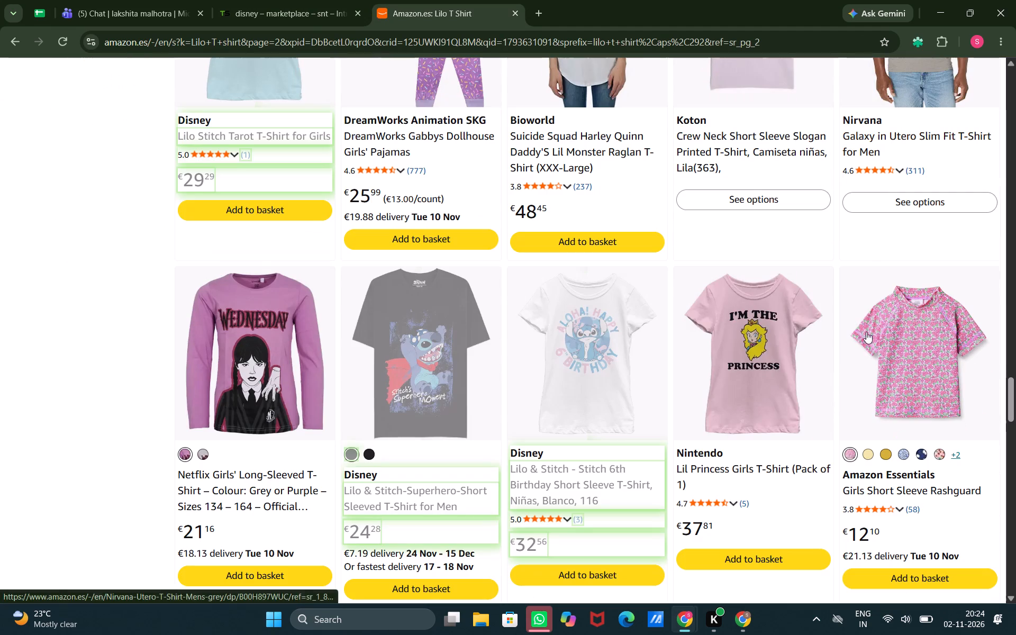
pyautogui.scroll(-5, 298, 392)
pyautogui.scroll(-5, 643, 396)
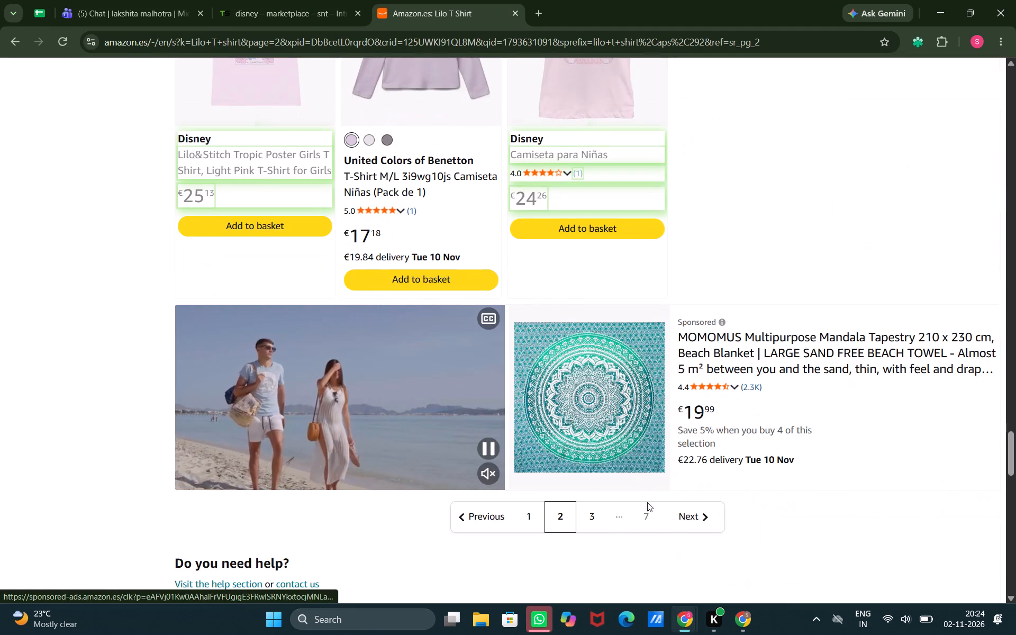
pyautogui.click(591, 518)
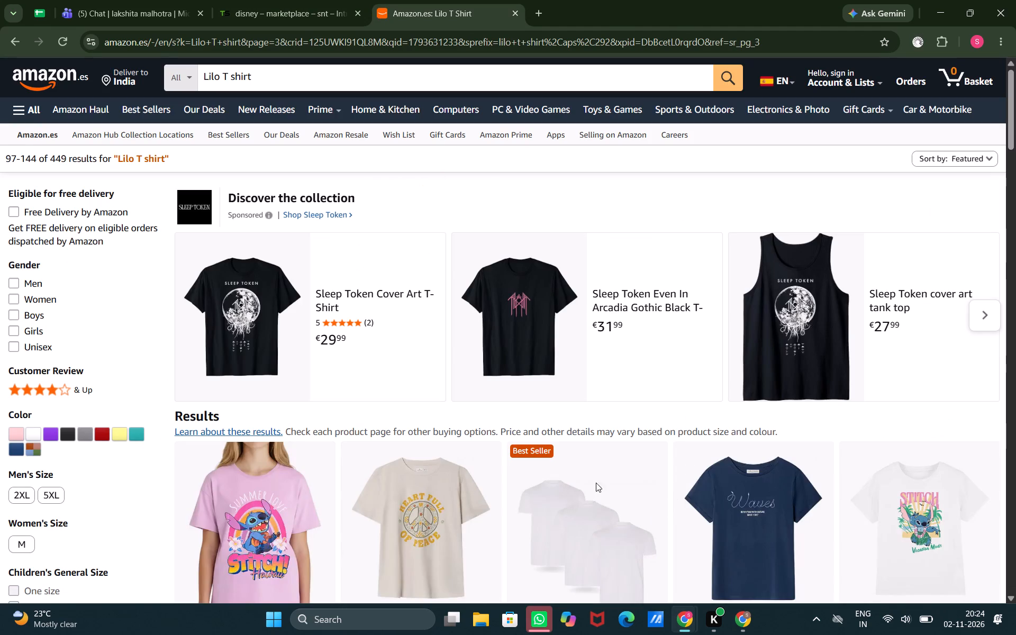
# Copy the link of the unmarked Disney "Lilo & Stitch Trick Or Mischief Halloween Girls Heather T-Shirt, Purple Berry" and return to The Walt Disney sheet.
pyautogui.scroll(-4, 613, 481)
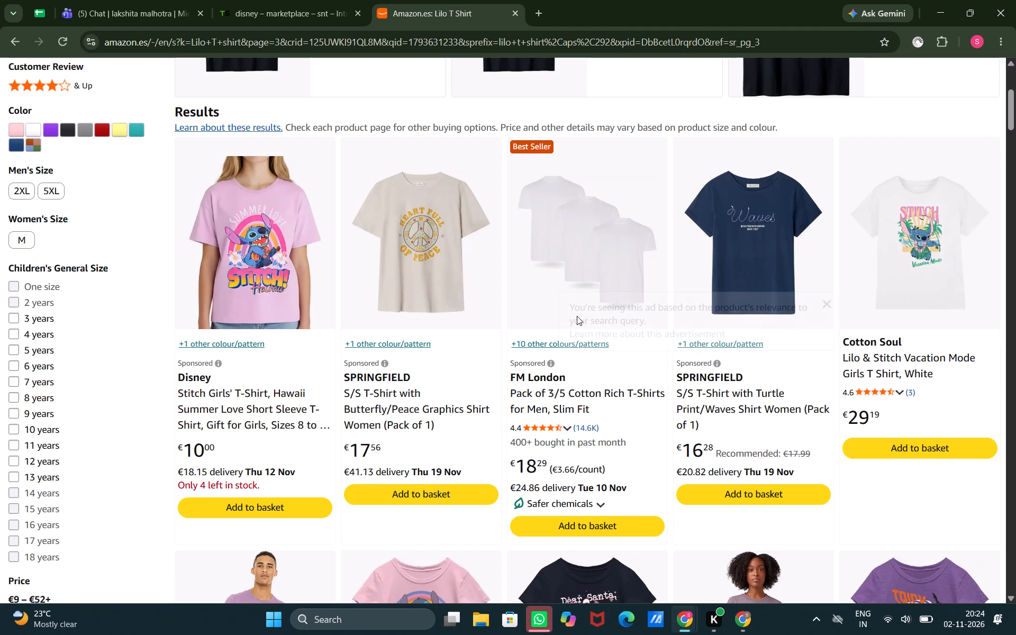
pyautogui.scroll(-6, 885, 317)
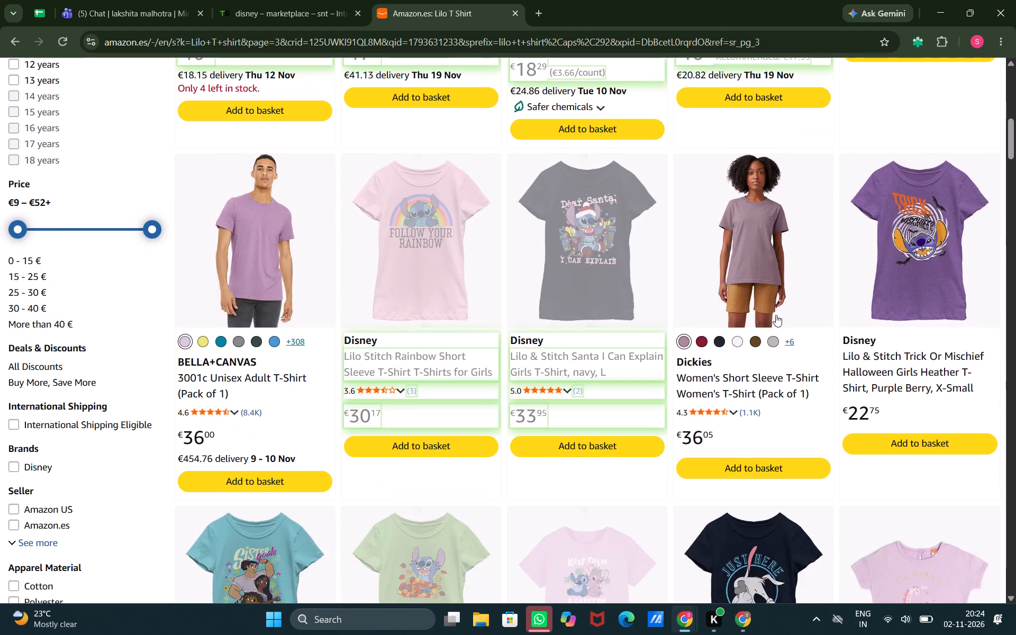
pyautogui.rightClick(896, 387)
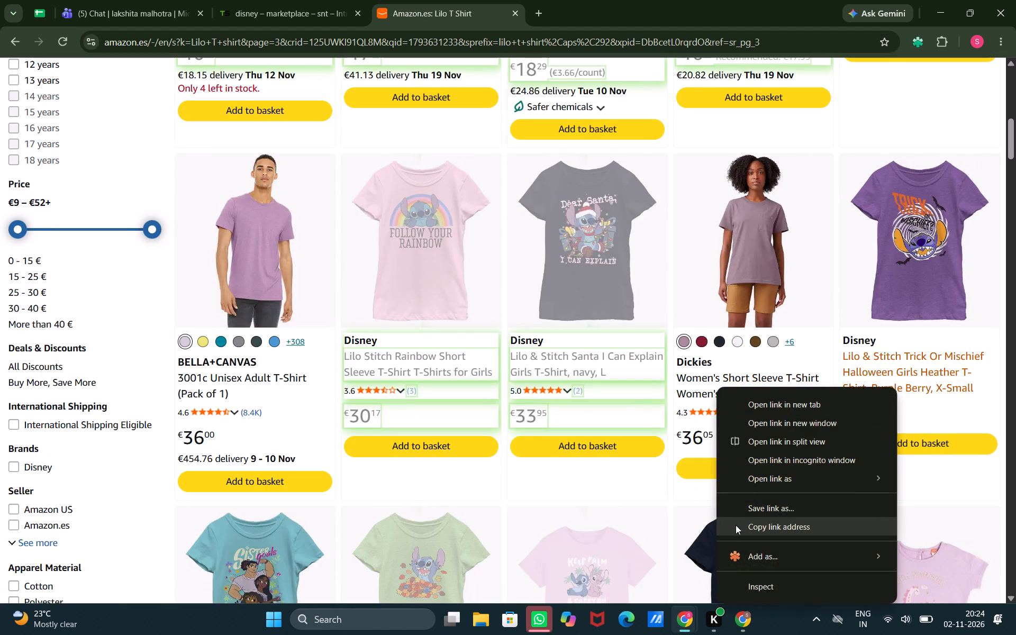
pyautogui.click(736, 525)
pyautogui.hotkey('ctrl', 'Tab')
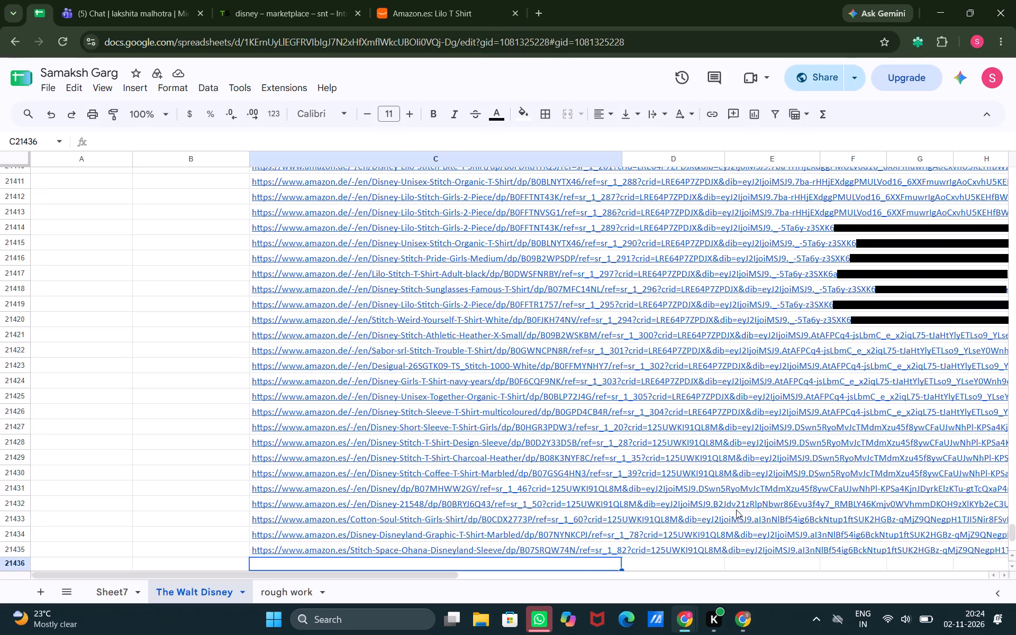
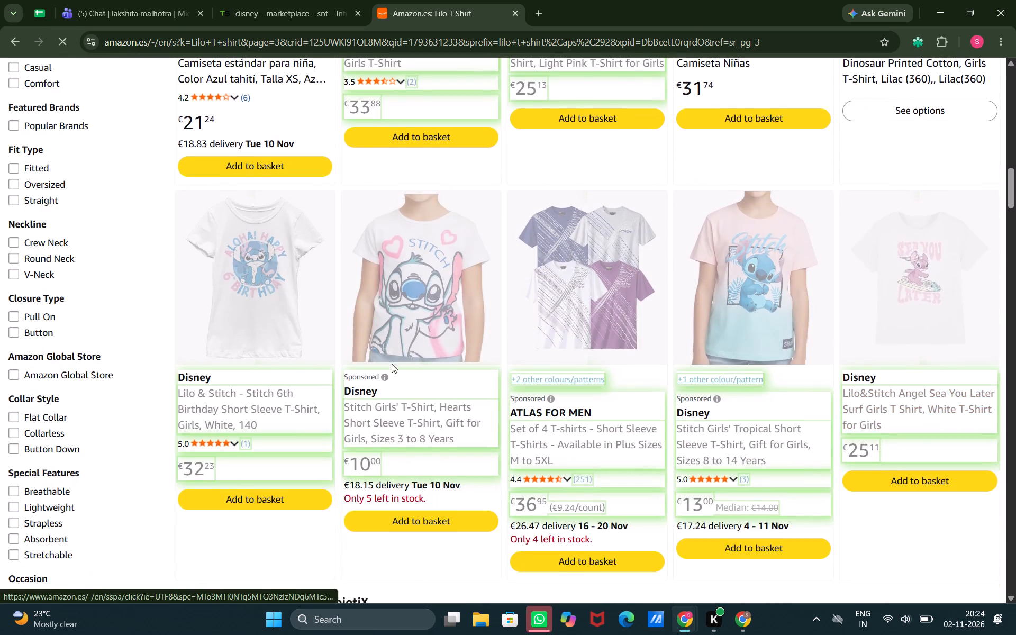
# Check the page 3 results for unmarked Stitch shirts and copy the link of the "Pizza Short Sleeve T-Shirt, Pink, 152" listing.
pyautogui.scroll(-2, 392, 364)
pyautogui.scroll(-11, 461, 404)
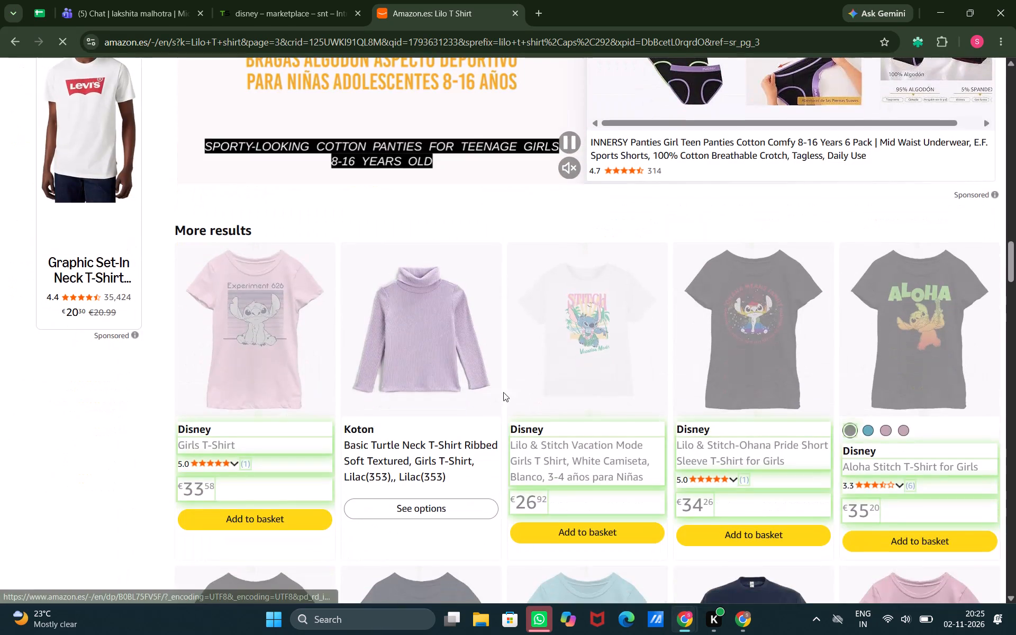
pyautogui.scroll(-6, 919, 374)
pyautogui.rightClick(946, 392)
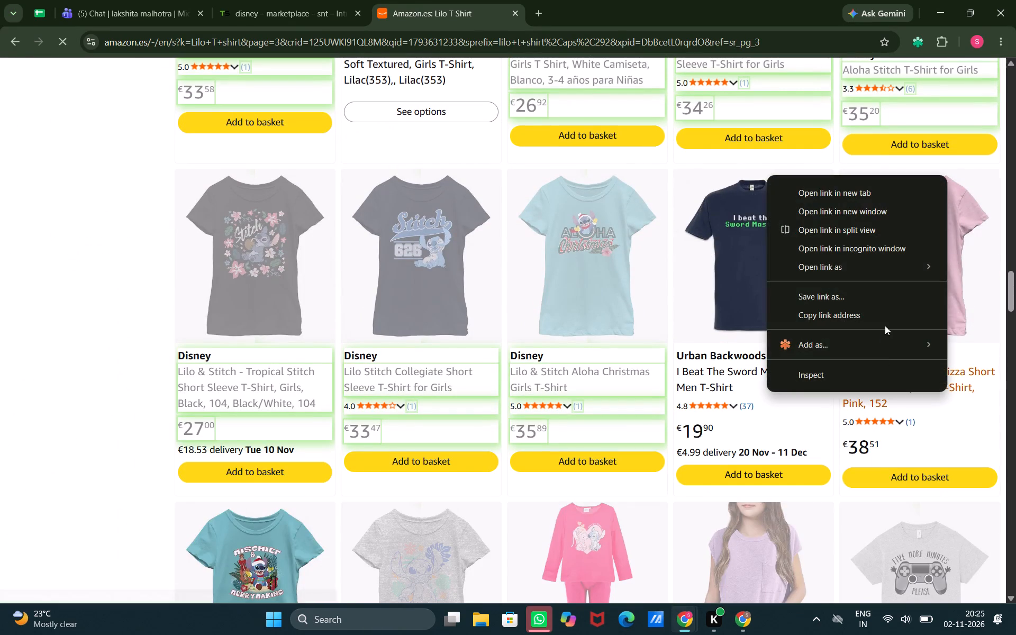
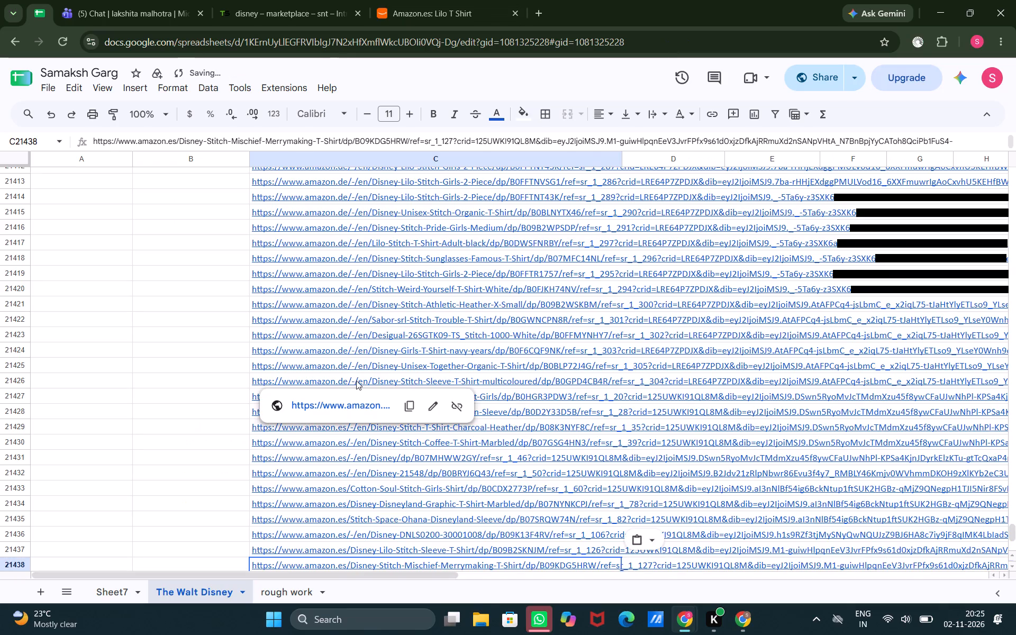
# Move to the next row of column C and copy the amazon.es link of the "Lilo & Stitch Trick Or Mischief Halloween Girls Heather T-Shirt" listing.
pyautogui.press('Return')
pyautogui.press('Return')
pyautogui.hotkey('ctrl', 'Tab')
pyautogui.hotkey('ctrl', 'Tab')
pyautogui.hotkey('ctrl', 'Tab')
pyautogui.scroll(-5, 415, 337)
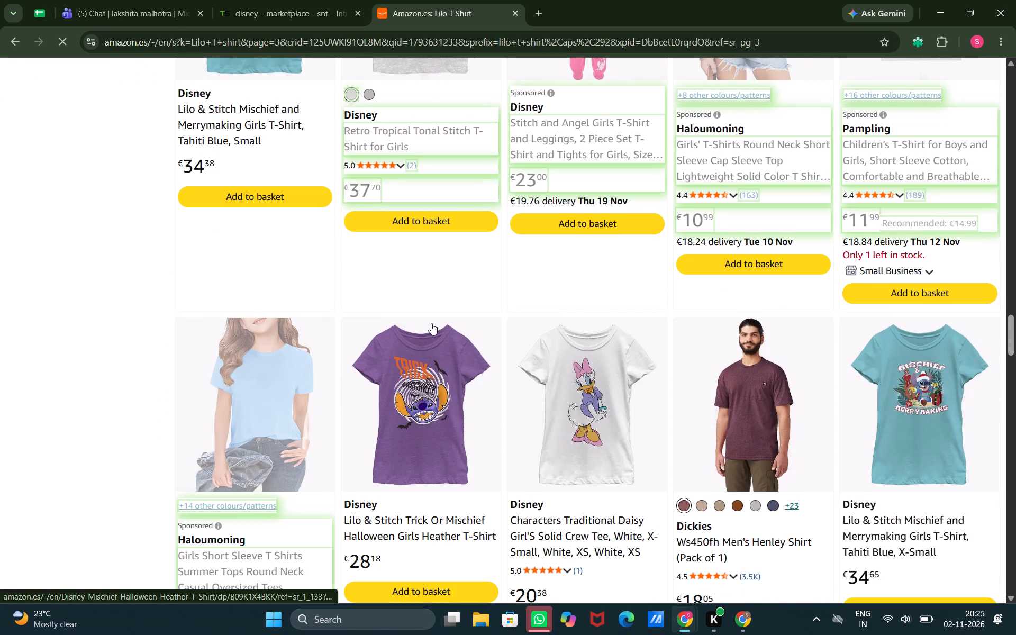
pyautogui.rightClick(456, 520)
pyautogui.click(531, 443)
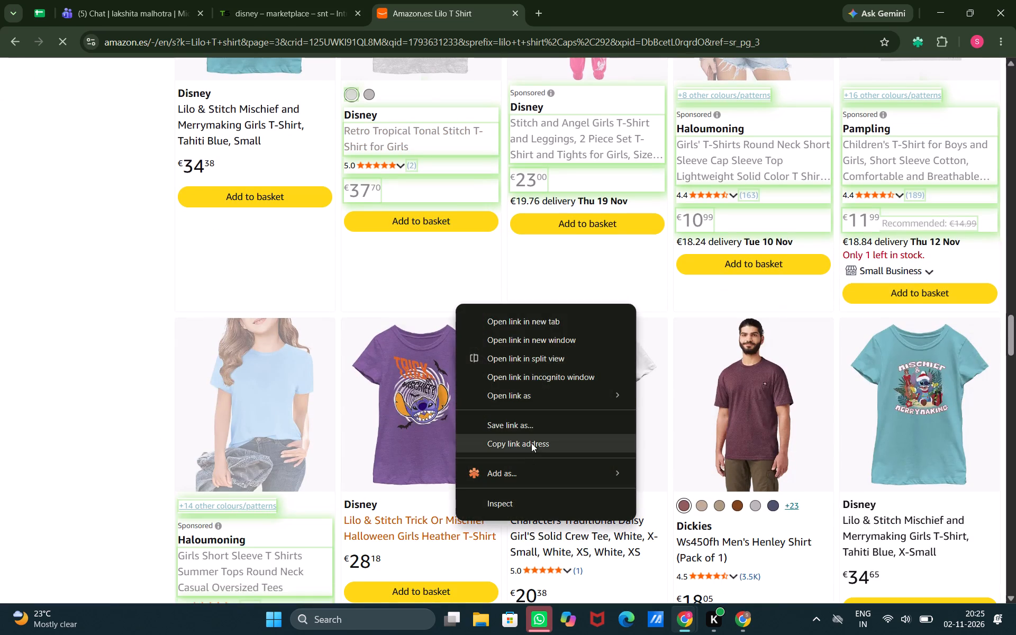
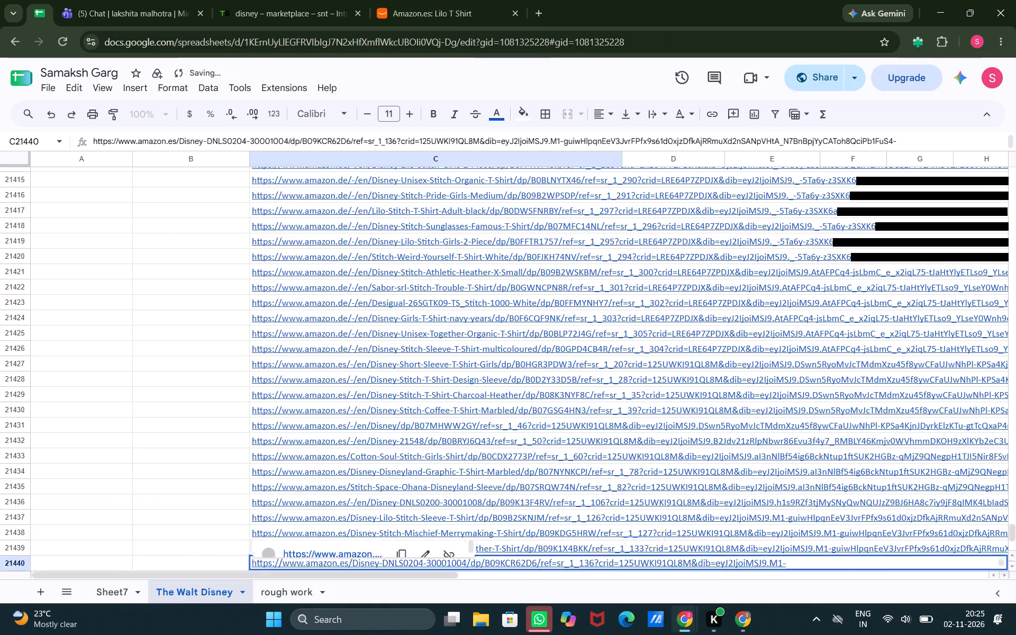
# Copy the amazon.es link of the "Vampire Stitch T-Shirt for Men" listing and paste it in cell C21441 of The Walt Disney sheet.
pyautogui.press('Return')
pyautogui.hotkey('ctrl', 'Tab')
pyautogui.hotkey('ctrl', 'Tab')
pyautogui.hotkey('ctrl', 'Tab')
pyautogui.scroll(-7, 784, 402)
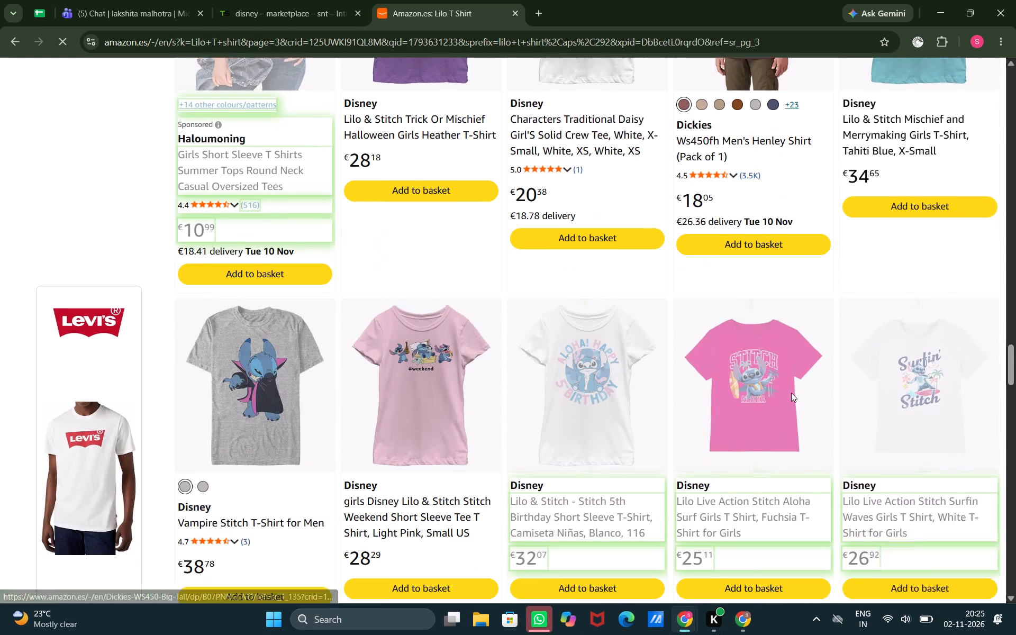
pyautogui.rightClick(259, 457)
pyautogui.click(325, 379)
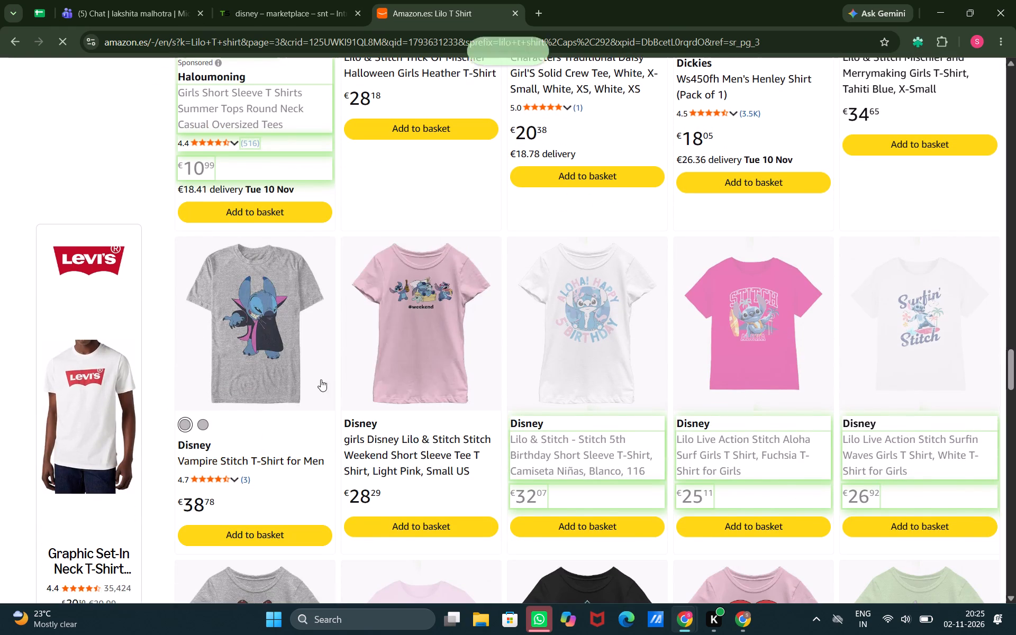
pyautogui.hotkey('ctrl', 'Tab')
pyautogui.hotkey('ctrl', 'v')
pyautogui.press('Return')
pyautogui.press('Return')
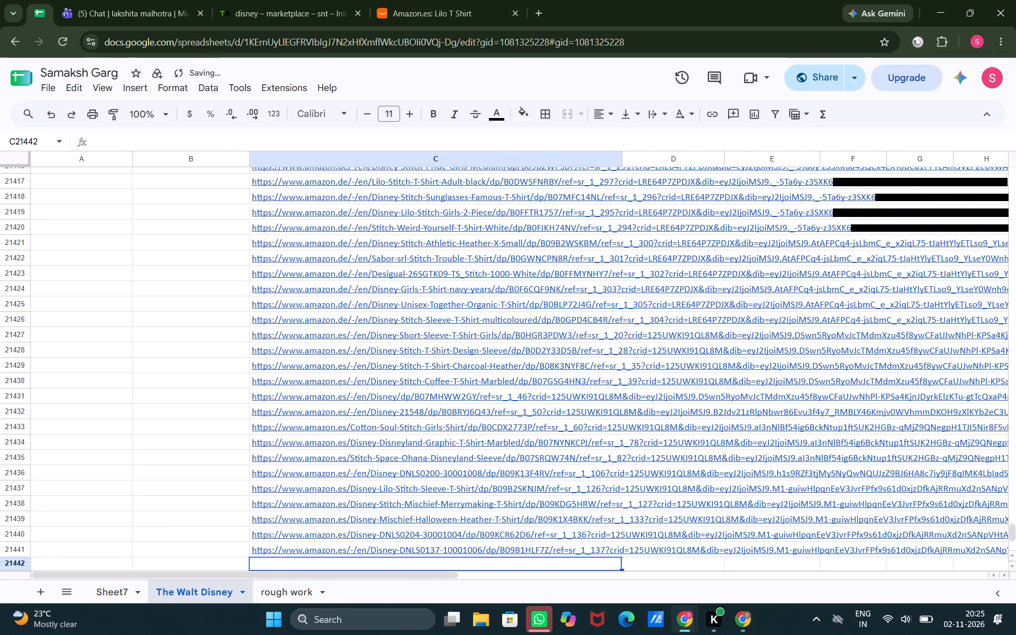
# Copy the amazon.es link of the light pink "girls Disney Lilo & Stitch Stitch Weekend Short Sleeve Tee T Shirt" listing.
pyautogui.hotkey('ctrl', 'Tab')
pyautogui.hotkey('ctrl', 'Tab')
pyautogui.hotkey('ctrl', 'Tab')
pyautogui.rightClick(384, 430)
pyautogui.rightClick(398, 455)
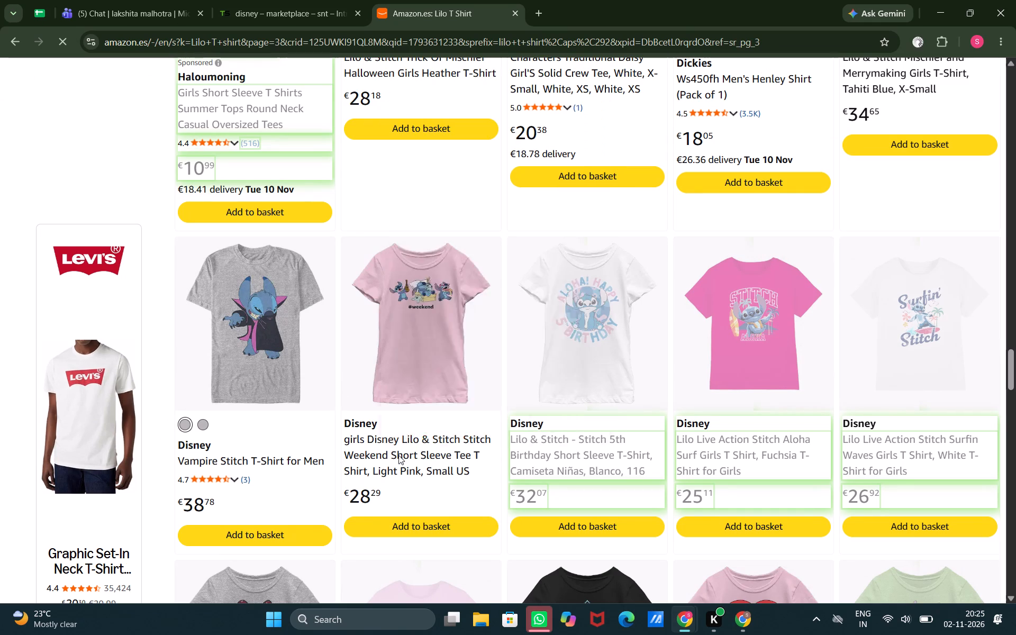
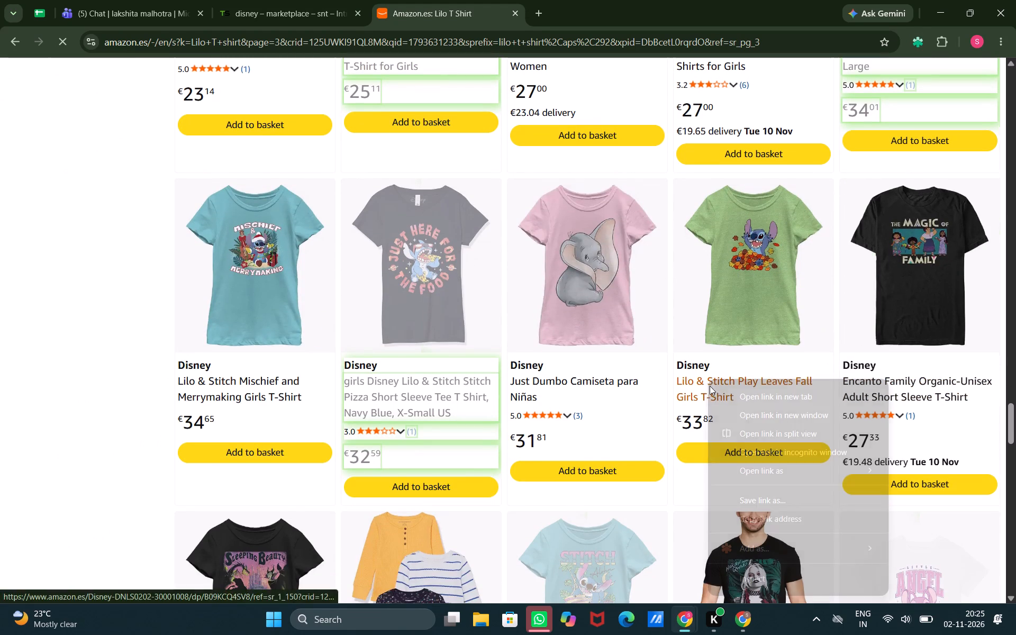
# Copy the amazon.es link of the "Lilo & Stitch Play Leaves Fall Girls T-Shirt" listing and switch to The Walt Disney sheet.
pyautogui.click(774, 512)
pyautogui.hotkey('ctrl', 'Tab')
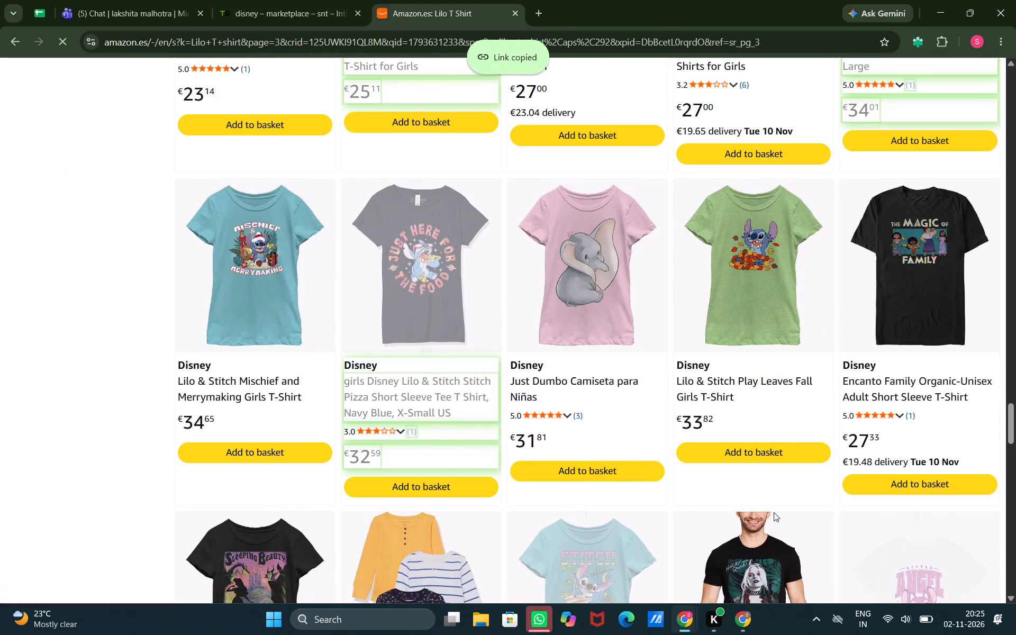
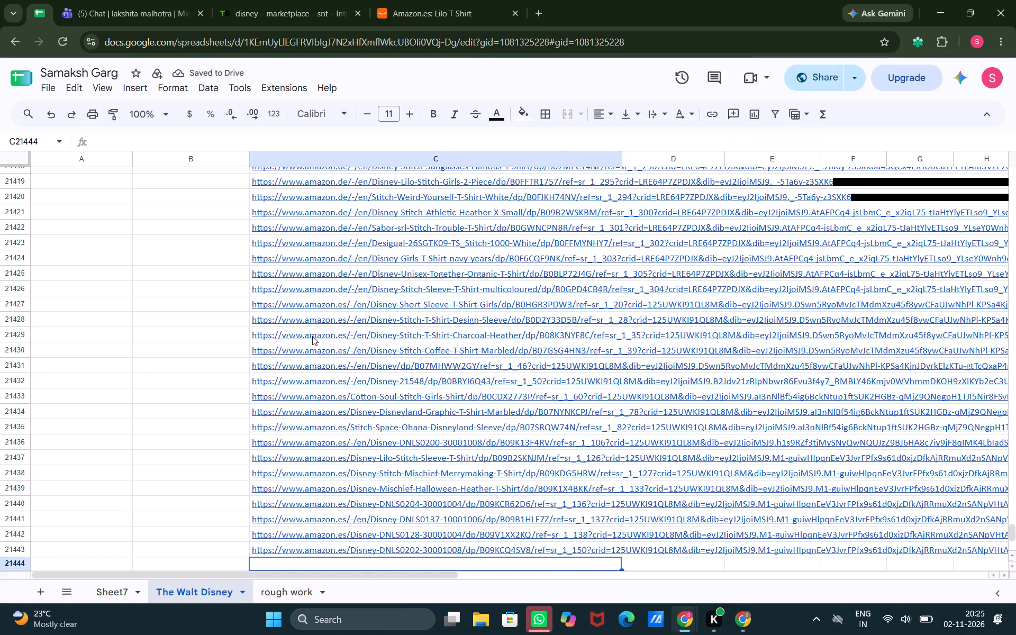
# Paste the copied amazon.es listing link into cell C21444 of The Walt Disney sheet.
pyautogui.hotkey('ctrl', 'v')
pyautogui.press('Return')
pyautogui.press('Return')
# Return to the amazon.es Lilo T Shirt results, check the remaining listings on page 3 and open results page 4.
pyautogui.hotkey('ctrl', 'Tab')
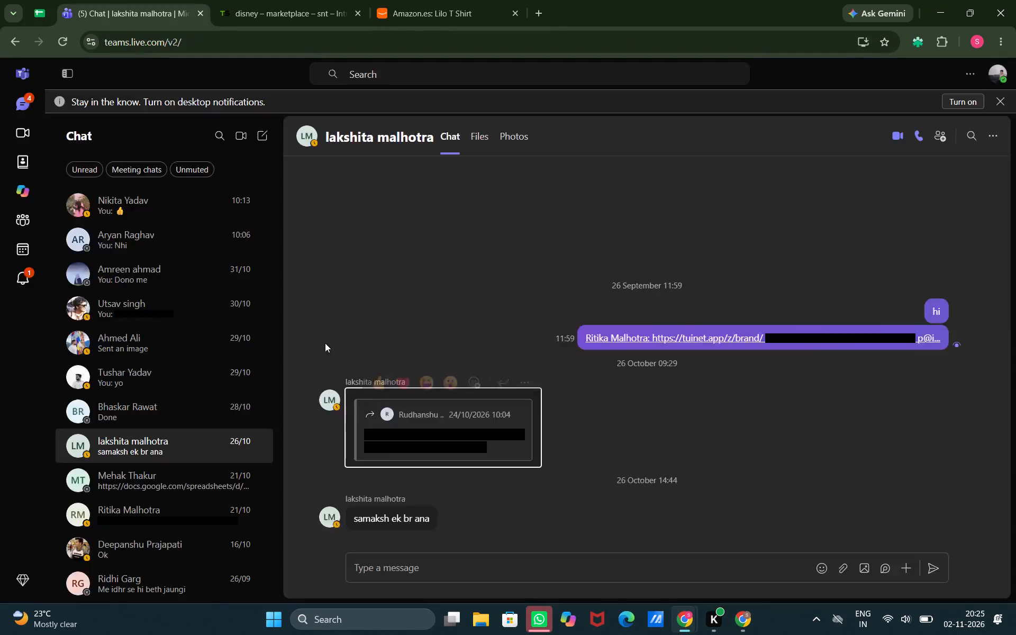
pyautogui.hotkey('ctrl', 'Tab')
pyautogui.hotkey('ctrl', 'Tab')
pyautogui.scroll(-4, 330, 344)
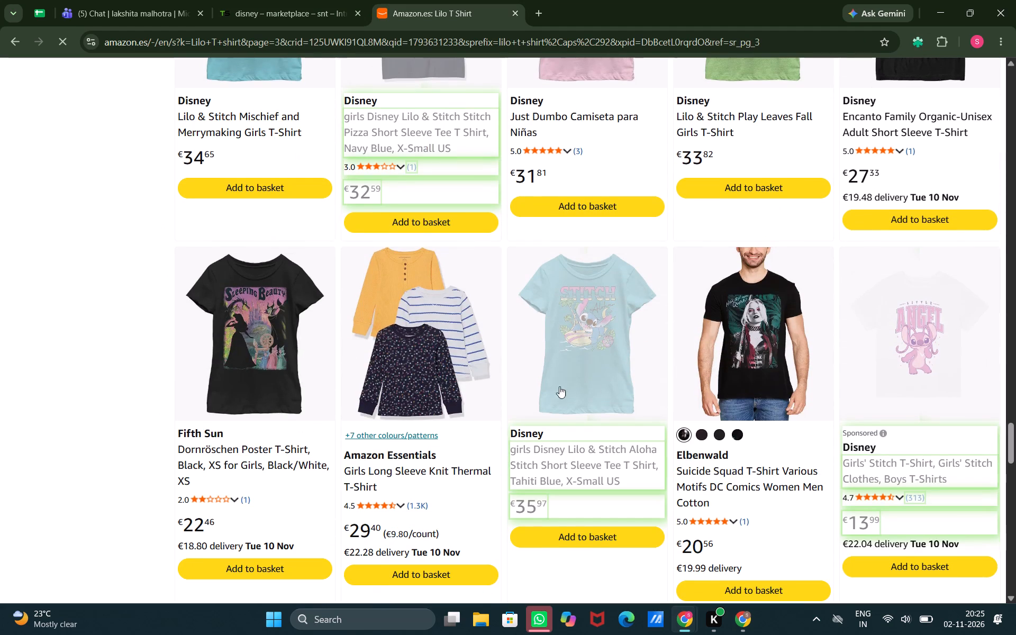
pyautogui.scroll(-5, 890, 373)
pyautogui.click(600, 501)
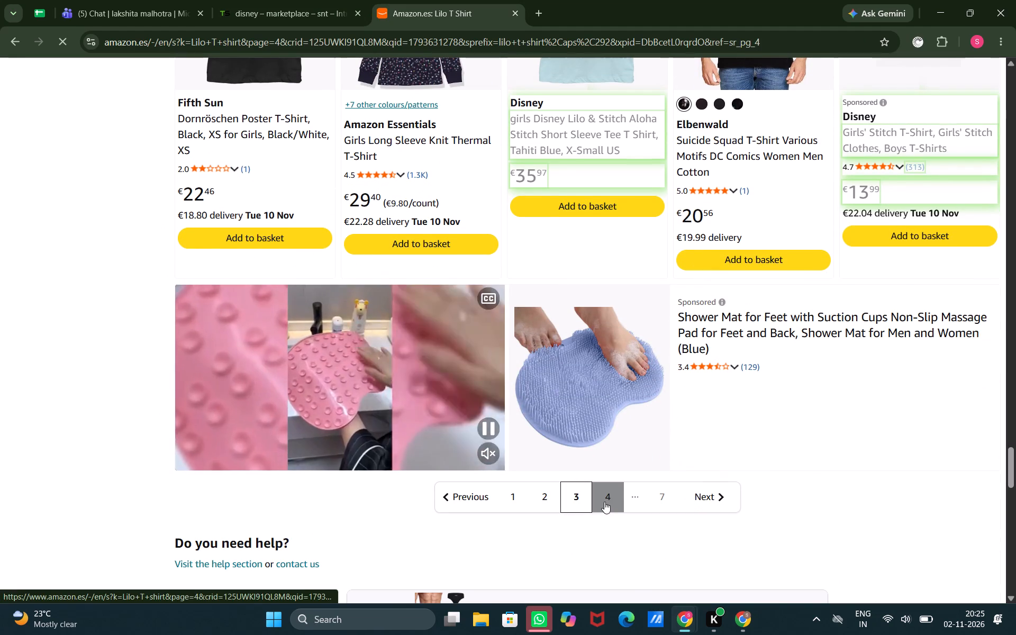
# Copy the link of page 4's unmarked "Lilo & Stitch Mischief and Merrymaking Girls T-Shirt" listing into cell C21445 of The Walt Disney sheet.
pyautogui.scroll(-3, 589, 498)
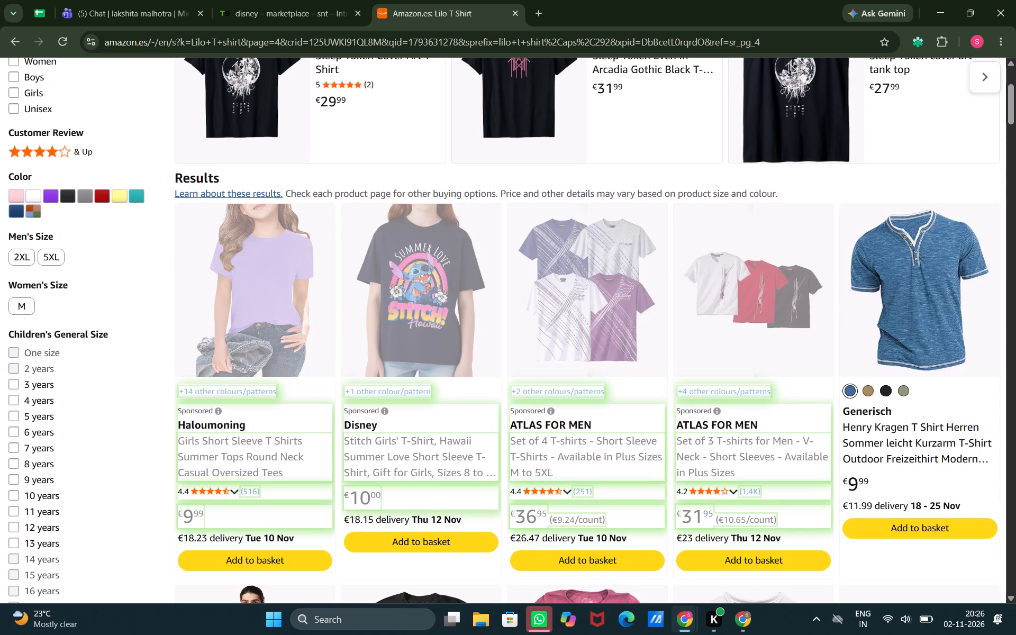
pyautogui.scroll(-5, 834, 405)
pyautogui.scroll(-5, 331, 397)
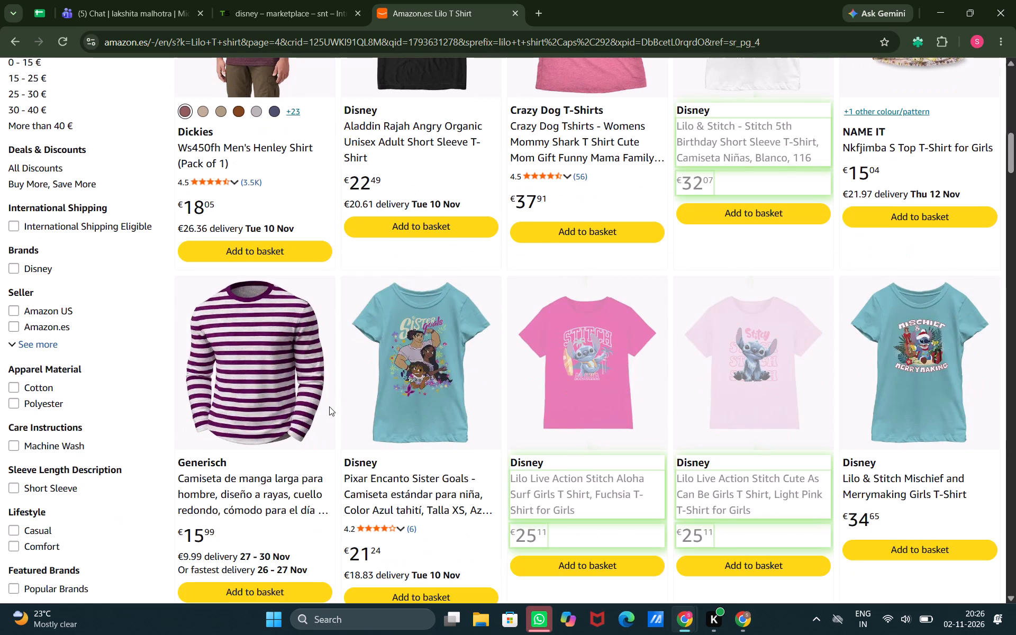
pyautogui.scroll(-1, 967, 384)
pyautogui.rightClick(931, 421)
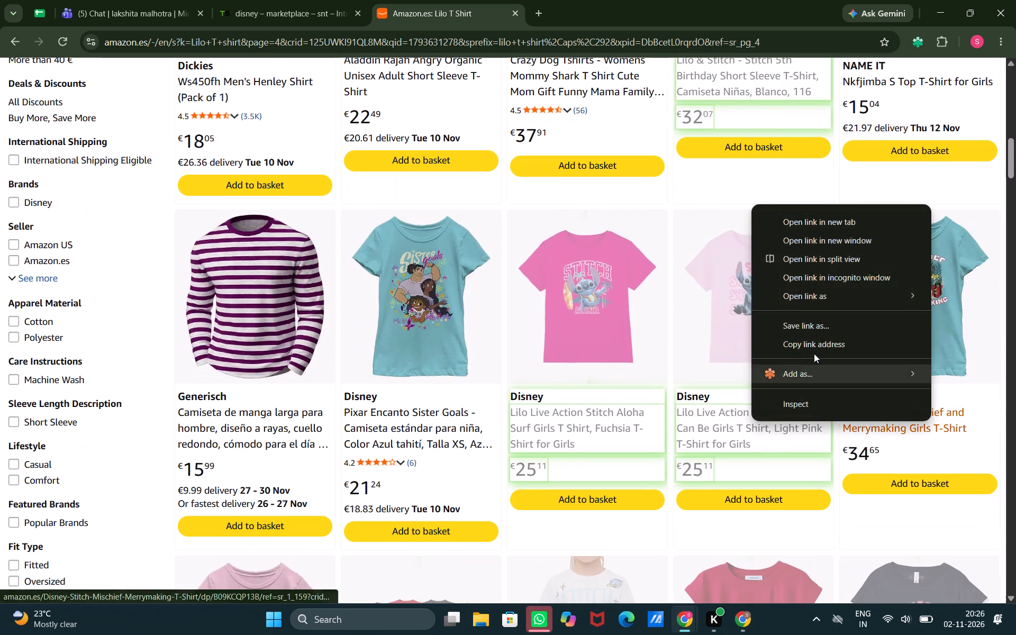
pyautogui.click(825, 338)
pyautogui.hotkey('ctrl', 'Tab')
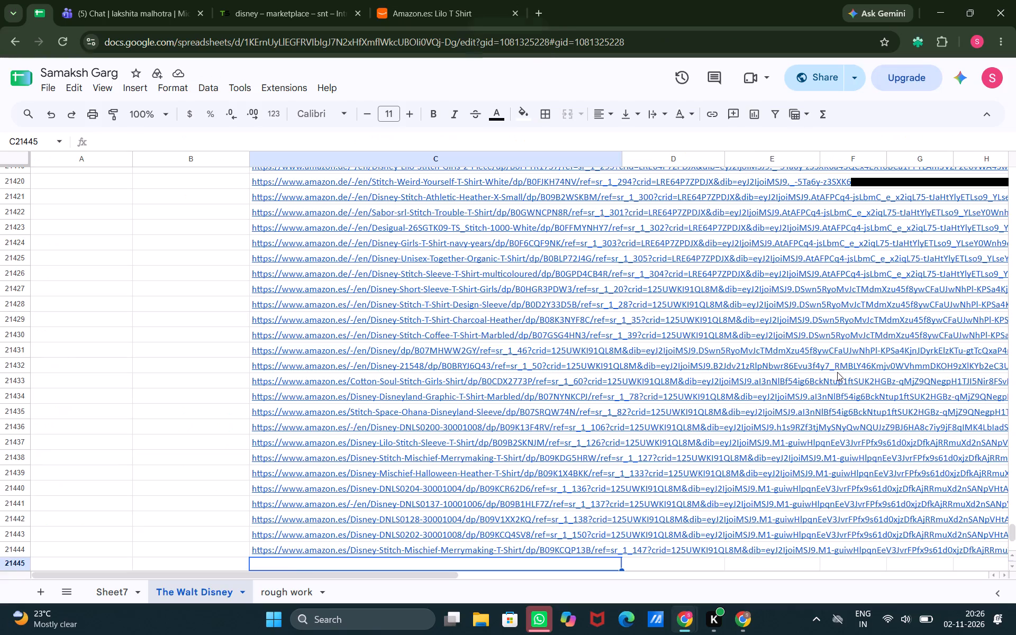
pyautogui.hotkey('ctrl', 'v')
pyautogui.press('Return')
pyautogui.press('Return')
# Copy the link of page 4's unmarked "Lilo & Stitch Play Leaves Fall Girls T-Shirt" listing into cell C21446 of The Walt Disney sheet.
pyautogui.hotkey('ctrl', 'Tab')
pyautogui.hotkey('ctrl', 'Tab')
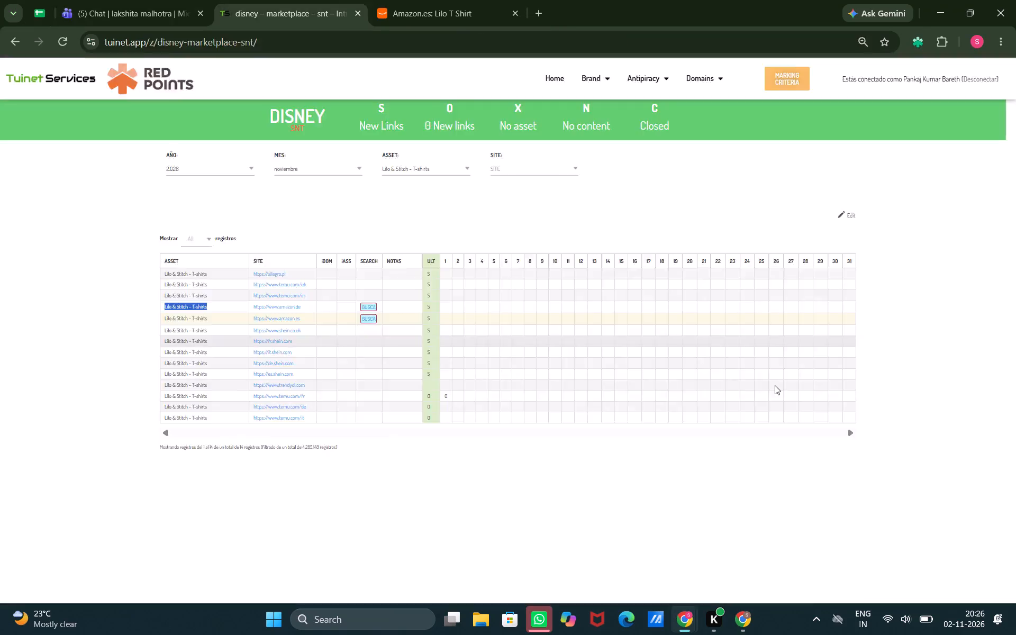
pyautogui.hotkey('ctrl', 'Tab')
pyautogui.scroll(-6, 775, 383)
pyautogui.scroll(-4, 298, 363)
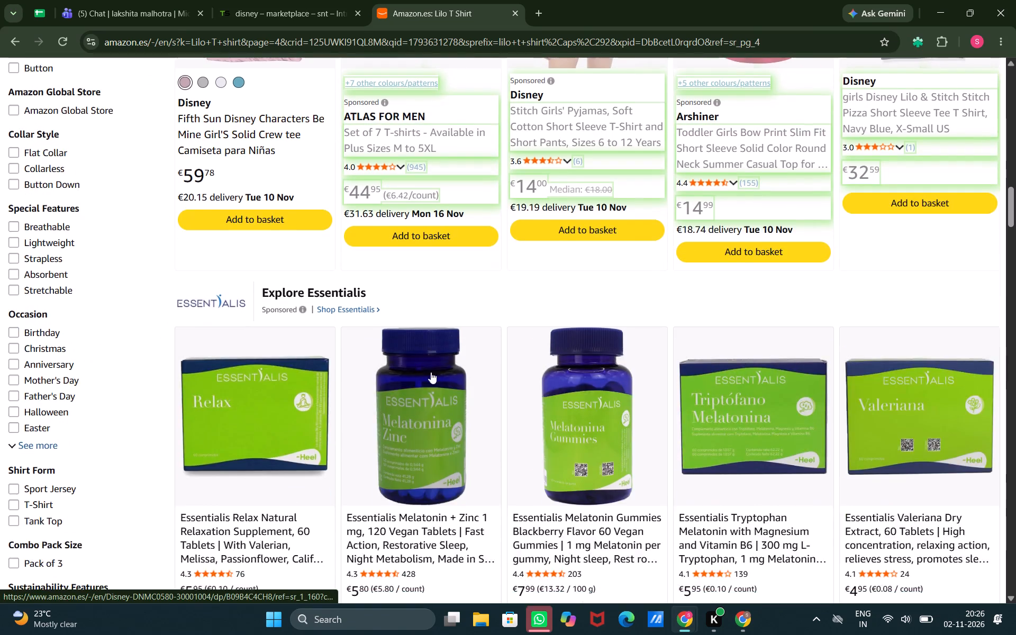
pyautogui.scroll(-6, 674, 363)
pyautogui.scroll(-4, 782, 369)
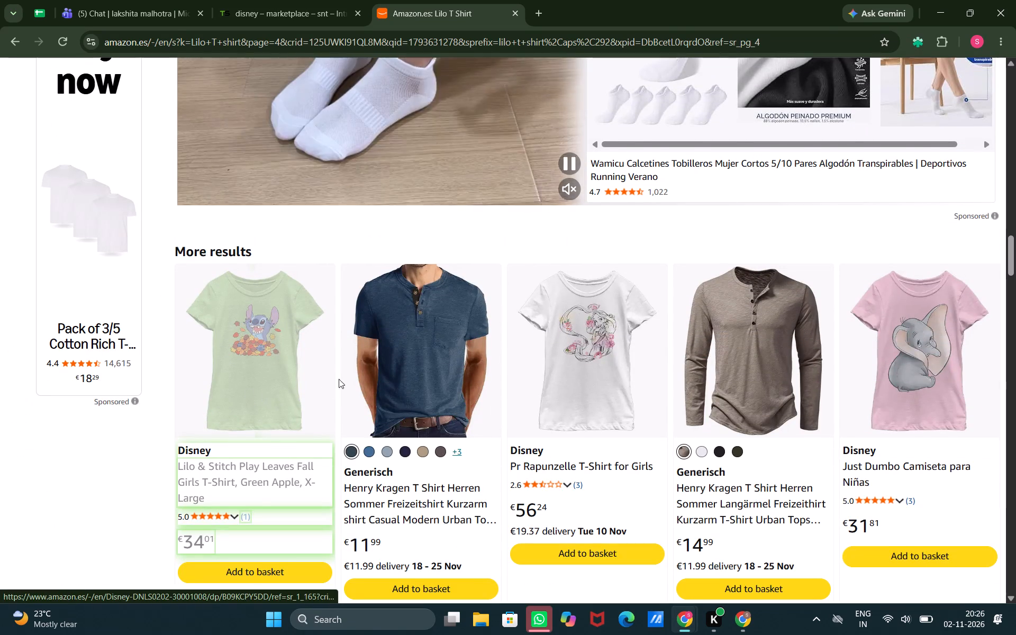
pyautogui.scroll(-6, 670, 346)
pyautogui.rightClick(425, 428)
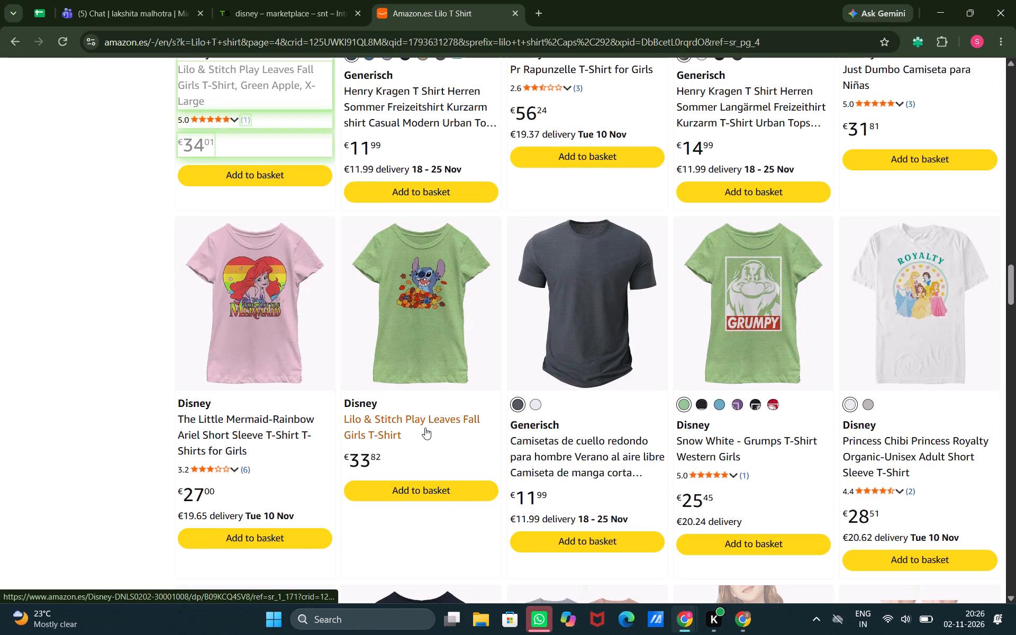
pyautogui.click(511, 355)
pyautogui.hotkey('ctrl', 'Tab')
pyautogui.hotkey('ctrl', 'v')
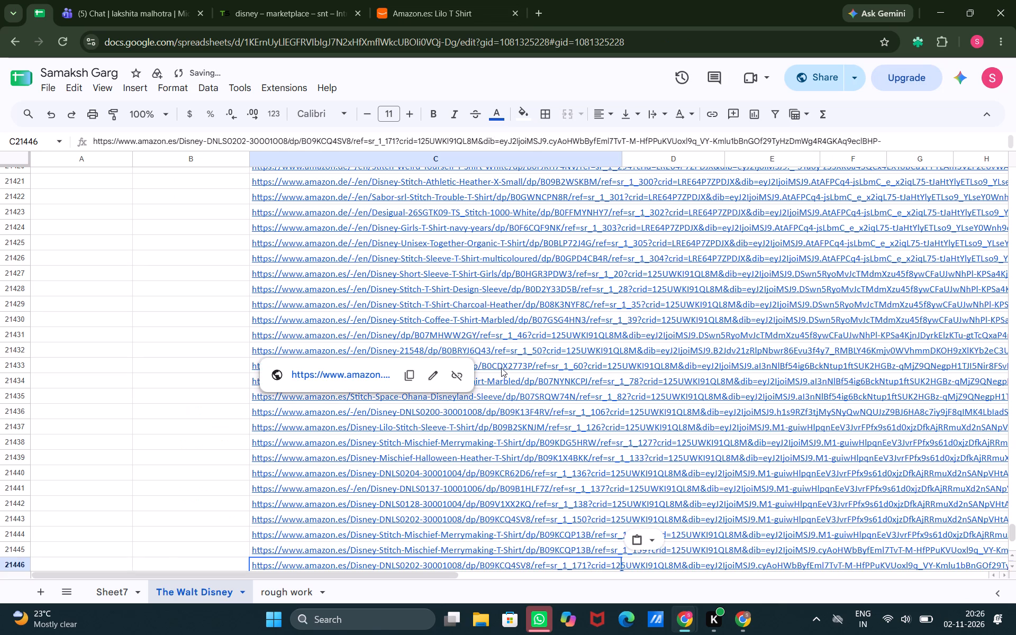
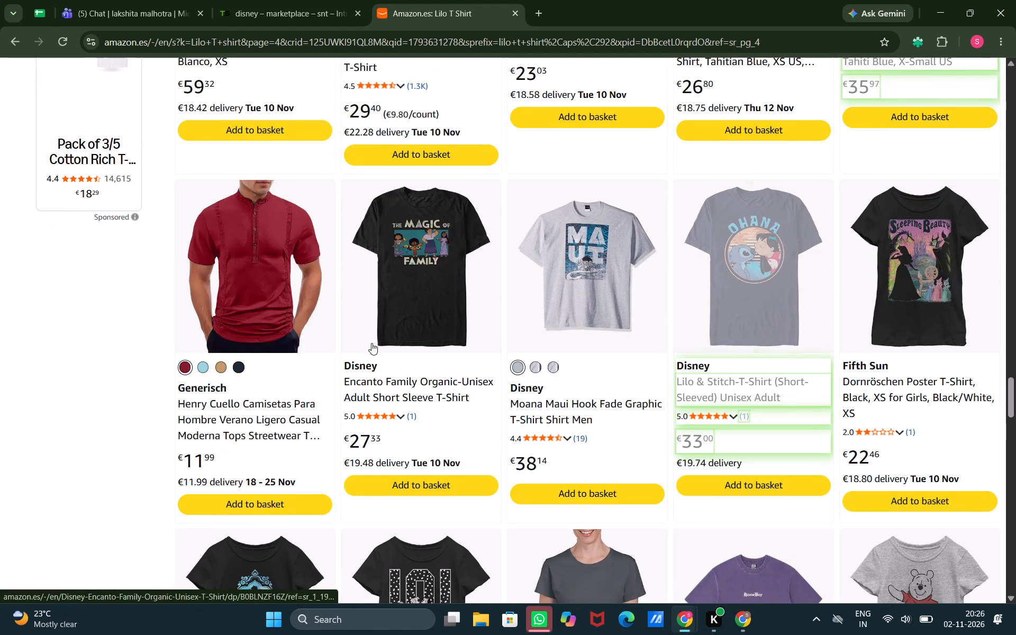
# Check the remaining listings on page 4 of the amazon.es Lilo T Shirt results and open results page 5.
pyautogui.scroll(-5, 287, 358)
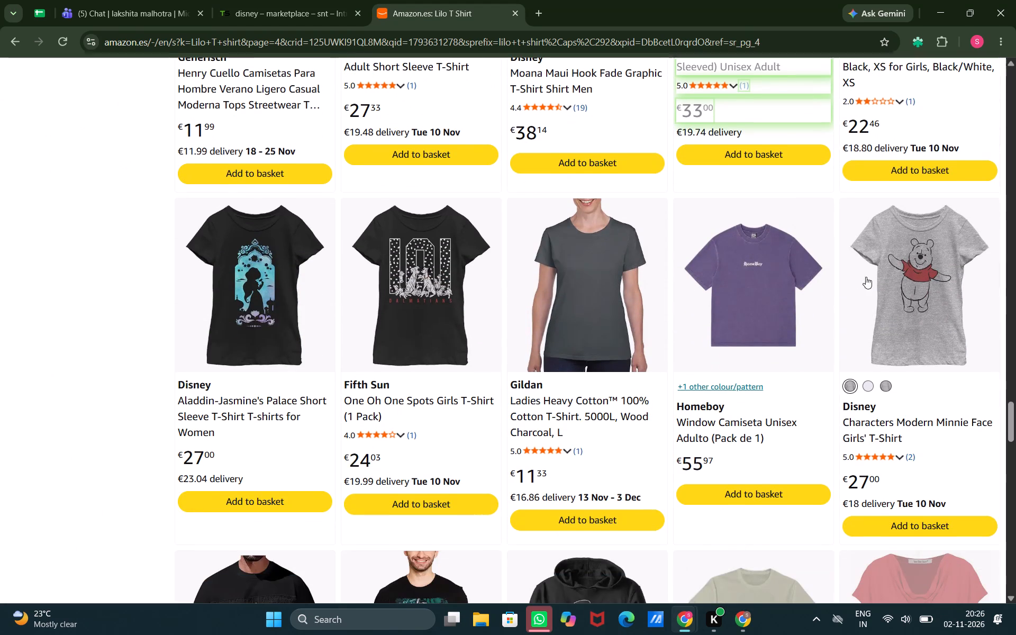
pyautogui.scroll(-5, 957, 296)
pyautogui.scroll(-5, 236, 353)
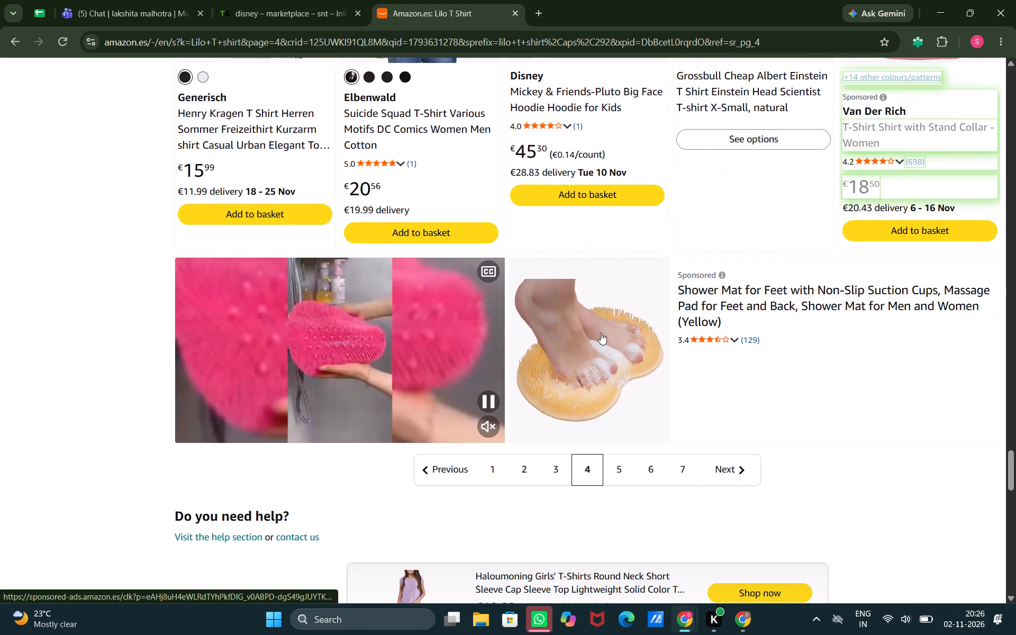
pyautogui.click(614, 468)
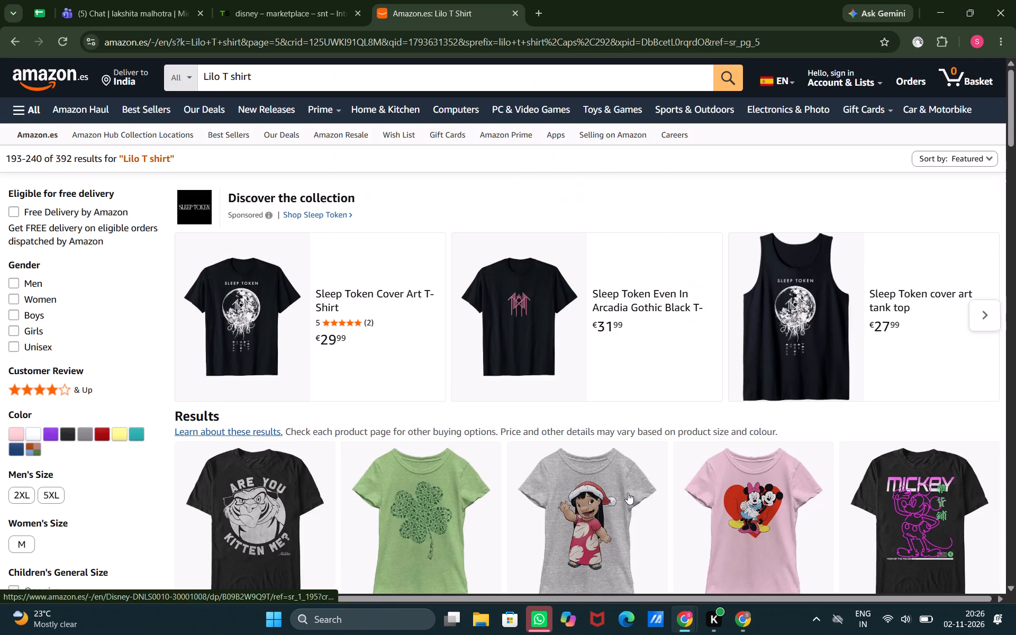
# Copy the link of page 5's unmarked "Lilo & Stitch Ohana Family Quoted" girls' tee into cell C21449 of The Walt Disney sheet.
pyautogui.scroll(-3, 631, 491)
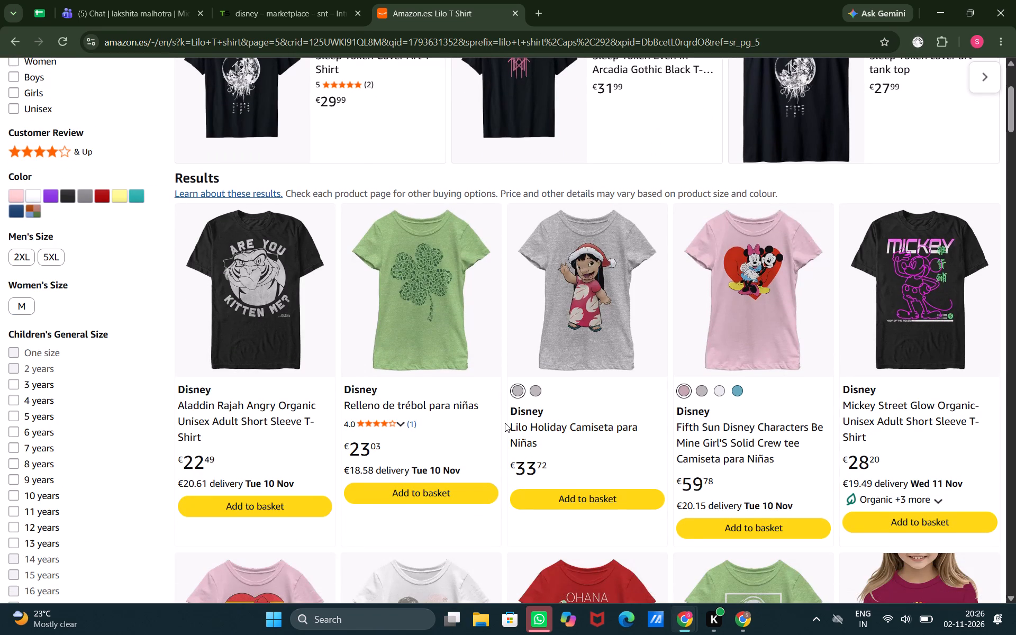
pyautogui.scroll(-4, 509, 415)
pyautogui.scroll(1, 509, 415)
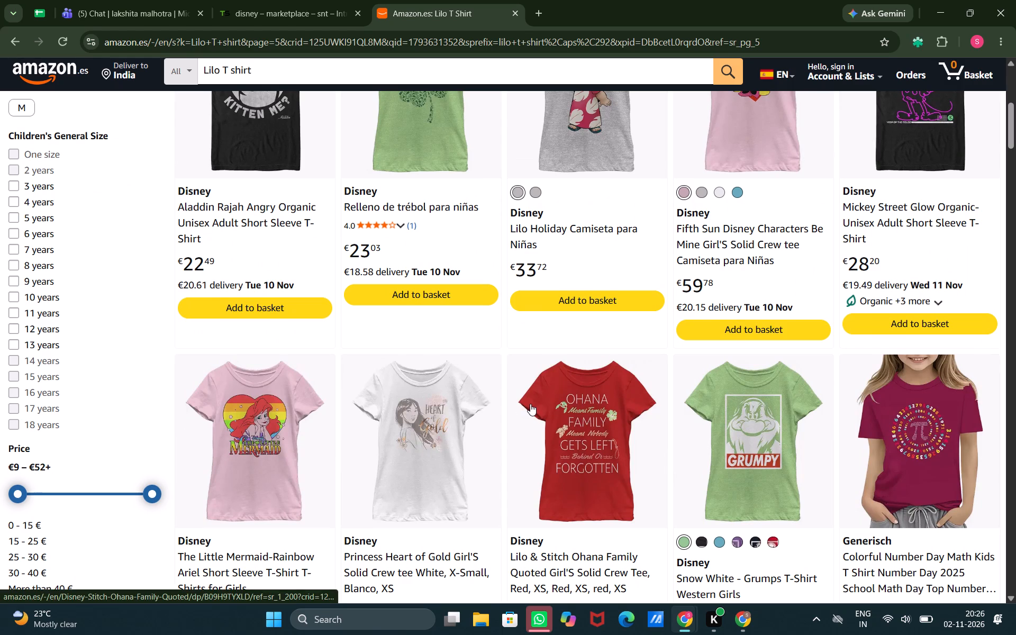
pyautogui.scroll(3, 530, 404)
pyautogui.scroll(-4, 530, 414)
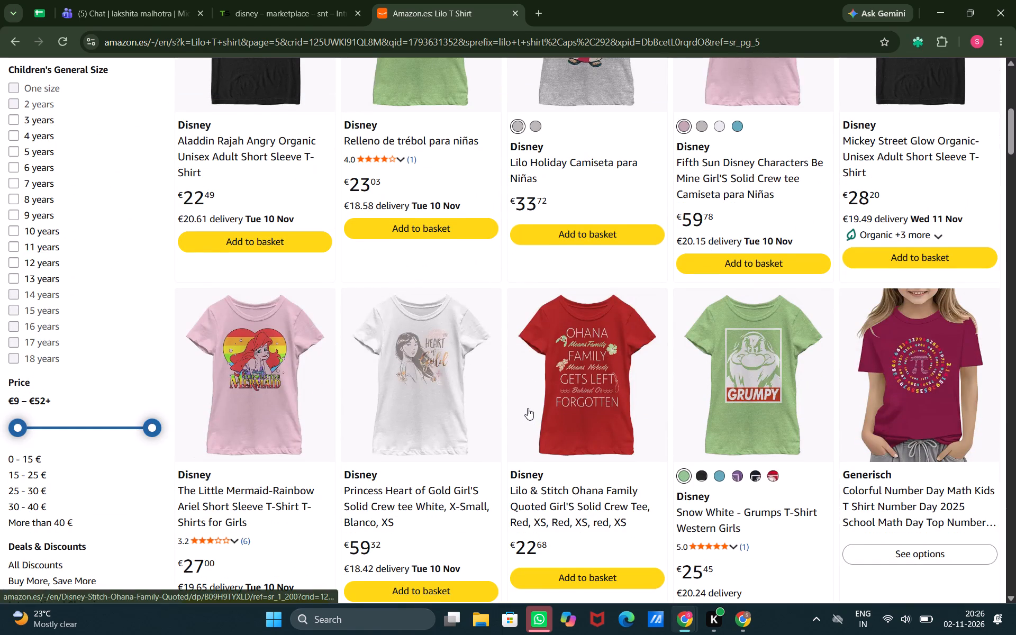
pyautogui.rightClick(615, 492)
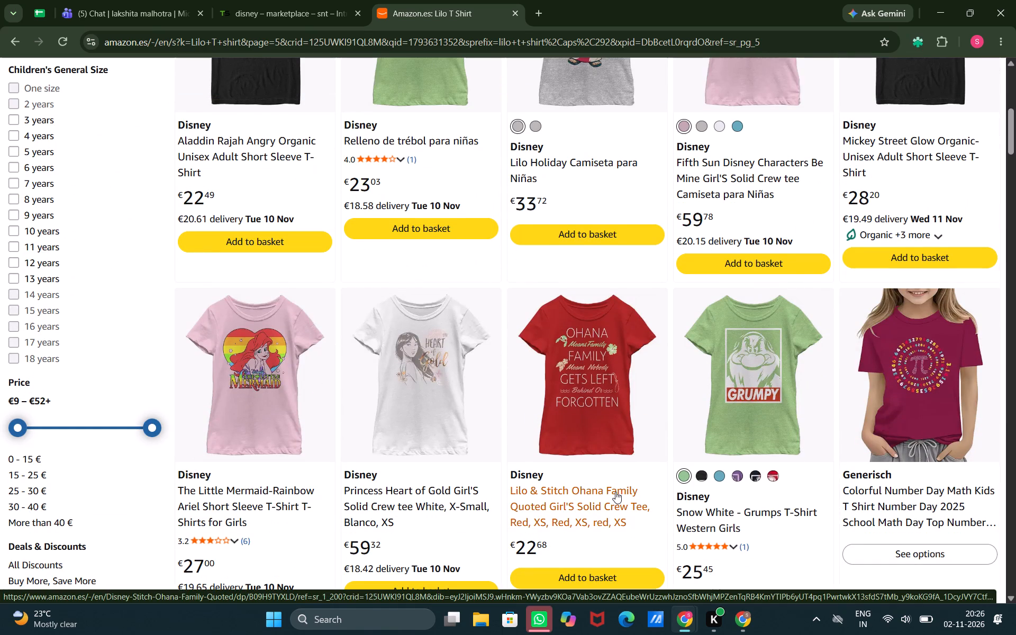
pyautogui.click(690, 420)
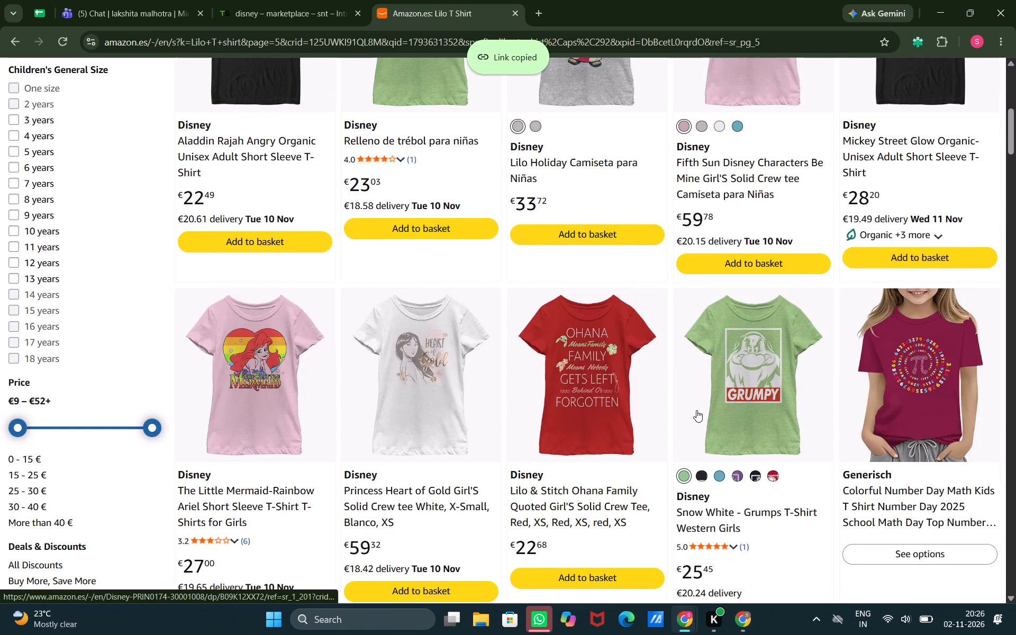
pyautogui.hotkey('ctrl', 'Tab')
pyautogui.hotkey('ctrl', 'v')
pyautogui.press('Return')
pyautogui.press('Return')
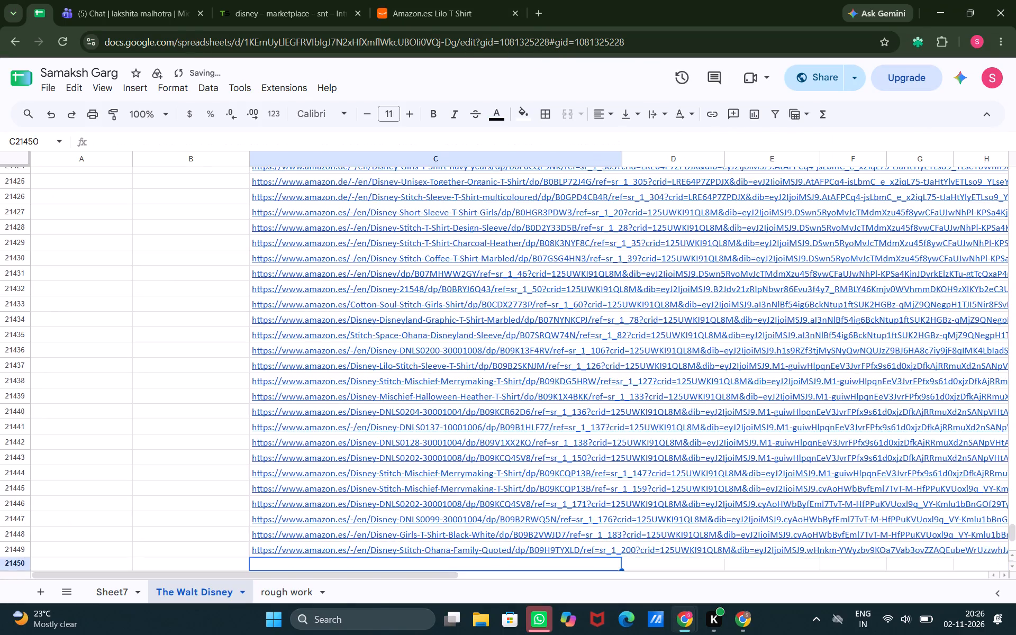
# Copy the link of page 5's unmarked "Lilo Party T-Shirt for Girls" listing into cell C21450 of The Walt Disney sheet.
pyautogui.hotkey('ctrl', 'Tab')
pyautogui.hotkey('ctrl', 'Tab')
pyautogui.hotkey('ctrl', 'Tab')
pyautogui.scroll(-5, 719, 402)
pyautogui.scroll(3, 739, 400)
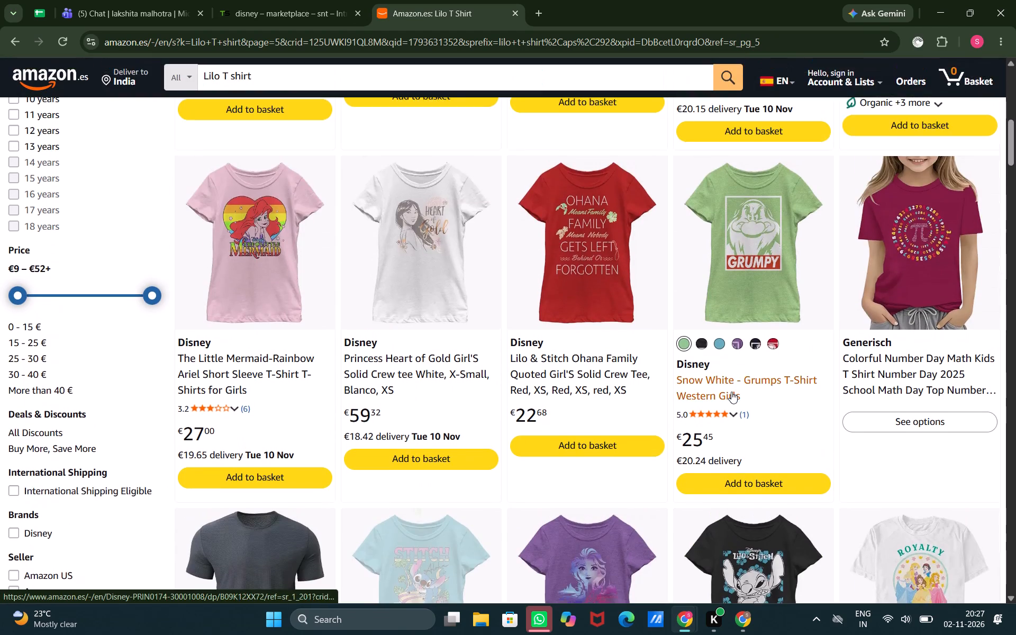
pyautogui.scroll(-4, 731, 392)
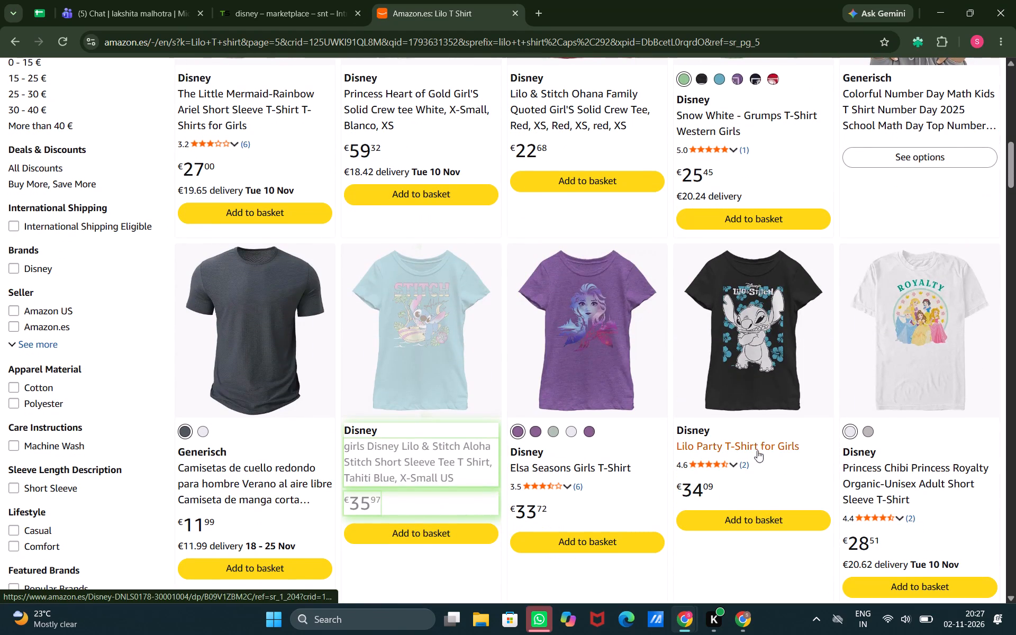
pyautogui.rightClick(750, 450)
pyautogui.click(862, 376)
pyautogui.hotkey('ctrl', 'Tab')
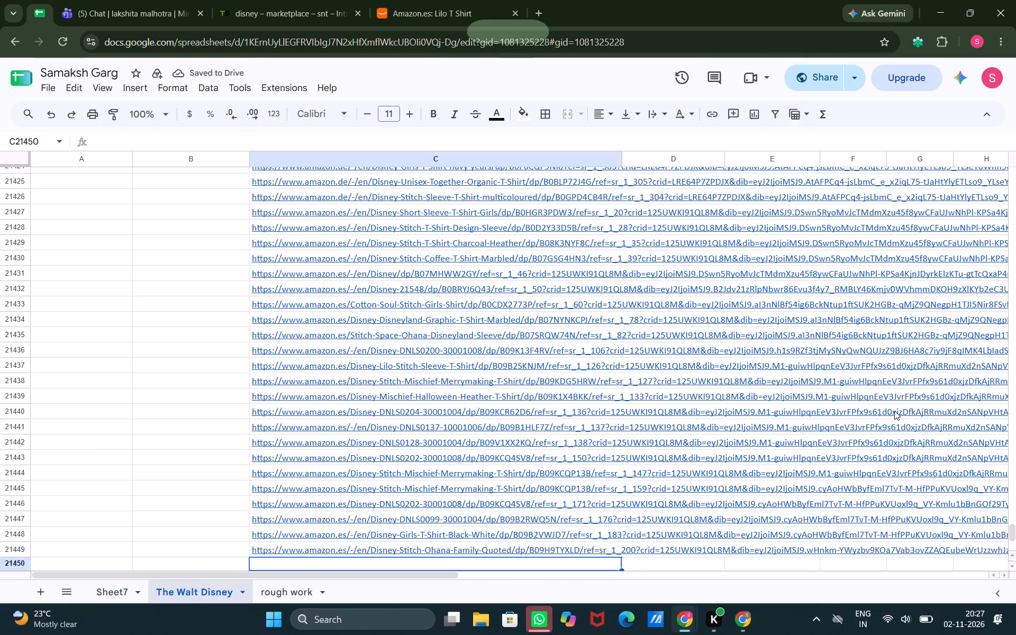
pyautogui.hotkey('ctrl', 'v')
pyautogui.press('Return')
pyautogui.press('Return')
# Return to amazon.es results page 5 and copy the link of the unmarked Disney "Girls T-Shirt" listing priced €55.24.
pyautogui.hotkey('ctrl', 'Tab')
pyautogui.hotkey('ctrl', 'Tab')
pyautogui.hotkey('ctrl', 'Tab')
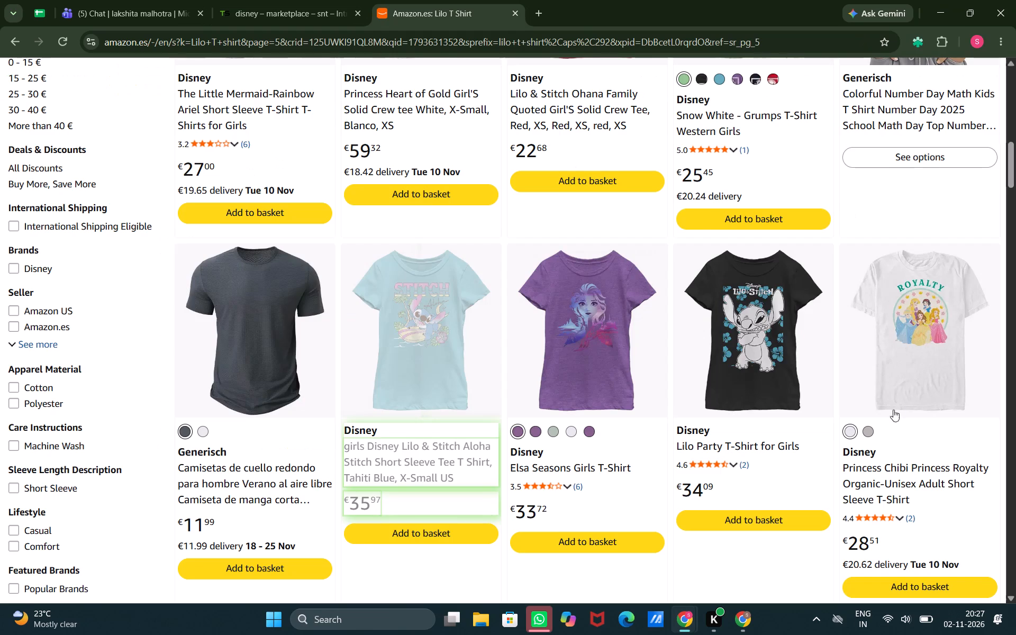
pyautogui.scroll(-5, 913, 391)
pyautogui.rightClick(698, 479)
pyautogui.click(760, 398)
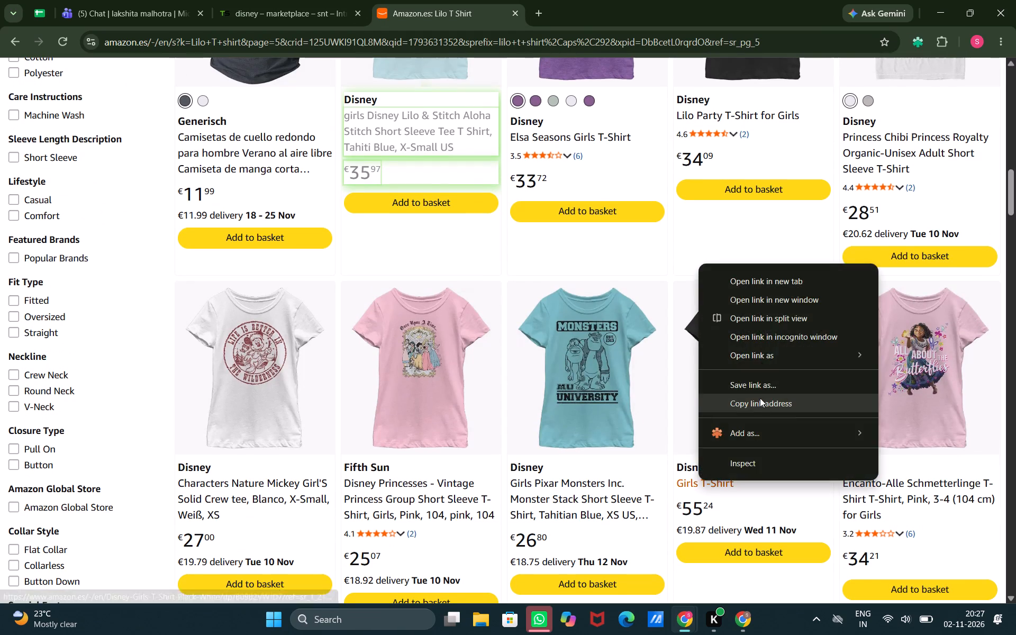
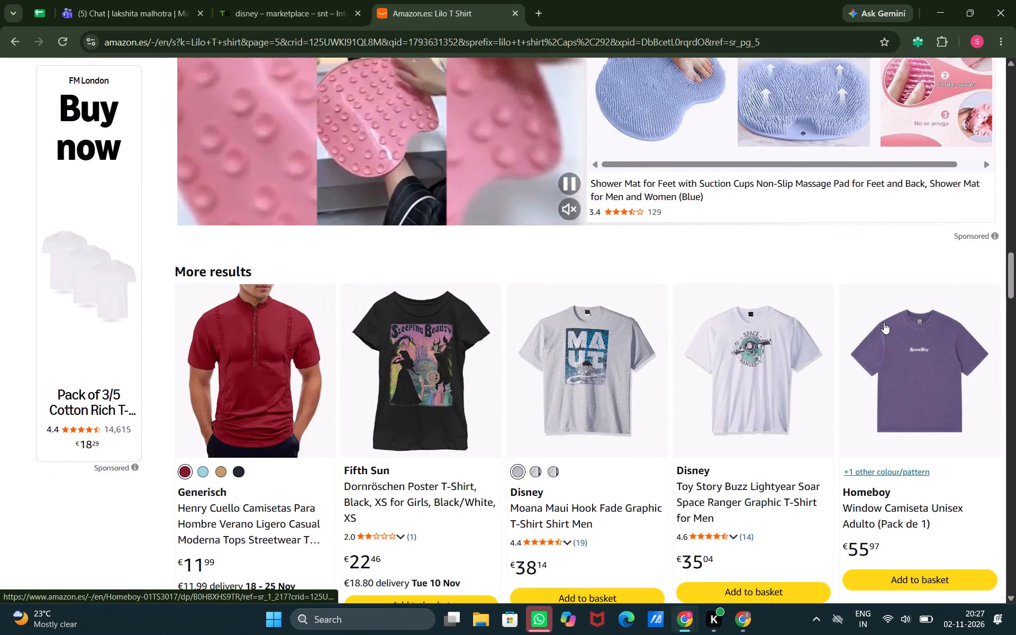
# Copy the link of page 5's unmarked "Lilo & Stitch Holiday Stitch Wearing Santa Hat" girls' tee into cell C21452 of The Walt Disney sheet.
pyautogui.scroll(-7, 925, 330)
pyautogui.rightClick(816, 398)
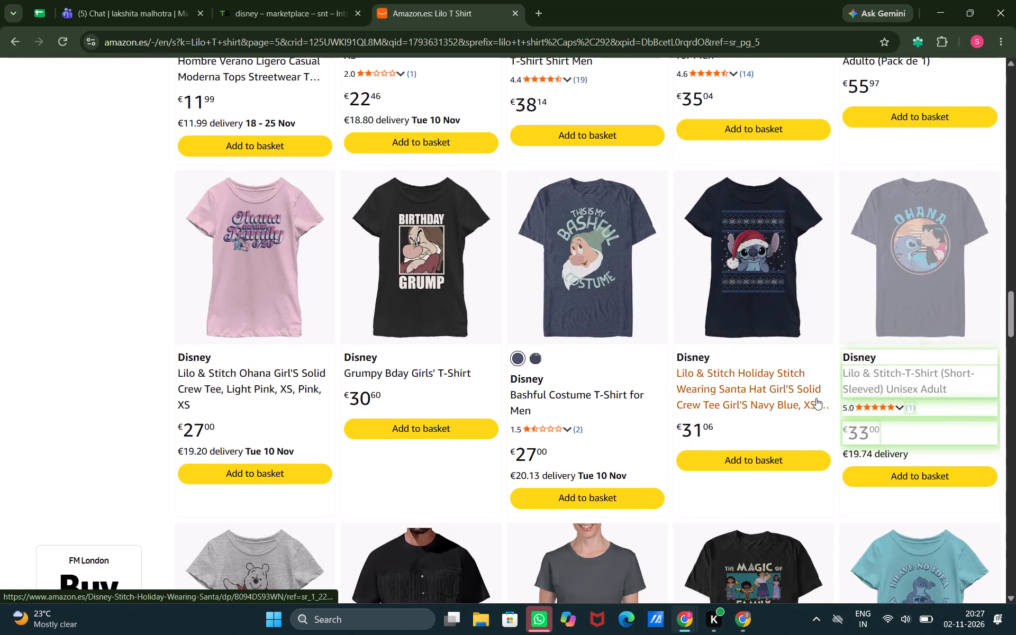
pyautogui.click(887, 324)
pyautogui.hotkey('ctrl', 'Tab')
pyautogui.hotkey('ctrl', 'v')
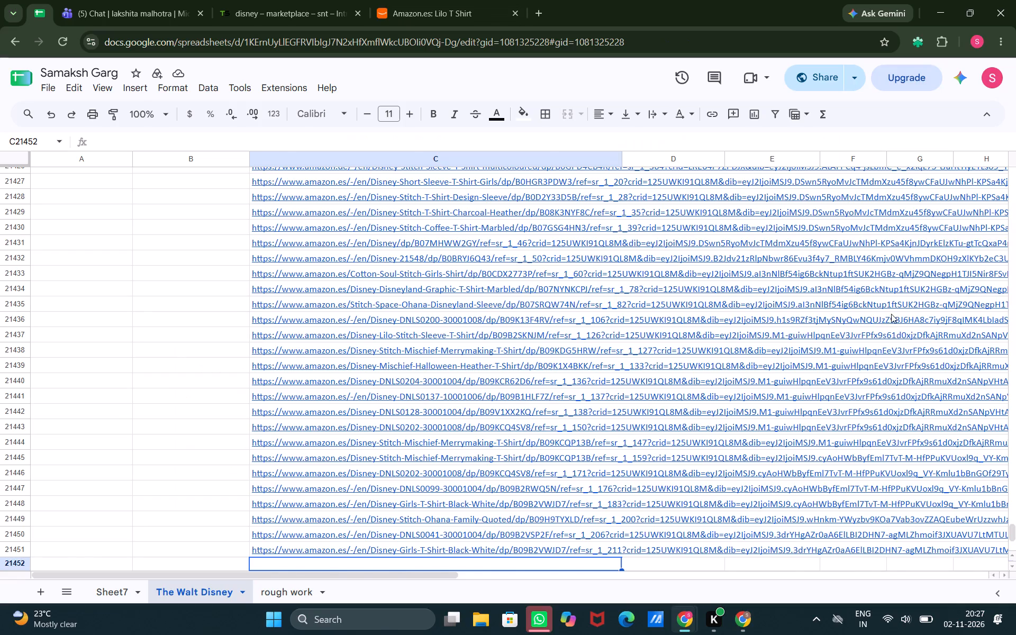
pyautogui.press('Return')
pyautogui.press('Return')
# Return to amazon.es results page 5 and copy the link of the unmarked light pink "Lilo & Stitch Ohana Girl'S Solid Crew Tee".
pyautogui.hotkey('ctrl', 'Tab')
pyautogui.hotkey('ctrl', 'Tab')
pyautogui.hotkey('ctrl', 'Tab')
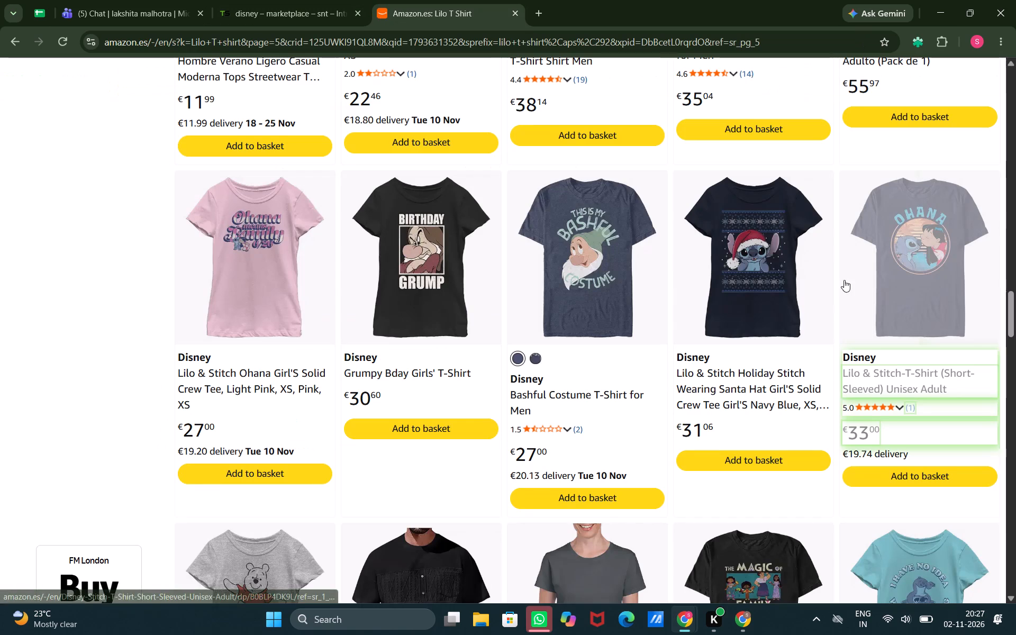
pyautogui.scroll(-5, 386, 356)
pyautogui.scroll(5, 352, 389)
pyautogui.rightClick(242, 384)
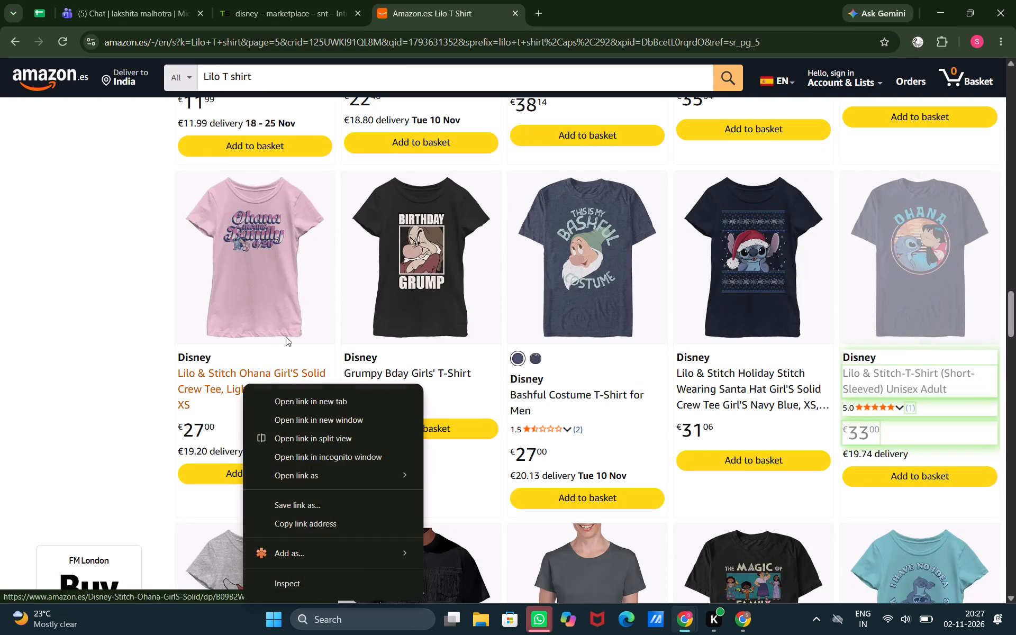
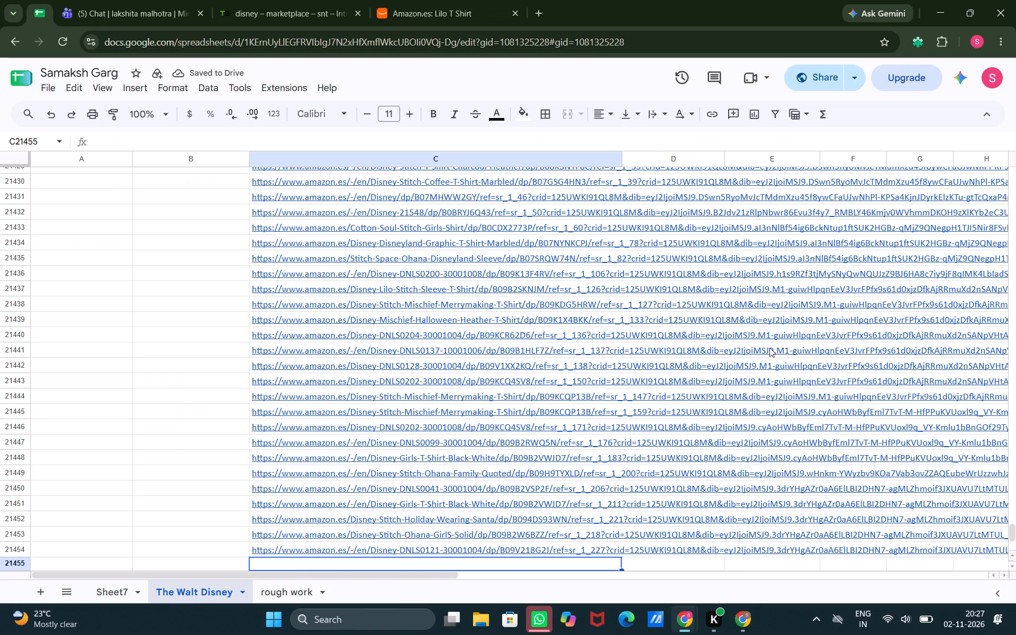
# Paste the copied amazon.es listing link into cell C21455 of The Walt Disney sheet.
pyautogui.hotkey('ctrl', 'v')
pyautogui.press('Return')
pyautogui.press('Return')
# Return to amazon.es results page 5 and copy the link of the white "Lilo & Stitch Stitch 5th Birthday Girl'S Solid Crew tee" for the sheet.
pyautogui.hotkey('ctrl', 'Tab')
pyautogui.hotkey('ctrl', 'Tab')
pyautogui.hotkey('ctrl', 'Tab')
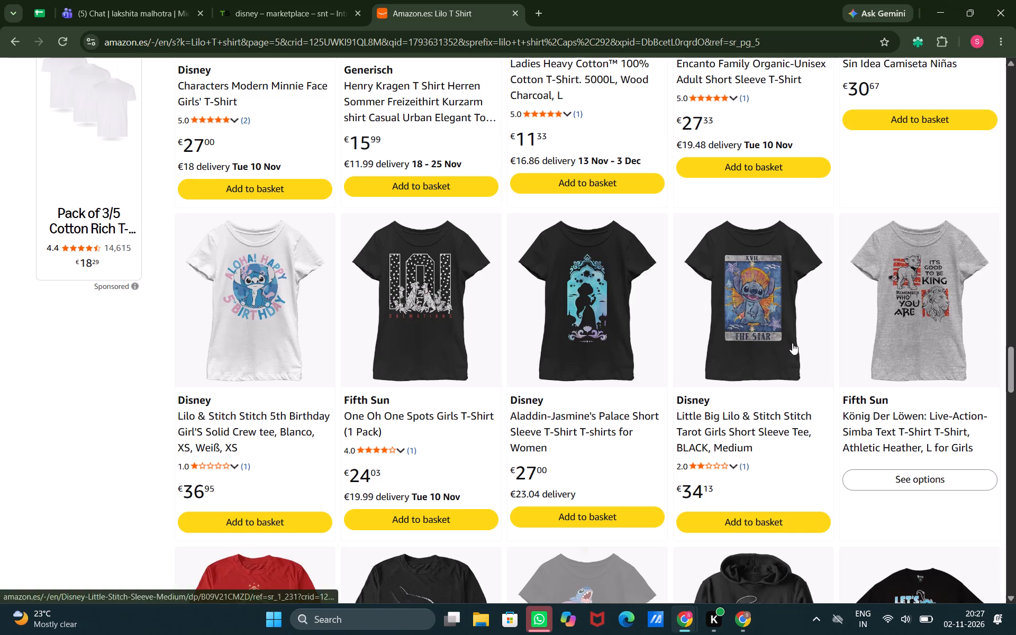
pyautogui.rightClick(243, 418)
pyautogui.click(287, 348)
pyautogui.hotkey('ctrl', 'Tab')
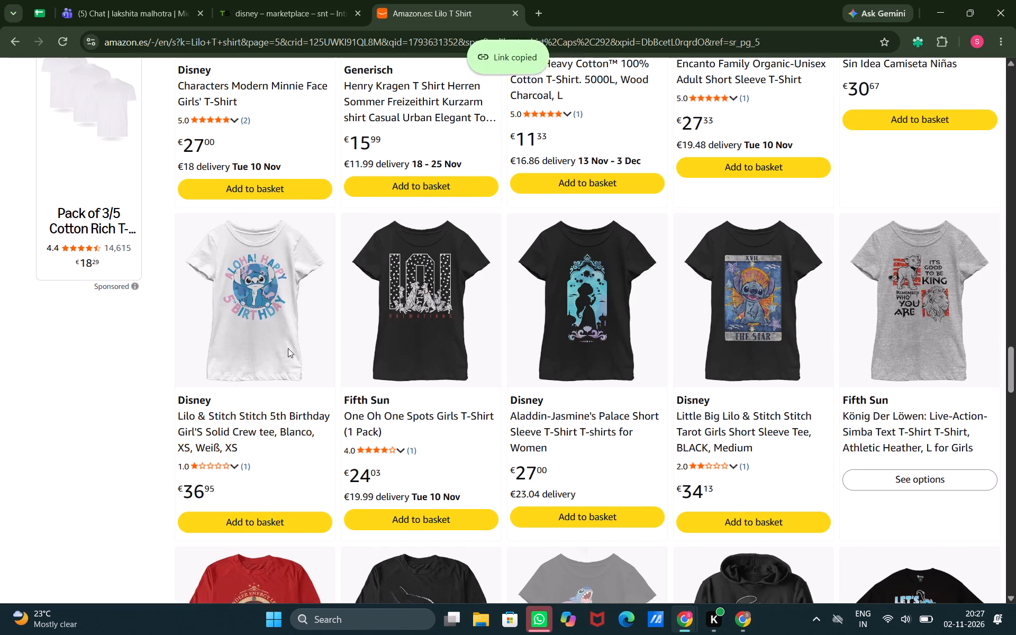
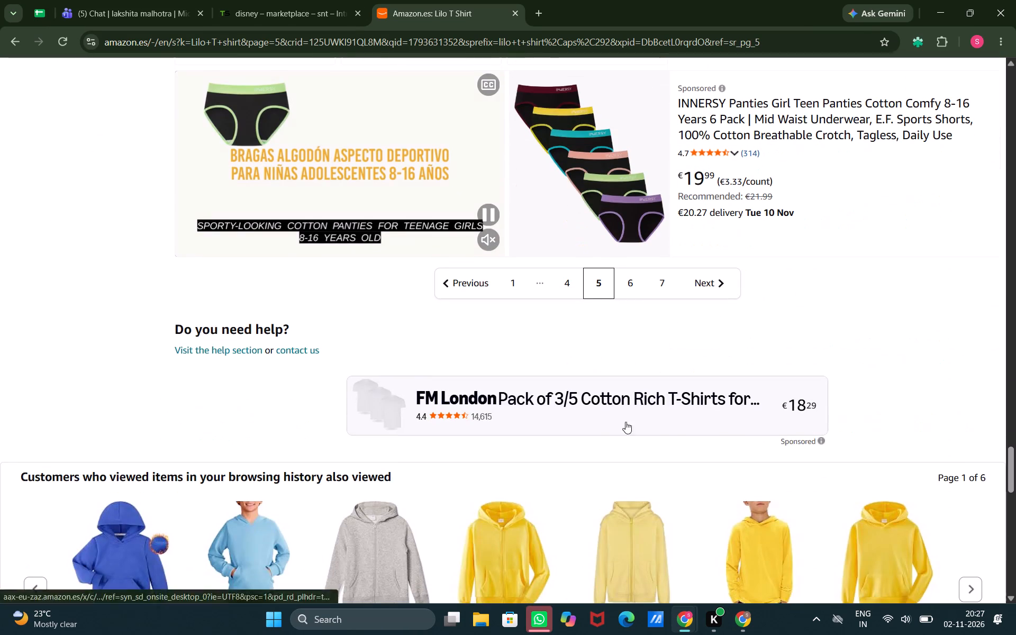
# Go to amazon.es results page 6 and copy the link of the navy Disney "Stitch Kanji T-Shirt Girls" listing.
pyautogui.click(627, 295)
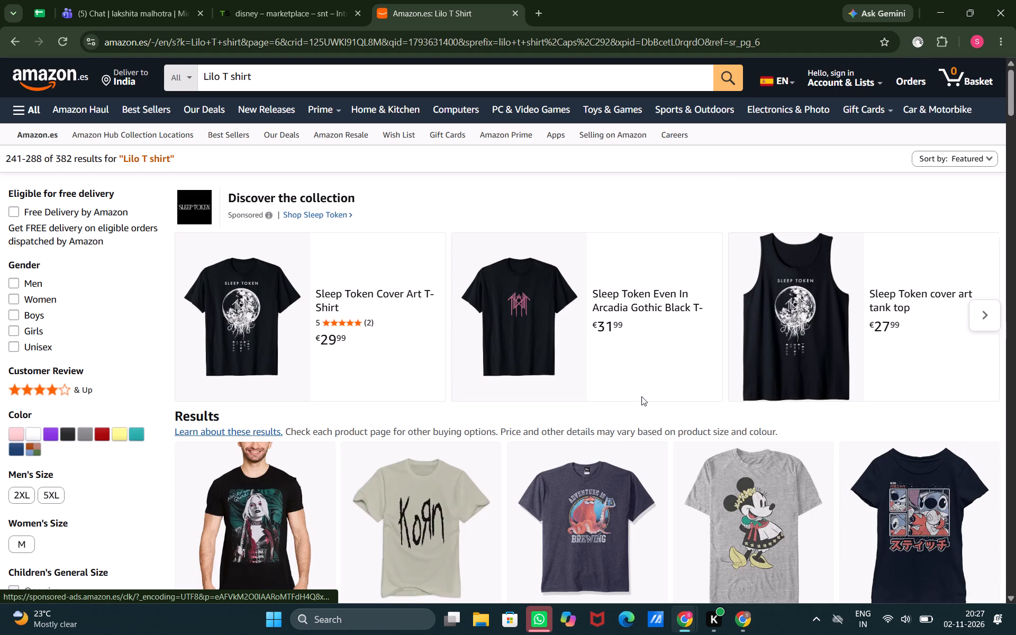
pyautogui.scroll(-2, 538, 421)
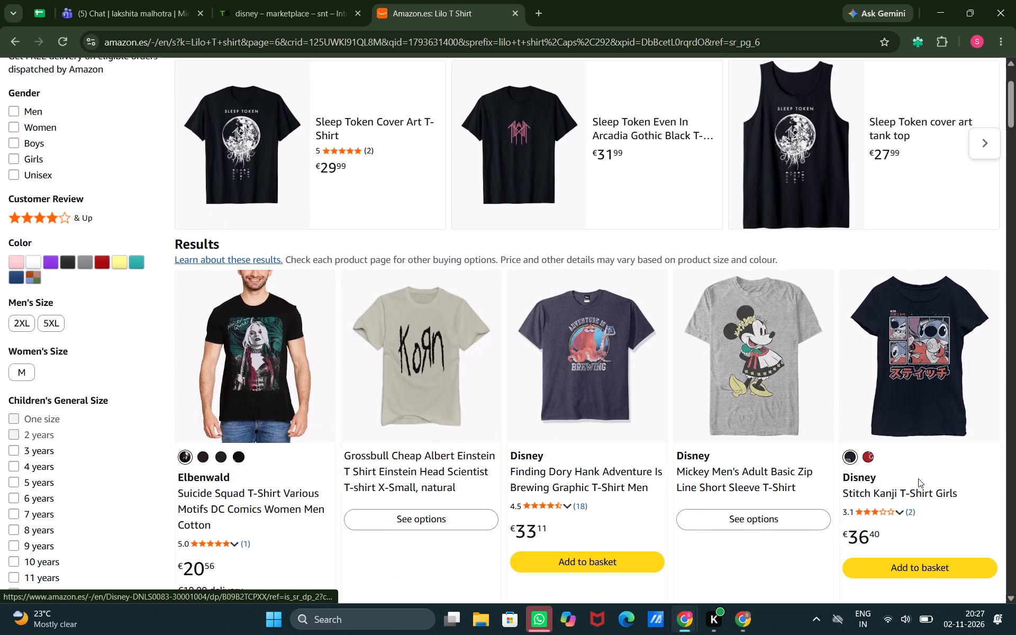
pyautogui.rightClick(917, 500)
pyautogui.rightClick(941, 493)
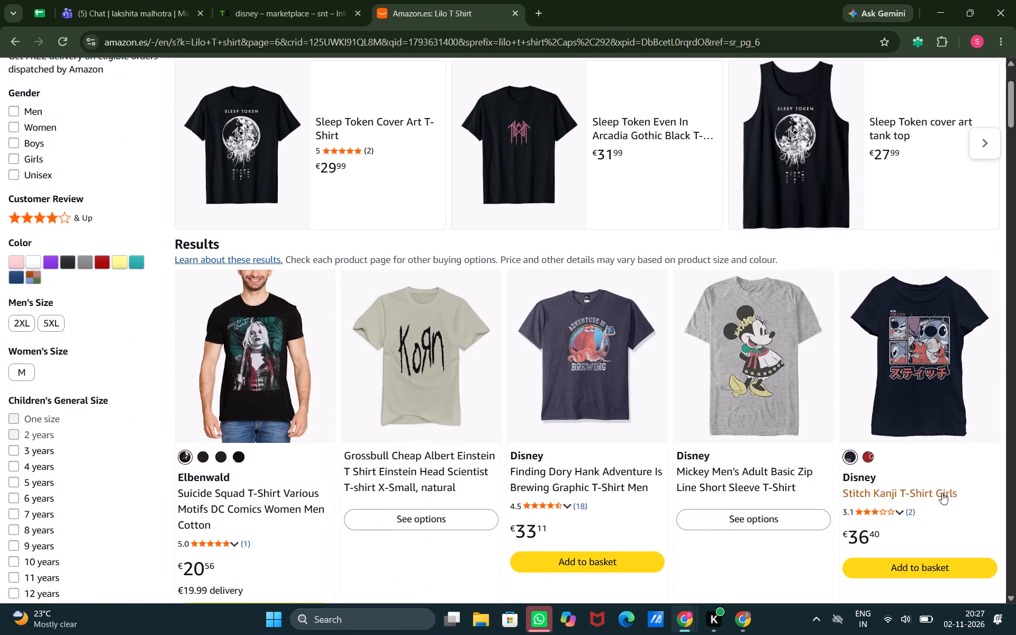
pyautogui.click(841, 424)
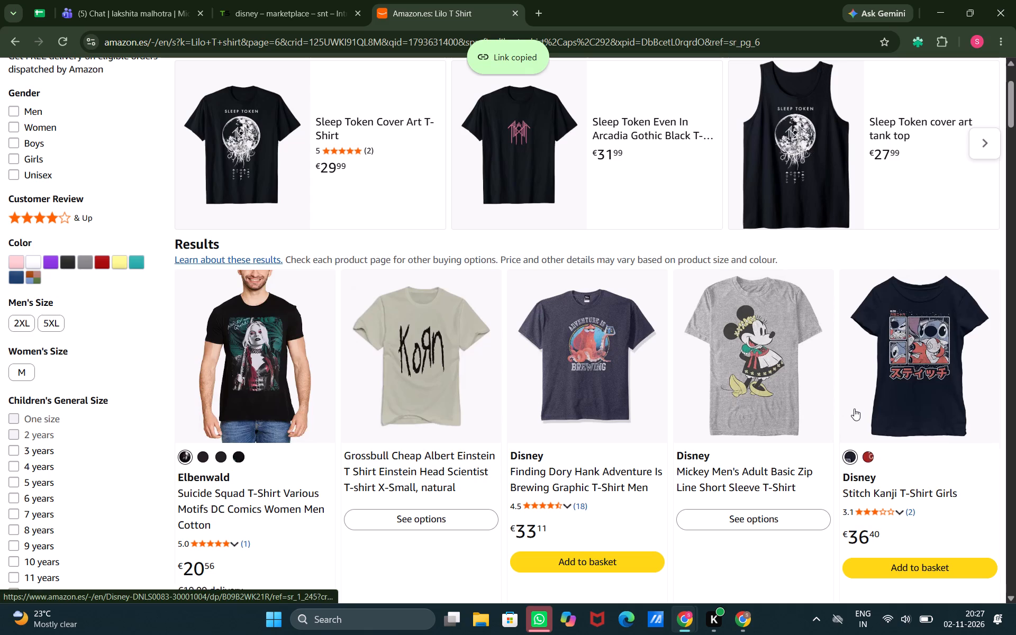
# Return to The Walt Disney sheet to log the copied Stitch Kanji T-shirt link in empty cell C21457.
pyautogui.hotkey('alt', 'Tab')
pyautogui.hotkey('alt', 'Tab')
pyautogui.hotkey('ctrl', 'Tab')
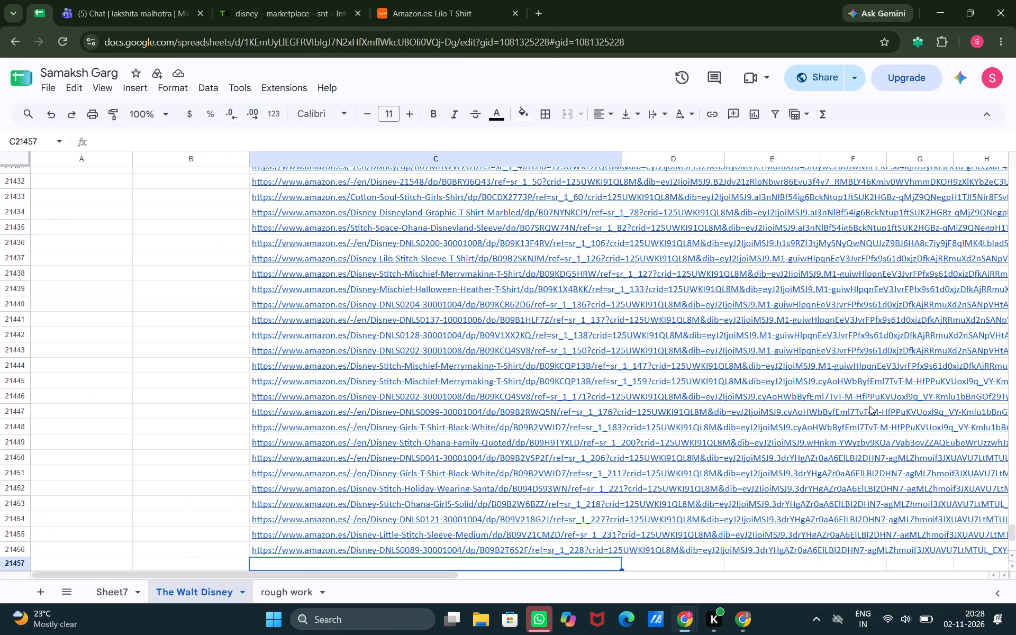
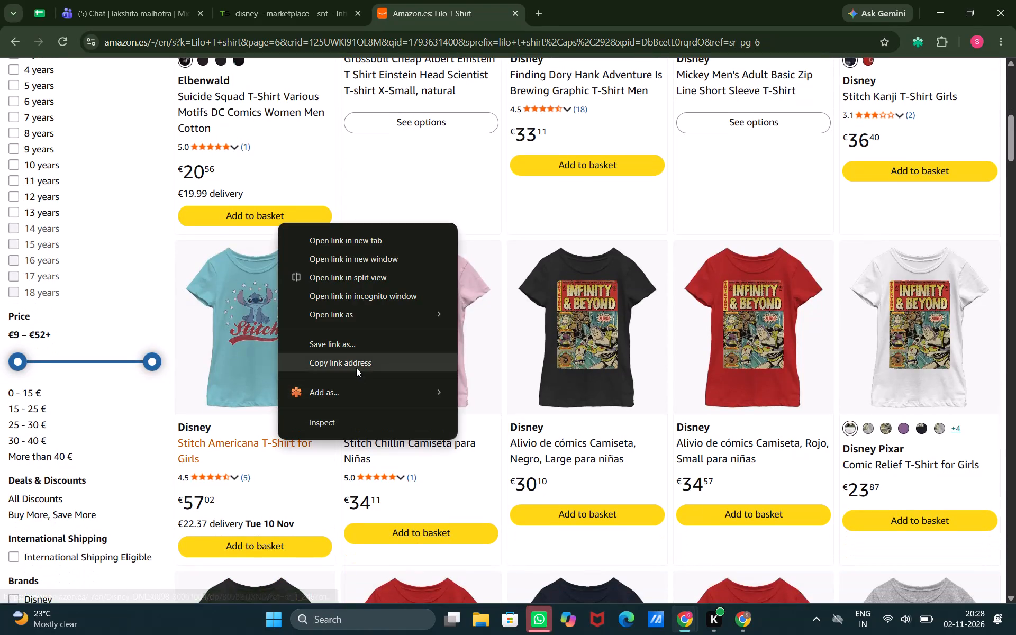
# Copy the link of the Disney "Stitch Americana T-Shirt for Girls" listing and log it in cell C21458 of The Walt Disney sheet.
pyautogui.click(356, 368)
pyautogui.hotkey('ctrl', 'Tab')
pyautogui.hotkey('ctrl', 'v')
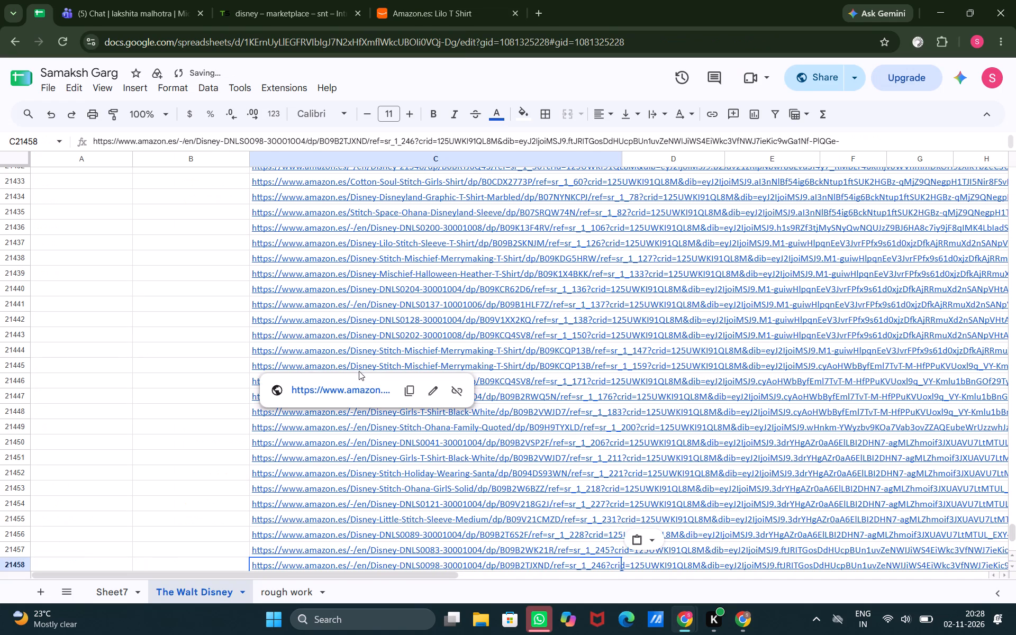
pyautogui.press('Return')
pyautogui.press('Return')
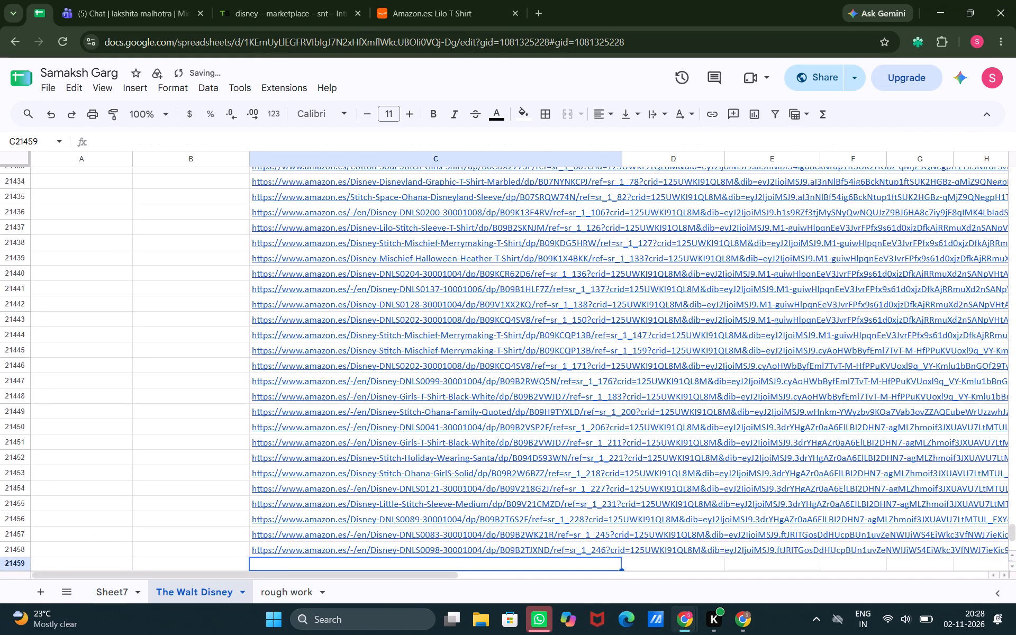
# Return to amazon.es results page 6 for the pink Disney "Stitch Chillin Camiseta para Niñas" listing.
pyautogui.hotkey('ctrl', 'Tab')
pyautogui.hotkey('ctrl', 'Tab')
pyautogui.hotkey('ctrl', 'Tab')
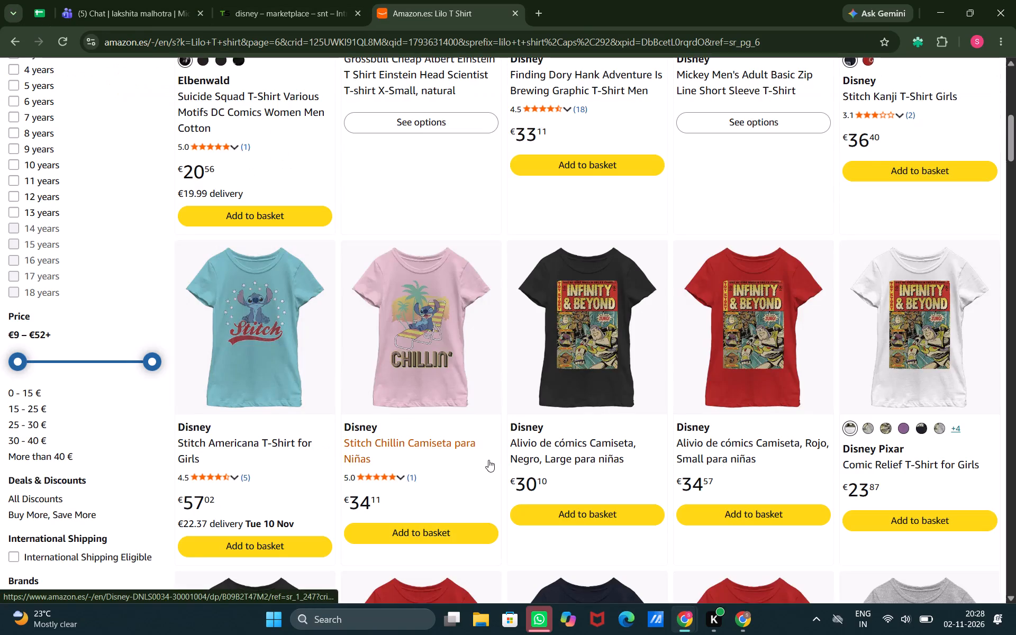
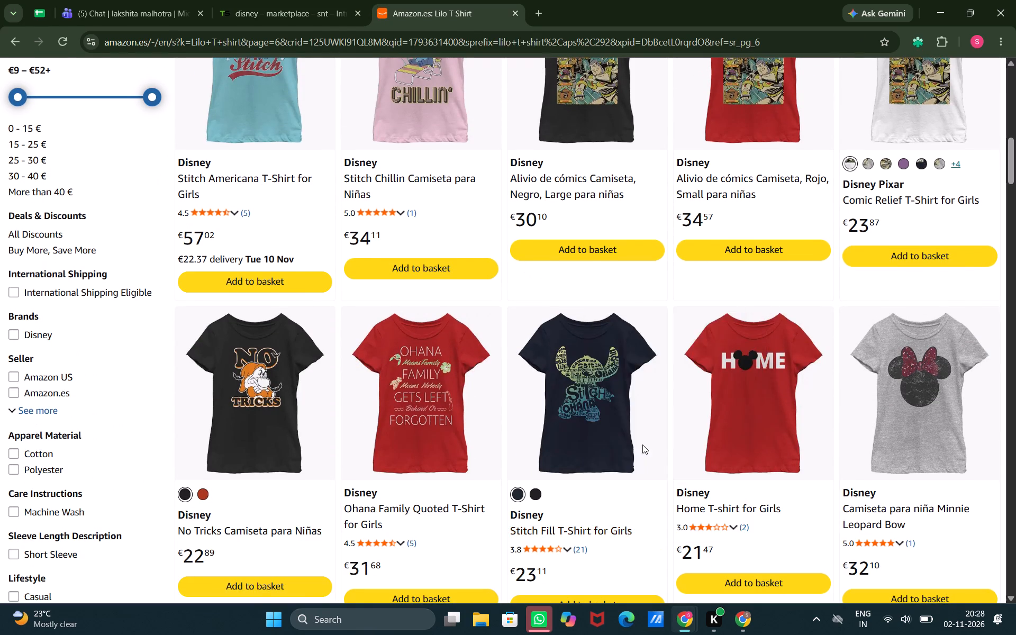
# Log the copied link of the Disney "Stitch Fill T-Shirt for Girls" listing in cell C21460 of The Walt Disney sheet.
pyautogui.hotkey('ctrl', 'v')
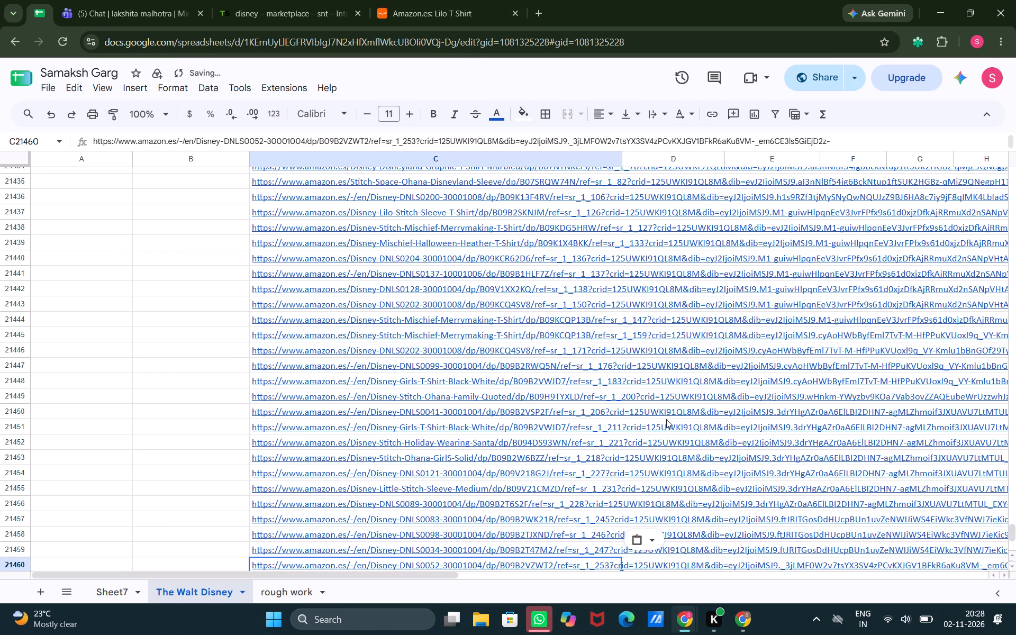
pyautogui.press('Return')
pyautogui.press('Return')
# Copy the link of the Disney "Ohana Family Quoted T-Shirt for Girls" listing from amazon.es and log it in cell C21461.
pyautogui.hotkey('ctrl', 'Tab')
pyautogui.hotkey('ctrl', 'Tab')
pyautogui.hotkey('ctrl', 'Tab')
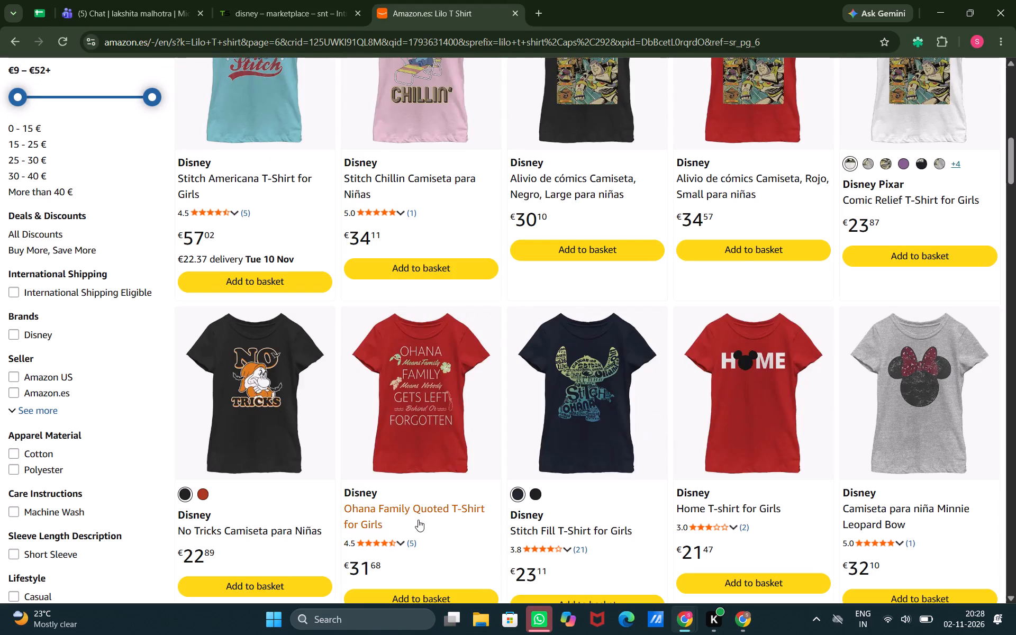
pyautogui.rightClick(421, 518)
pyautogui.click(485, 443)
pyautogui.hotkey('ctrl', 'Tab')
pyautogui.hotkey('ctrl', 'v')
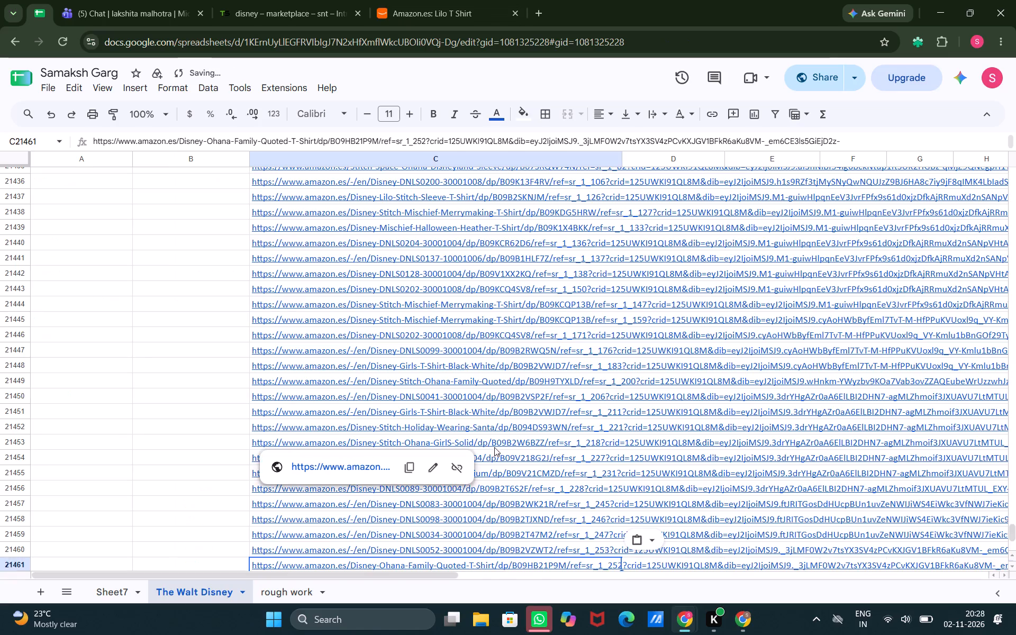
pyautogui.hotkey('ctrl', 'Return')
pyautogui.press('Return')
pyautogui.press('Return')
# Examine the remaining amazon.es results on page 6 for further Lilo & Stitch T-shirts.
pyautogui.hotkey('ctrl', 'Tab')
pyautogui.hotkey('ctrl', 'Tab')
pyautogui.hotkey('ctrl', 'Tab')
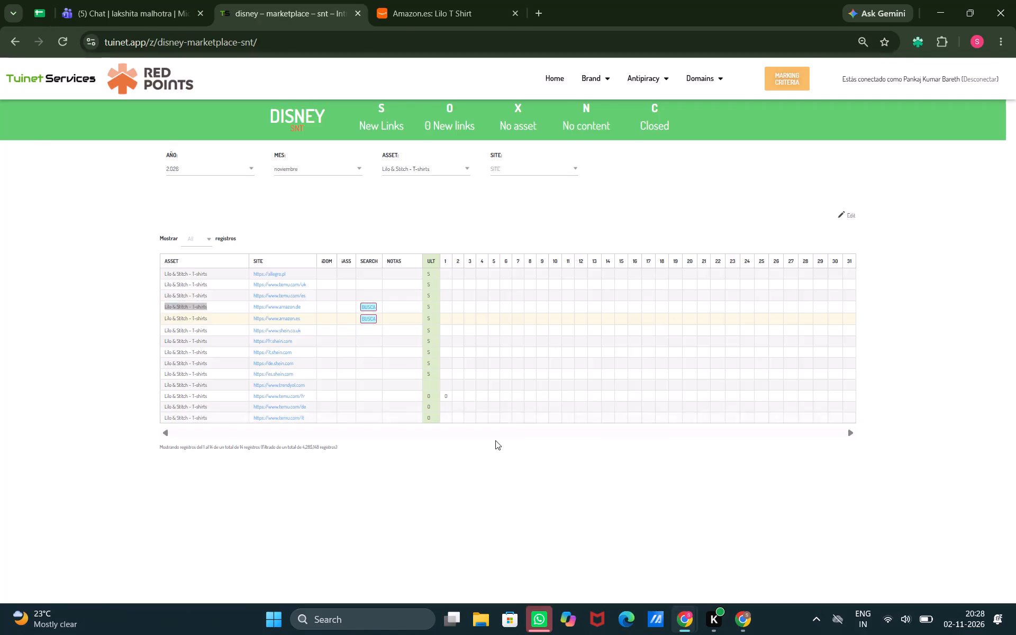
pyautogui.scroll(-6, 500, 434)
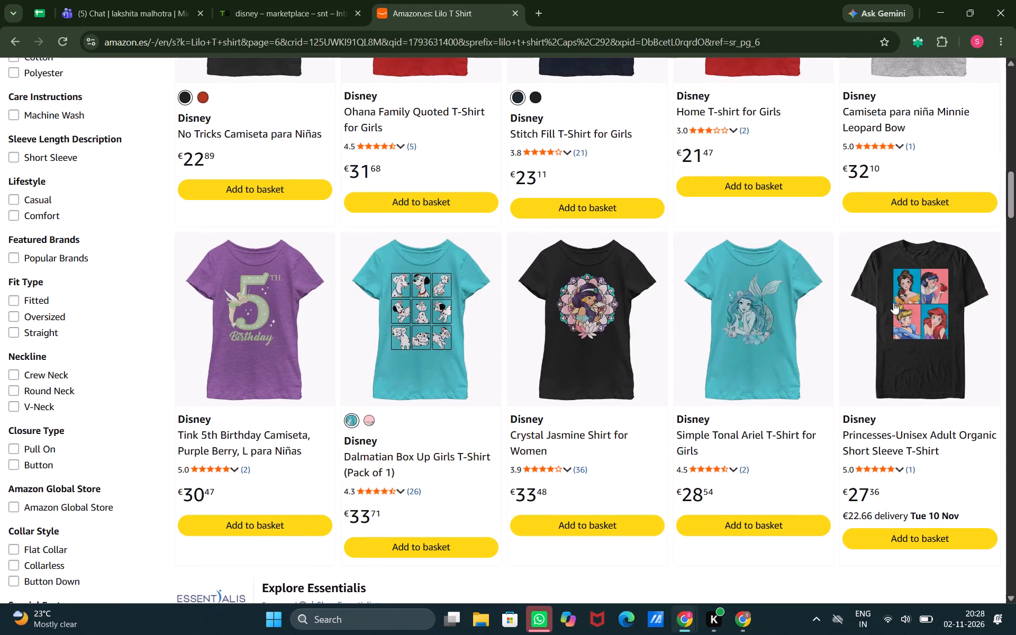
pyautogui.scroll(-5, 893, 303)
pyautogui.scroll(-17, 904, 353)
pyautogui.scroll(6, 881, 351)
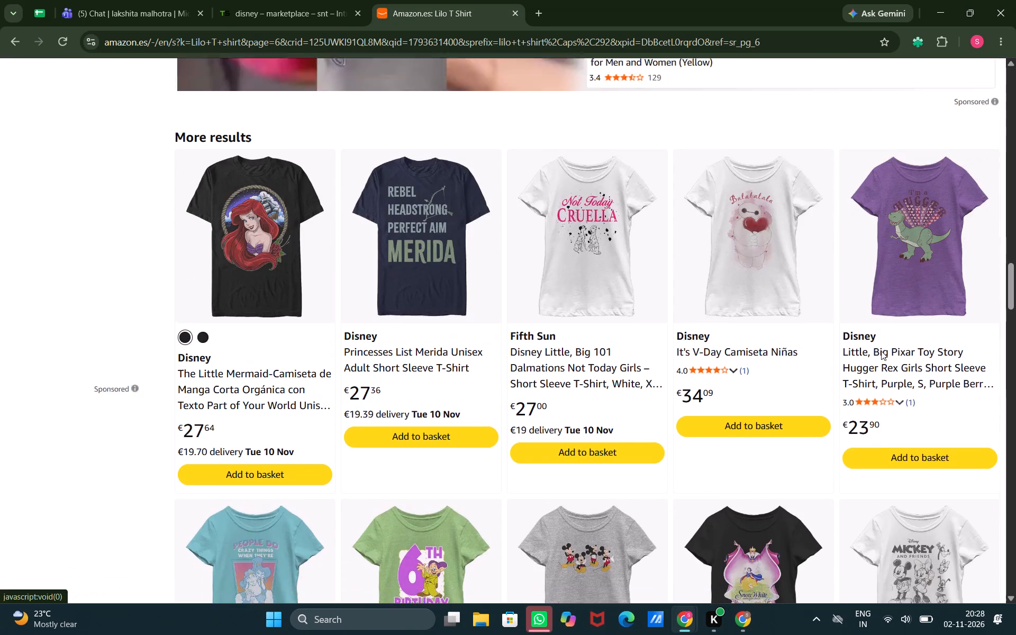
pyautogui.scroll(-5, 948, 300)
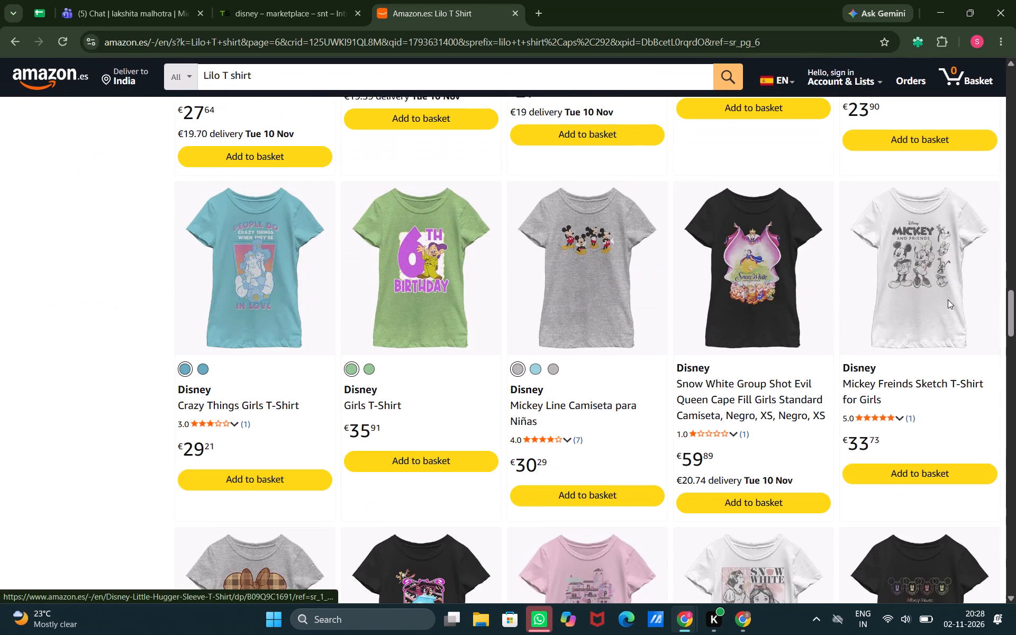
pyautogui.scroll(-4, 286, 305)
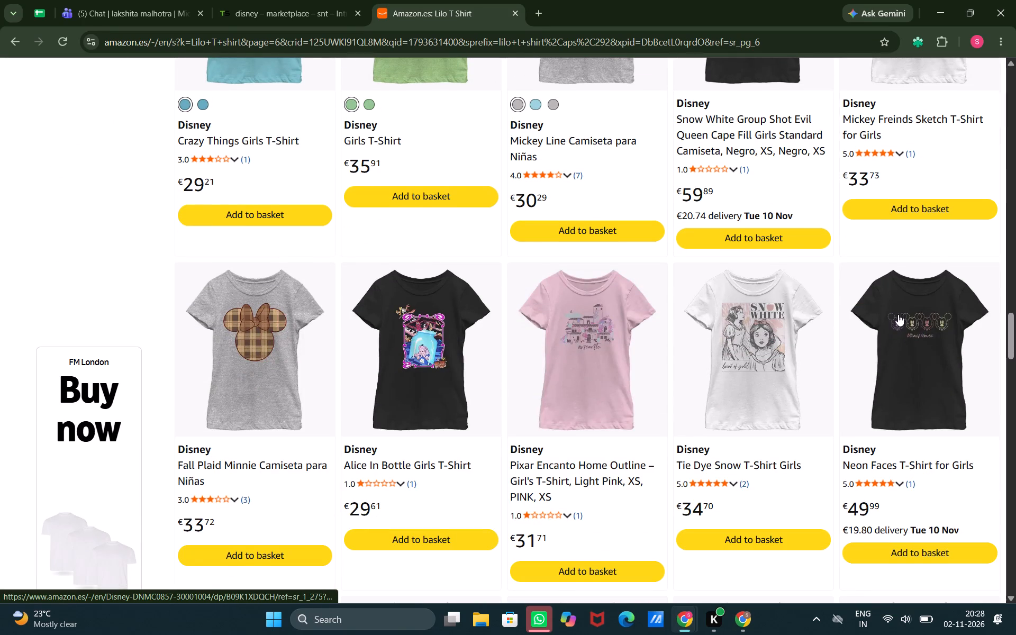
pyautogui.scroll(-6, 935, 312)
pyautogui.scroll(-4, 299, 339)
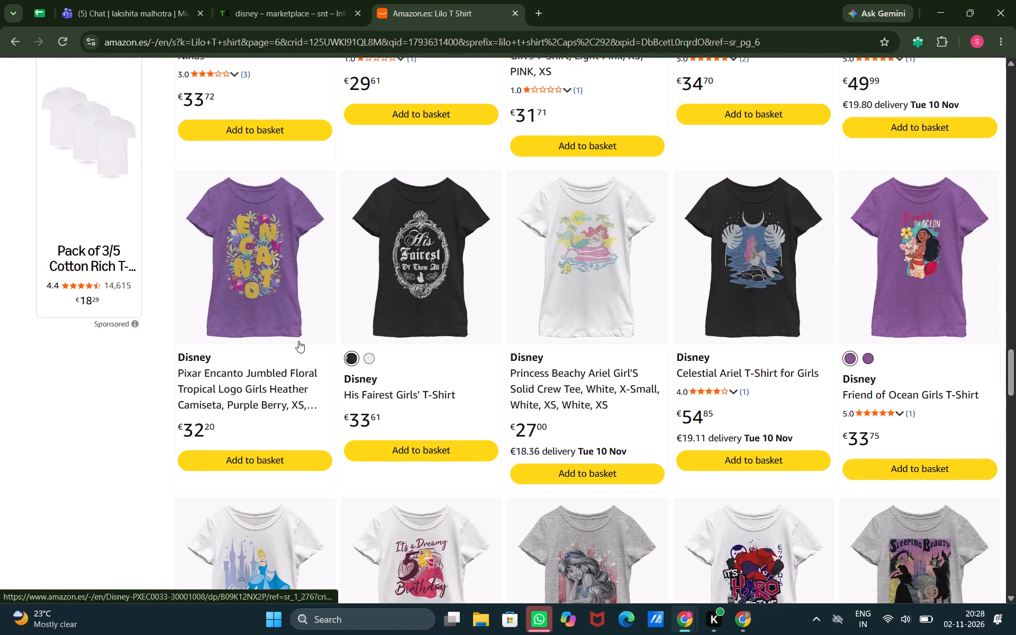
pyautogui.scroll(-1, 298, 341)
pyautogui.scroll(-9, 837, 293)
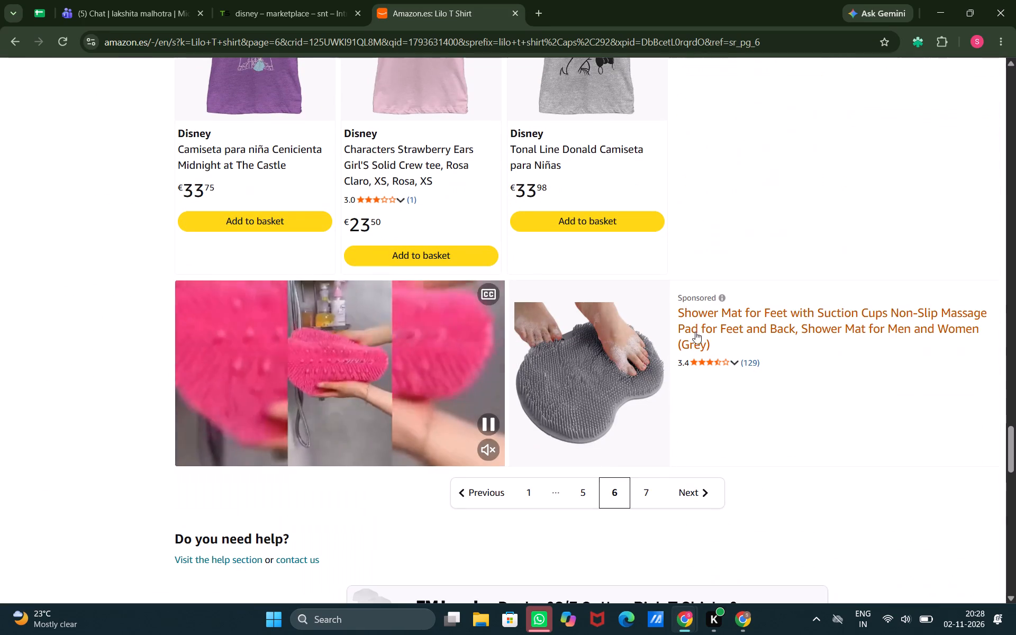
# Open amazon.es results page 7 and examine its listings for Lilo & Stitch T-shirts.
pyautogui.click(647, 490)
pyautogui.scroll(-4, 666, 464)
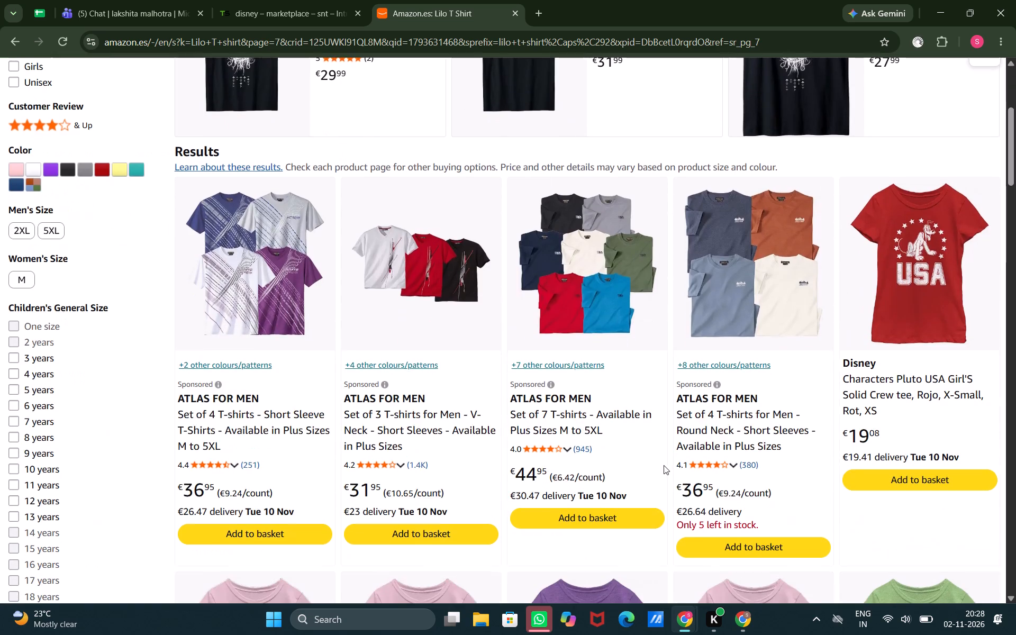
pyautogui.scroll(-4, 927, 324)
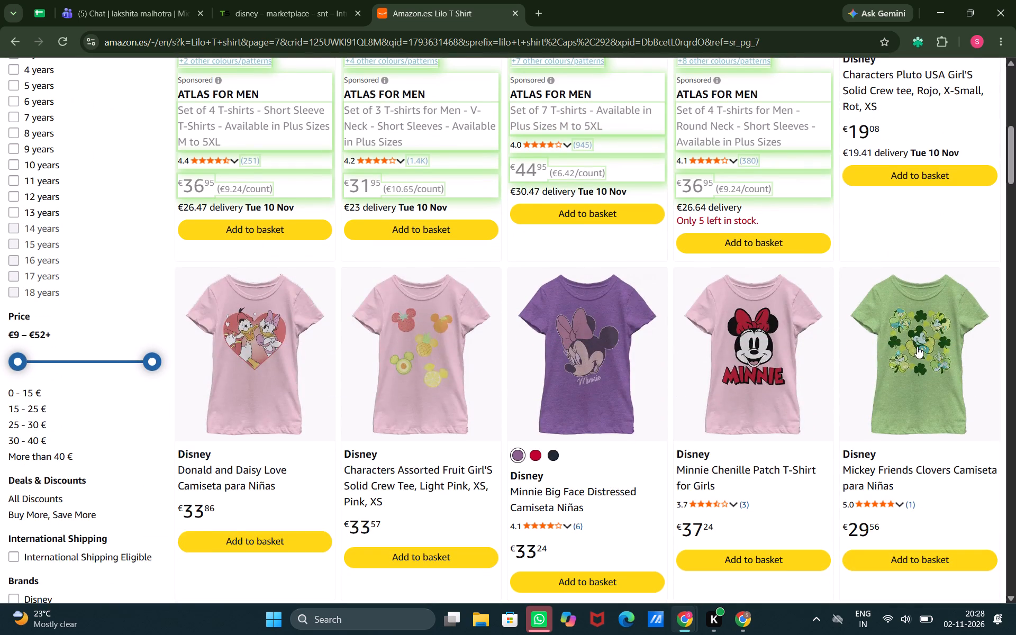
pyautogui.scroll(-4, 216, 428)
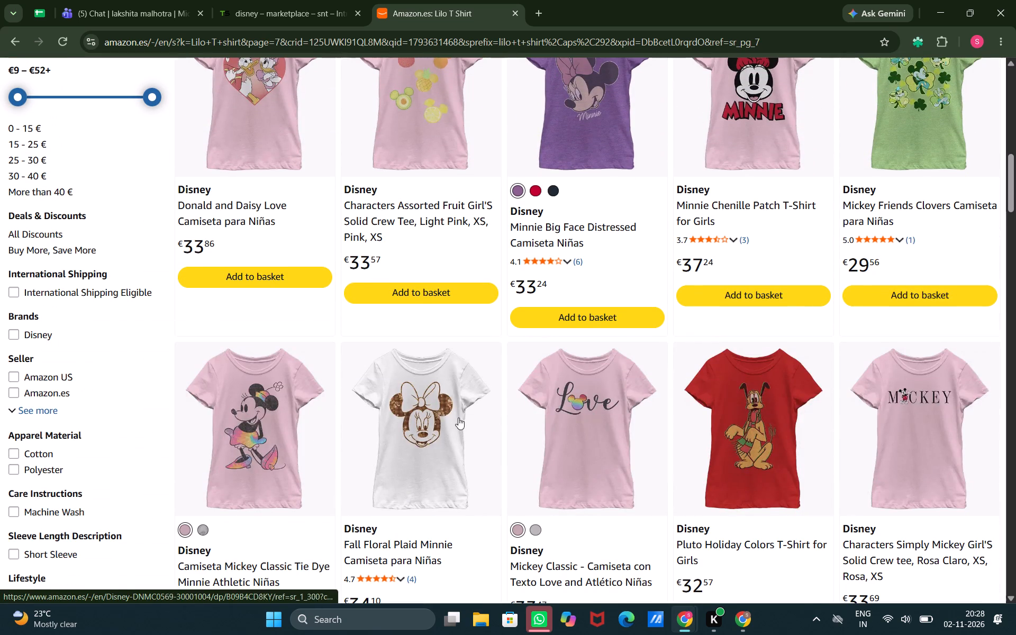
pyautogui.scroll(-6, 926, 394)
pyautogui.scroll(-4, 379, 423)
pyautogui.scroll(-2, 470, 444)
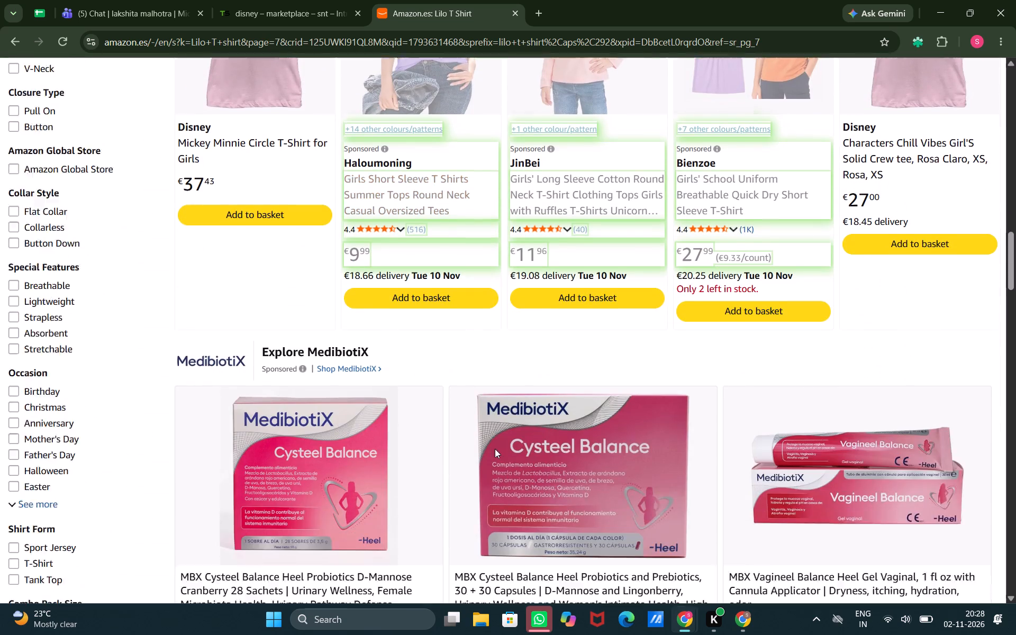
pyautogui.scroll(-5, 495, 449)
pyautogui.scroll(-7, 554, 420)
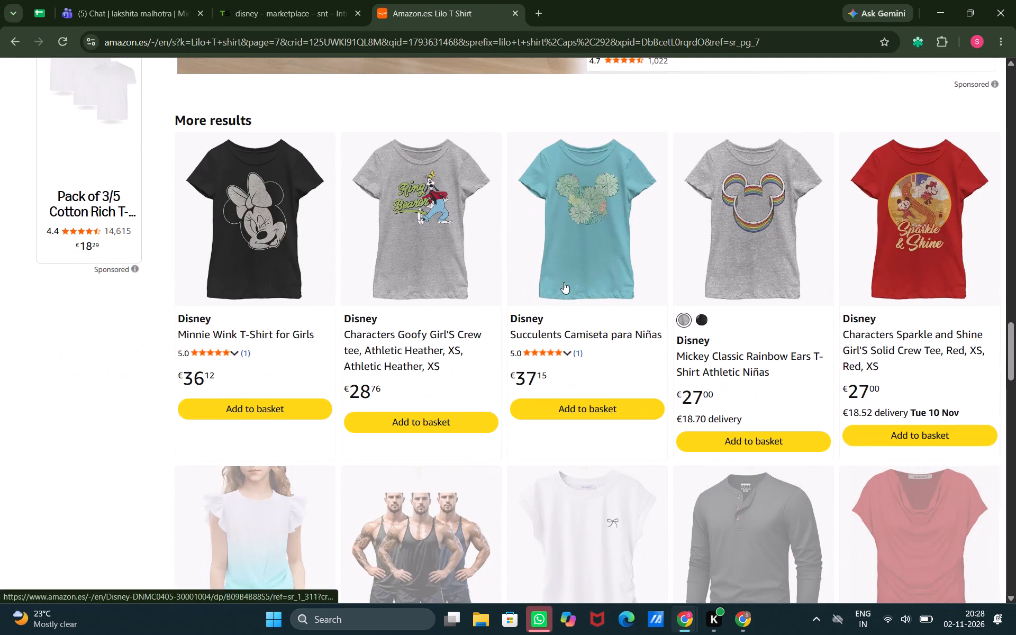
pyautogui.scroll(-6, 976, 255)
pyautogui.scroll(-4, 509, 264)
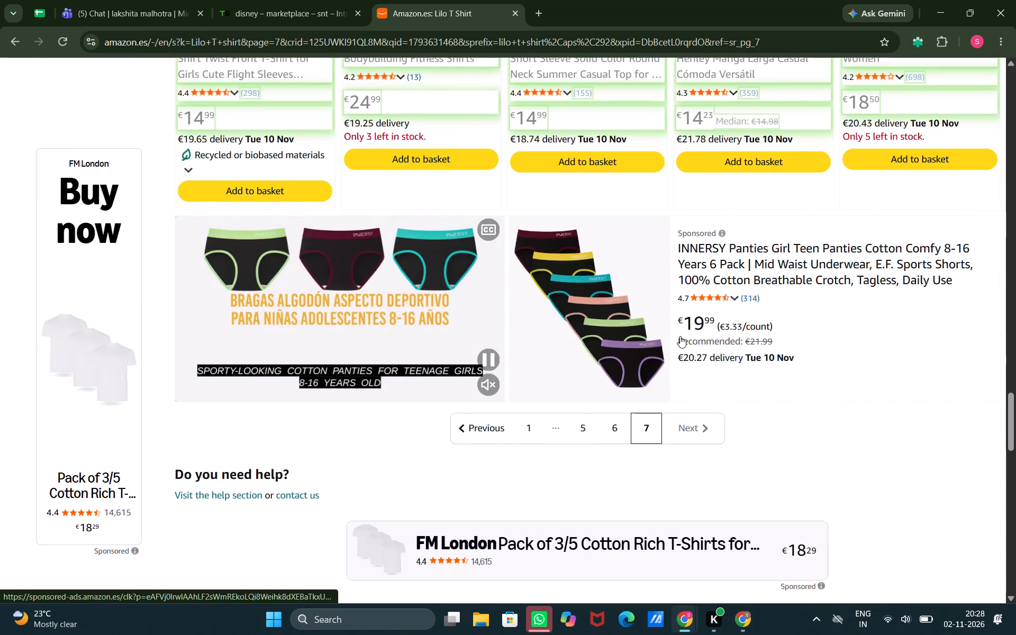
pyautogui.hotkey('alt', 'Tab')
pyautogui.hotkey('alt', 'Tab')
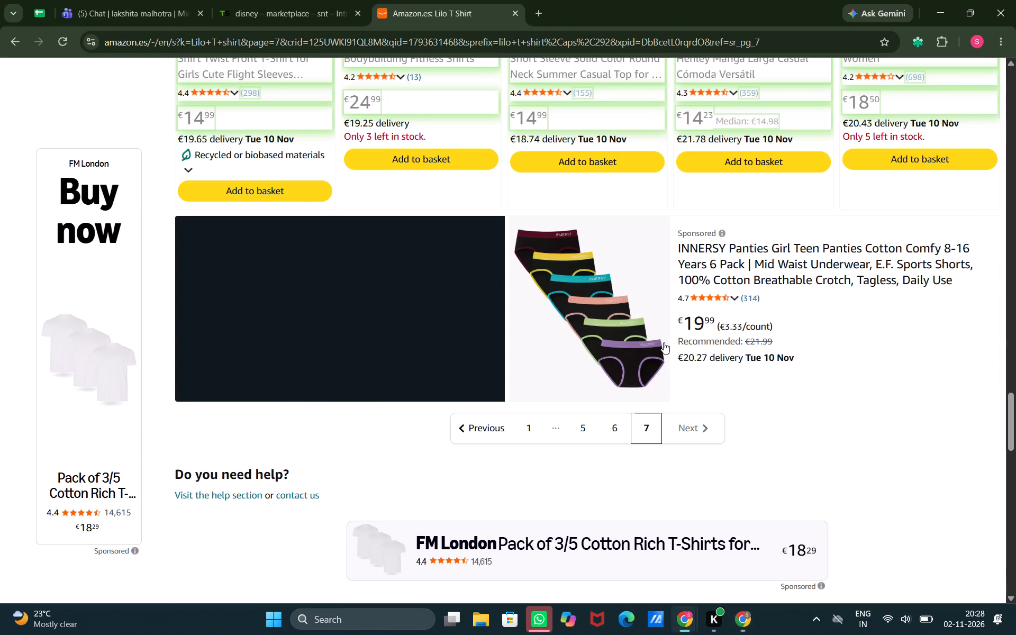
# Copy the asset name "Cars - T-Shirts" from cell B21336, the first row of the Cars block in The Walt Disney sheet.
pyautogui.hotkey('ctrl', 'Tab')
pyautogui.press('Up')
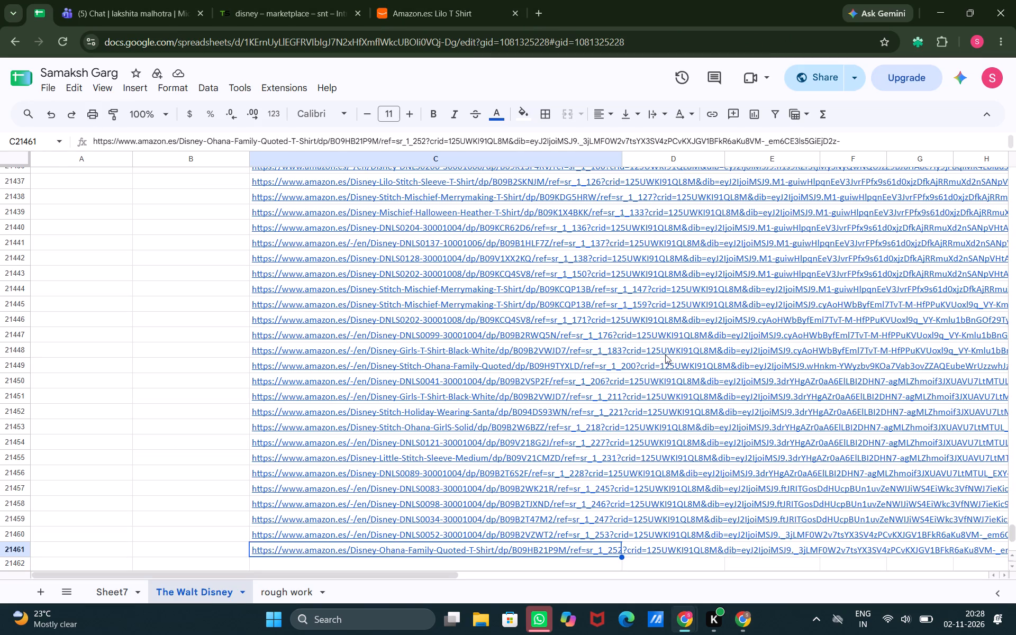
pyautogui.hotkey('ctrl', 'shift', 'Up')
pyautogui.press('Down')
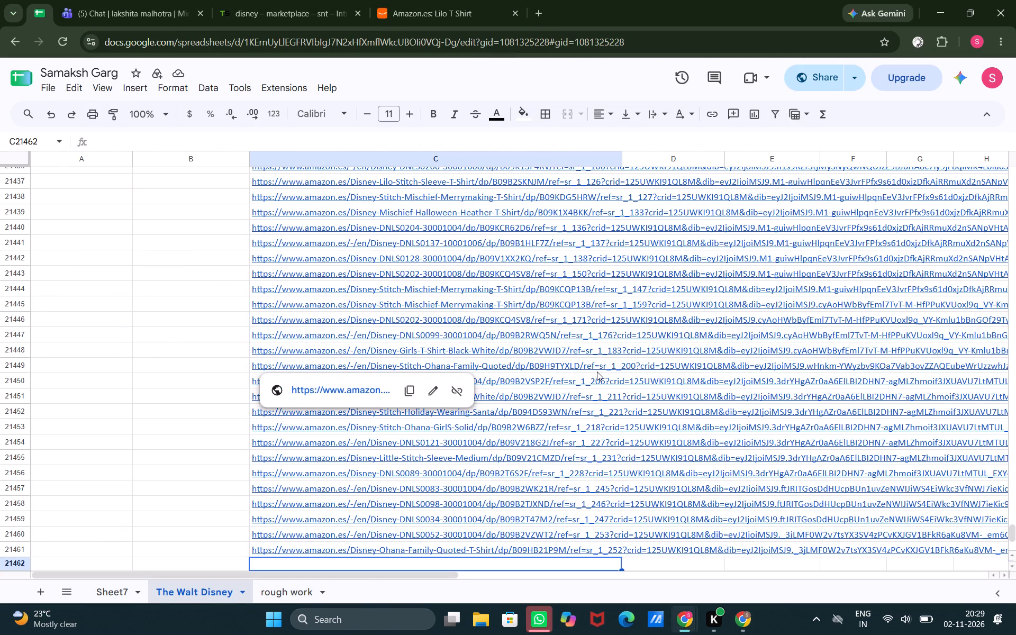
pyautogui.hotkey('ctrl', 'Up')
pyautogui.hotkey('ctrl', 'Up')
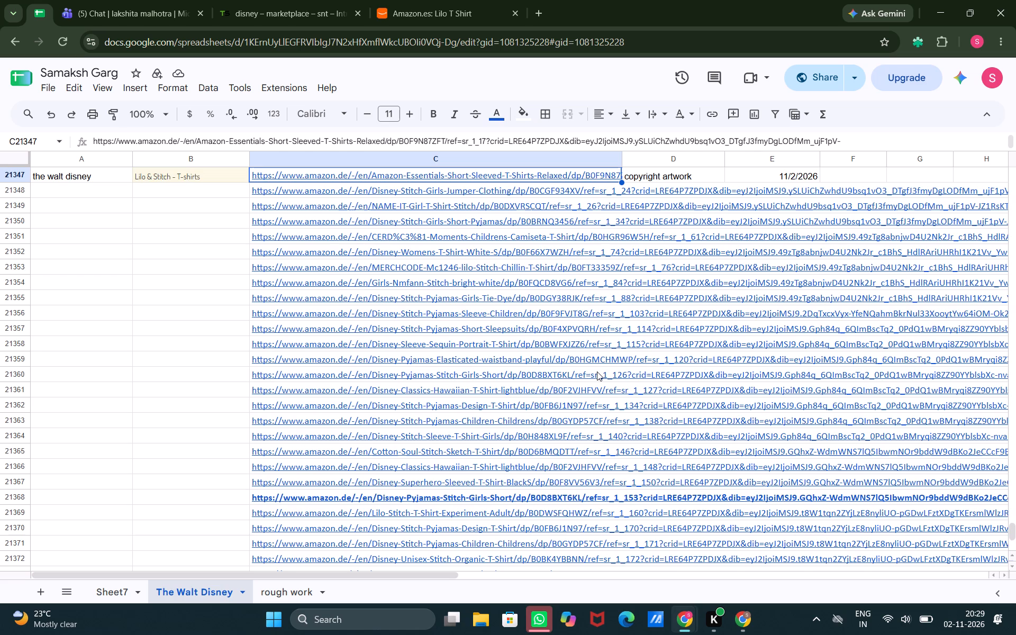
pyautogui.press('Up')
pyautogui.press('Up')
pyautogui.press('Up')
pyautogui.press('Up')
pyautogui.press('Up')
pyautogui.press('Up')
pyautogui.press('Up')
pyautogui.press('Up')
pyautogui.press('Up')
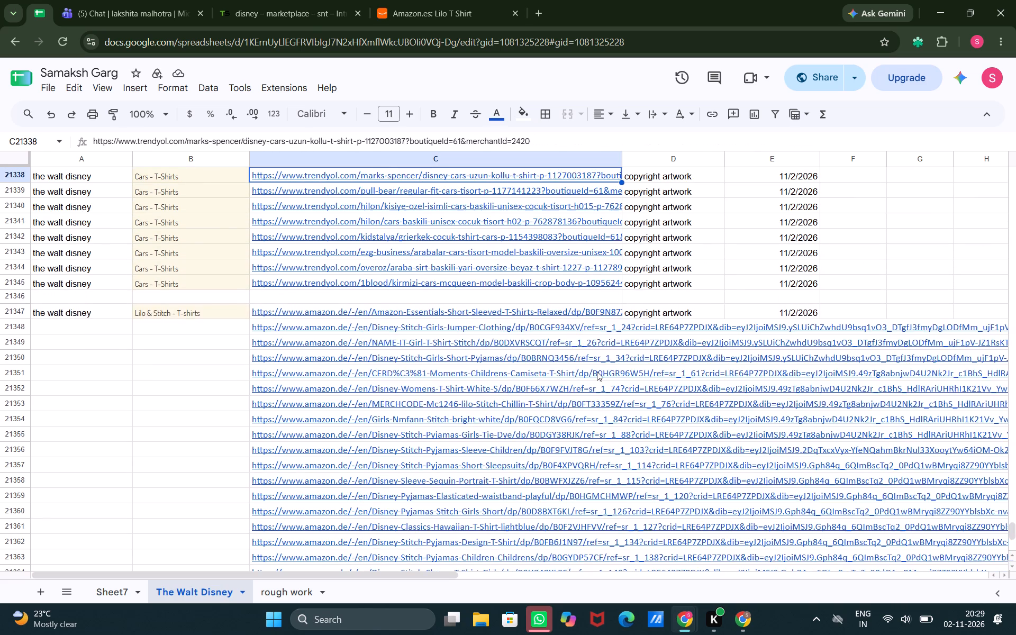
pyautogui.press('Up')
pyautogui.press('Up')
pyautogui.press('Up')
pyautogui.press('Up')
pyautogui.press('Down')
pyautogui.press('Down')
pyautogui.press('Left')
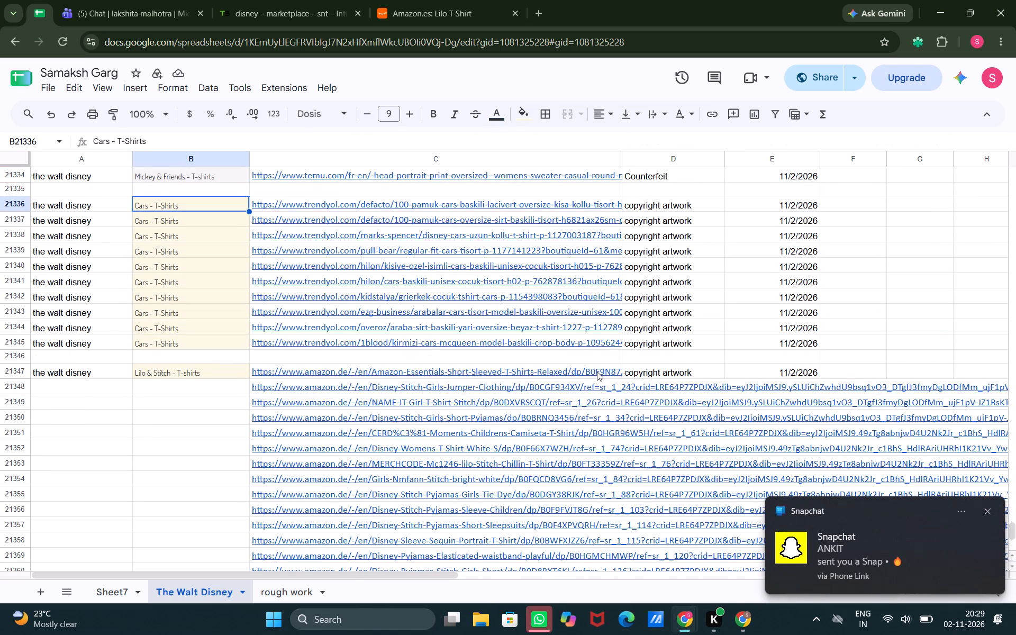
pyautogui.hotkey('ctrl', 'c')
# In the Red Points New Incident form, clear the previous links and set asset "Cars - T-Shirts - 25" with protection type "Copyright artwork".
pyautogui.hotkey('alt', 'Tab')
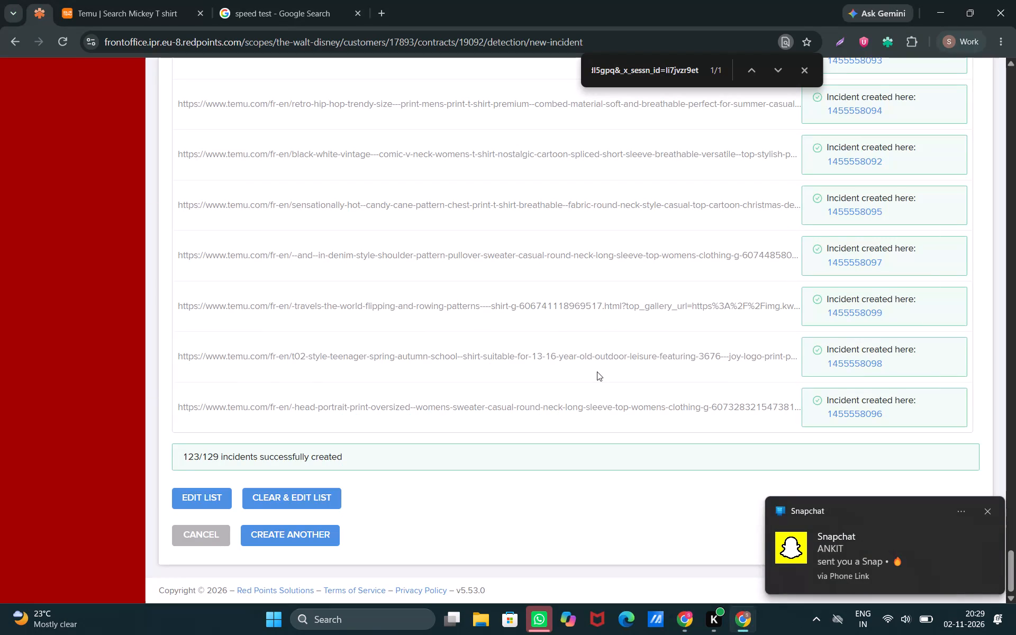
pyautogui.click(303, 495)
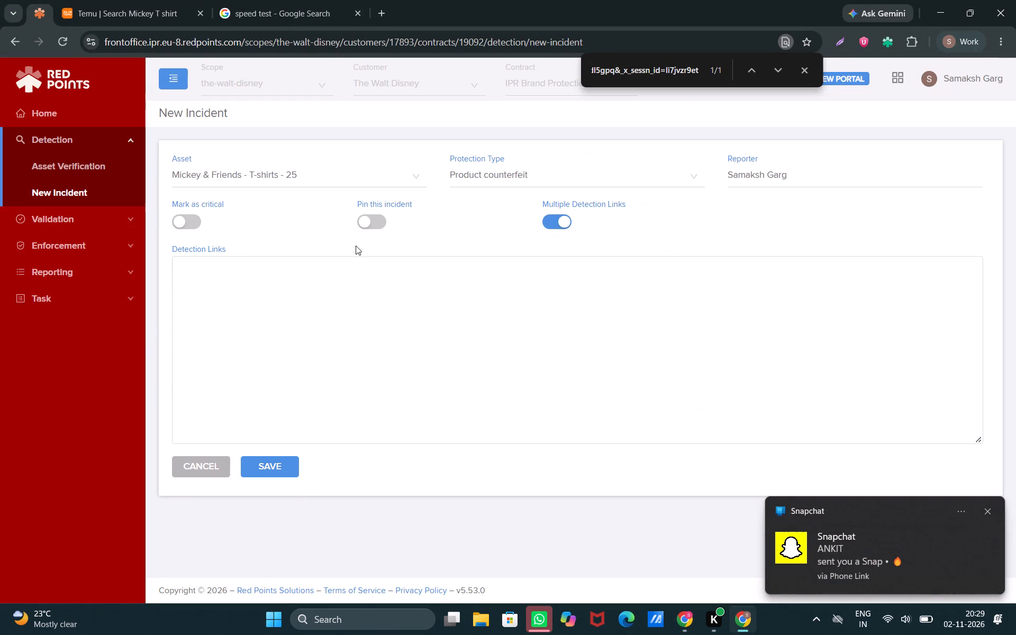
pyautogui.click(385, 184)
pyautogui.hotkey('ctrl', 'v')
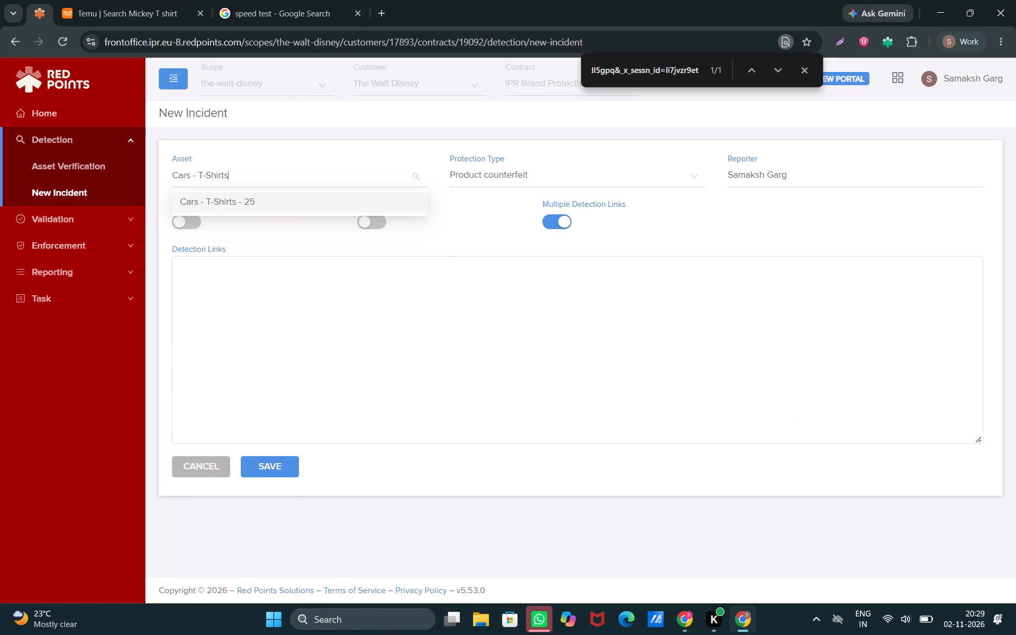
pyautogui.press('Return')
pyautogui.click(513, 165)
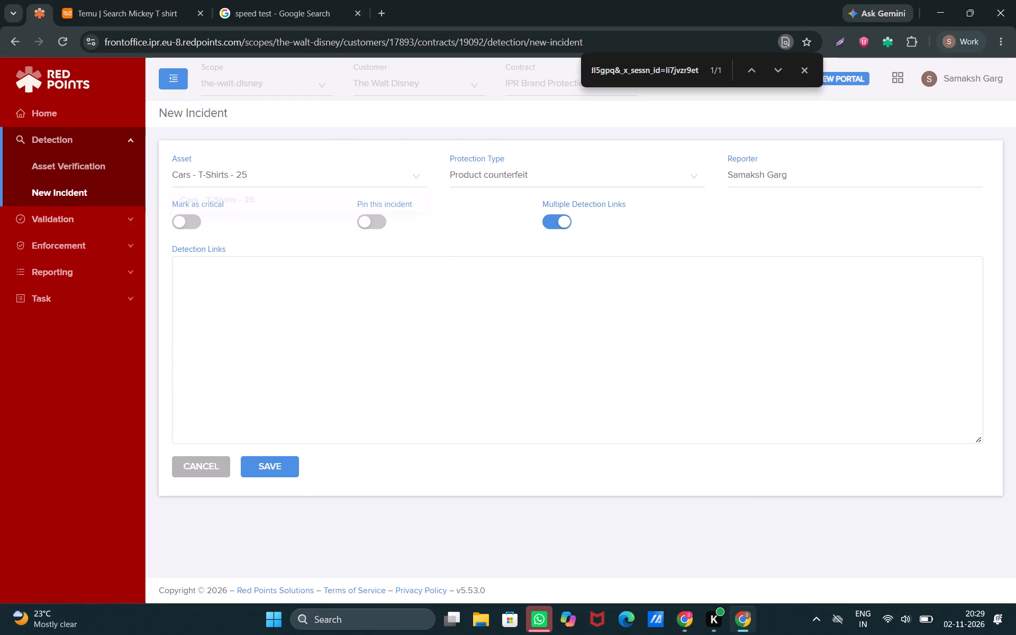
pyautogui.click(512, 171)
pyautogui.click(529, 250)
# Copy the trendyol.com Cars links from C21336:C21345 into the incident's Detection Links and save the incidents.
pyautogui.click(435, 286)
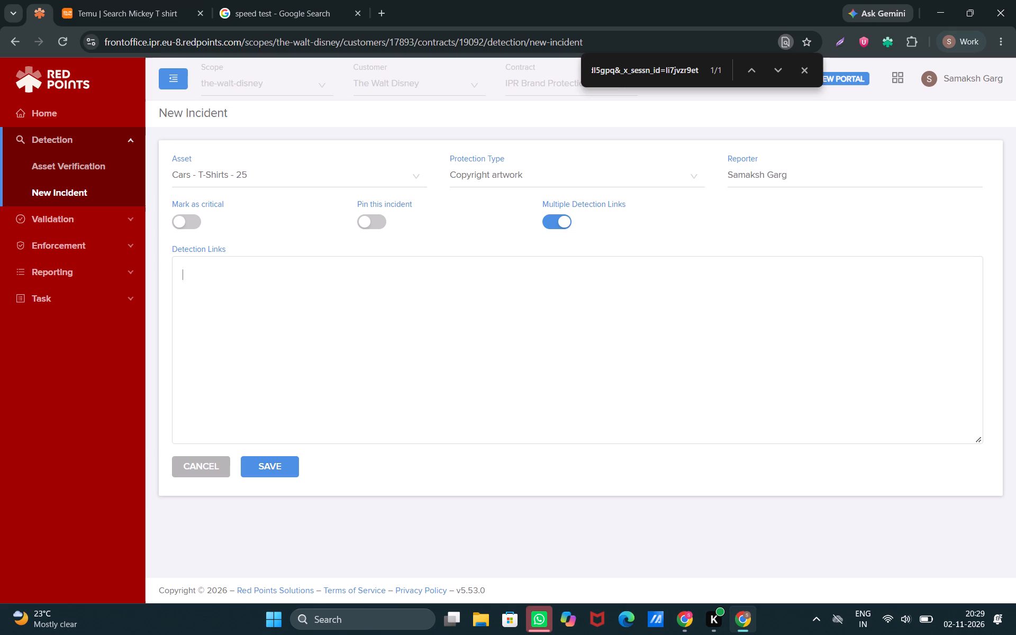
pyautogui.hotkey('alt', 'Tab')
pyautogui.press('Right')
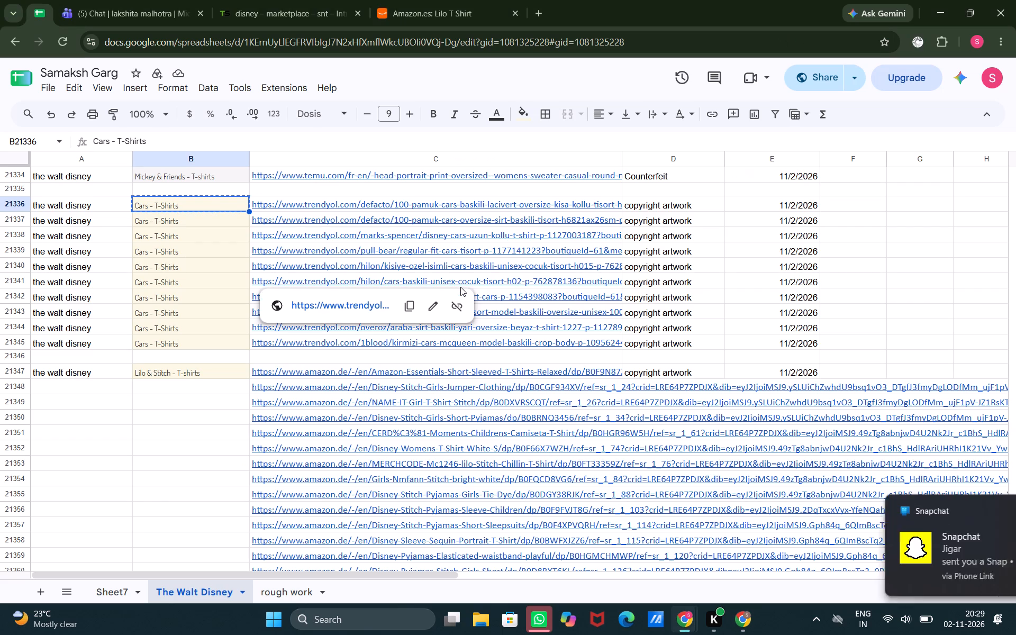
pyautogui.hotkey('ctrl', 'shift', 'Down')
pyautogui.hotkey('ctrl', 'c')
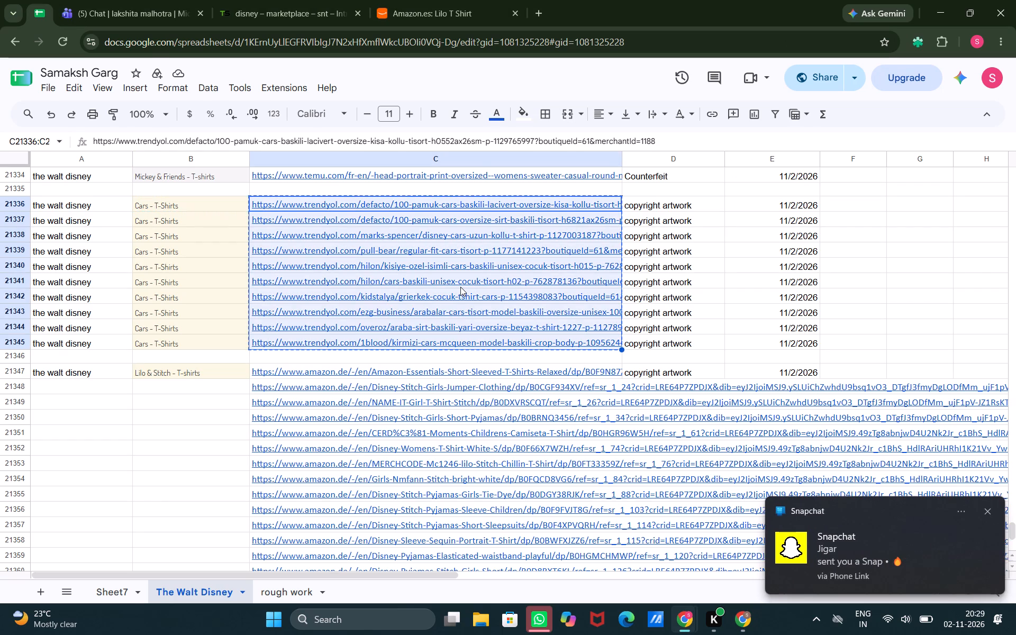
pyautogui.hotkey('alt', 'Tab')
pyautogui.hotkey('ctrl', 'v')
pyautogui.keyDown('ctrl'); pyautogui.click(460, 287); pyautogui.keyUp('ctrl')
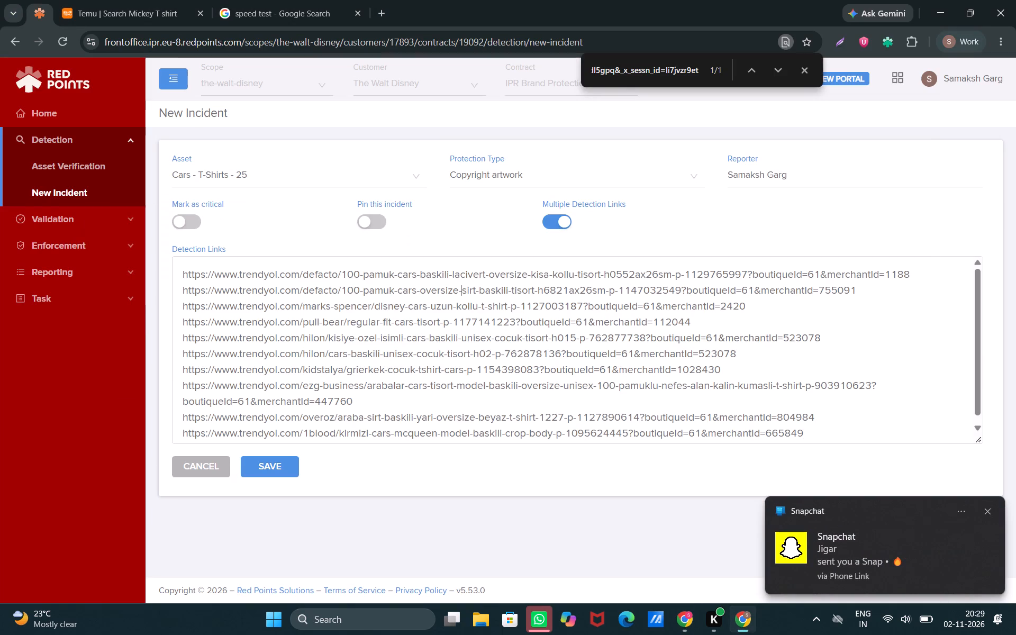
pyautogui.click(274, 471)
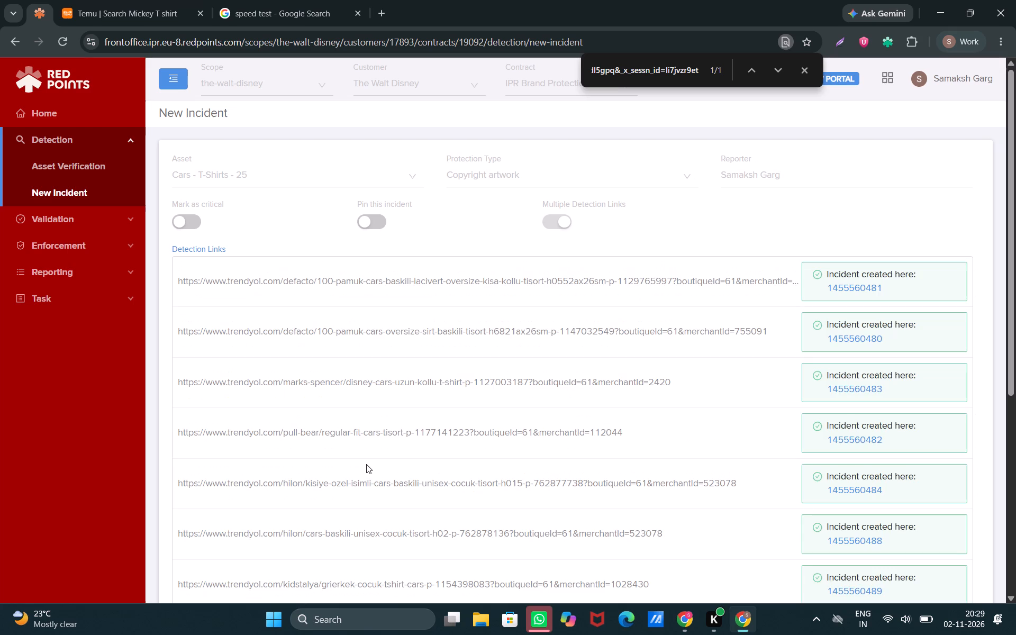
pyautogui.scroll(-6, 378, 446)
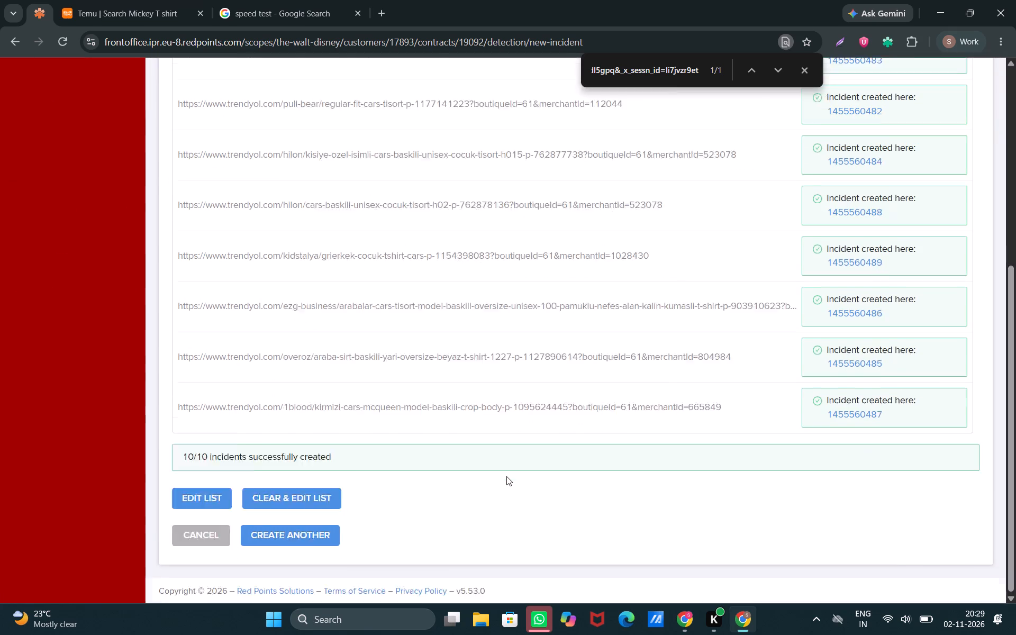
# Record the created incident count of 10 in cell I21345, at the last Cars row of The Walt Disney sheet.
pyautogui.hotkey('alt', 'Tab')
pyautogui.press('Down')
pyautogui.hotkey('ctrl', 'Down')
pyautogui.press('Right')
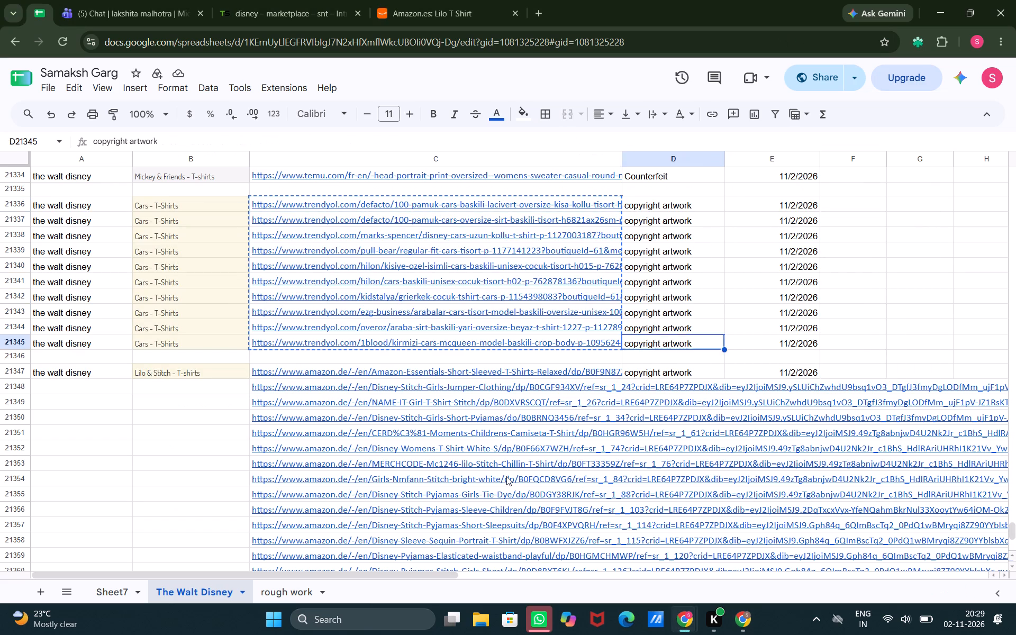
pyautogui.press('Right')
pyautogui.press('Right')
pyautogui.press('Right')
pyautogui.press('Right')
pyautogui.press('Right')
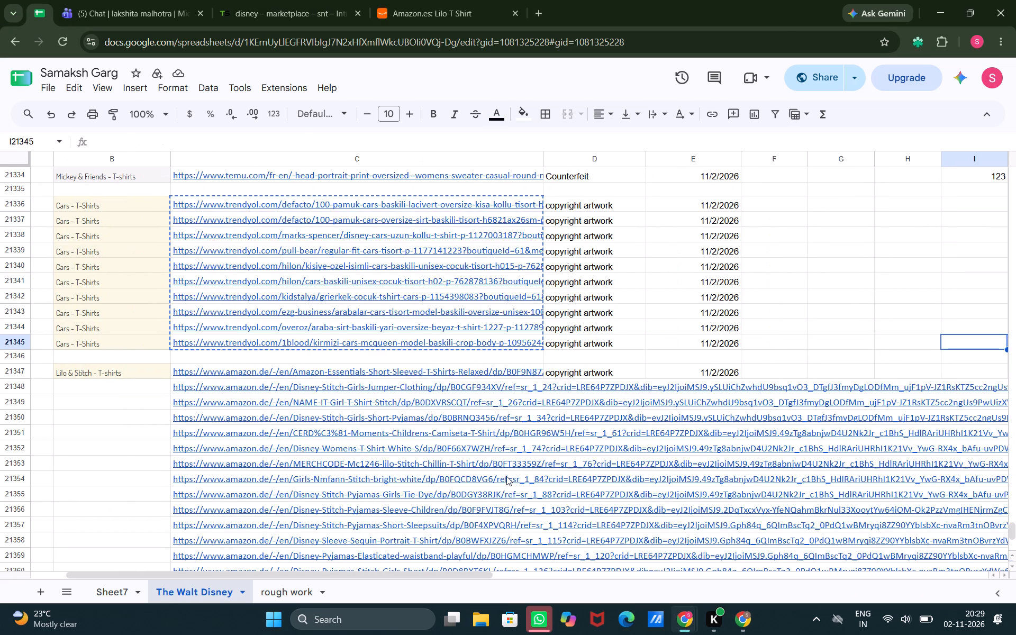
pyautogui.write('10')
pyautogui.press('Return')
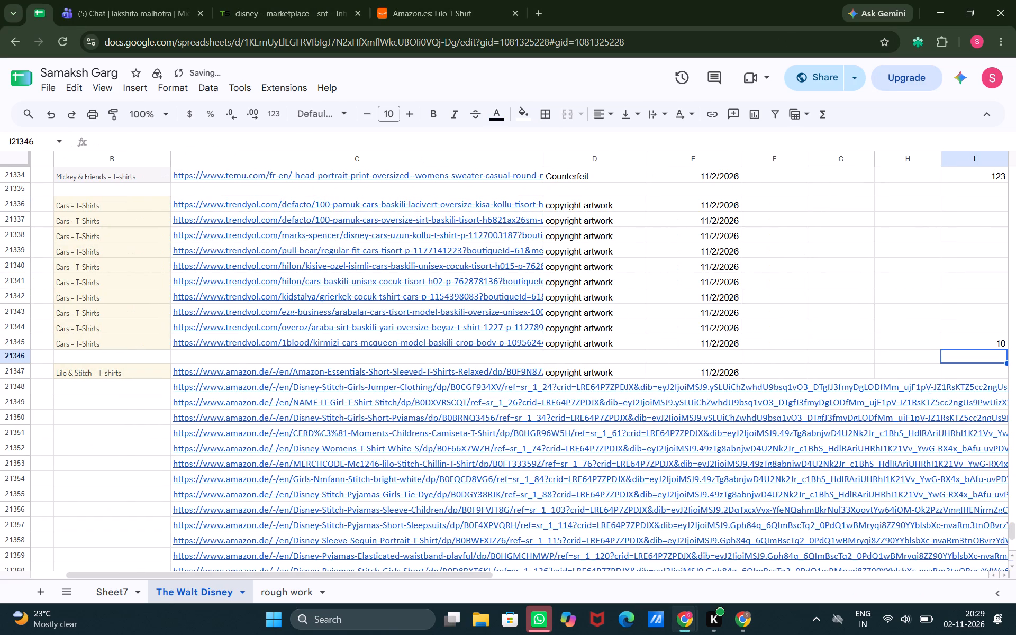
# Copy the asset name "Lilo & Stitch - T-shirts" from B21347 into B21348:B21461, beside all remaining Lilo & Stitch Amazon links.
pyautogui.press('Left')
pyautogui.press('Left')
pyautogui.press('Left')
pyautogui.press('Left')
pyautogui.press('Left')
pyautogui.press('Left')
pyautogui.press('Left')
pyautogui.press('Left')
pyautogui.press('Left')
pyautogui.press('Left')
pyautogui.press('Left')
pyautogui.press('Left')
pyautogui.press('Left')
pyautogui.press('Left')
pyautogui.press('Down')
pyautogui.press('Right')
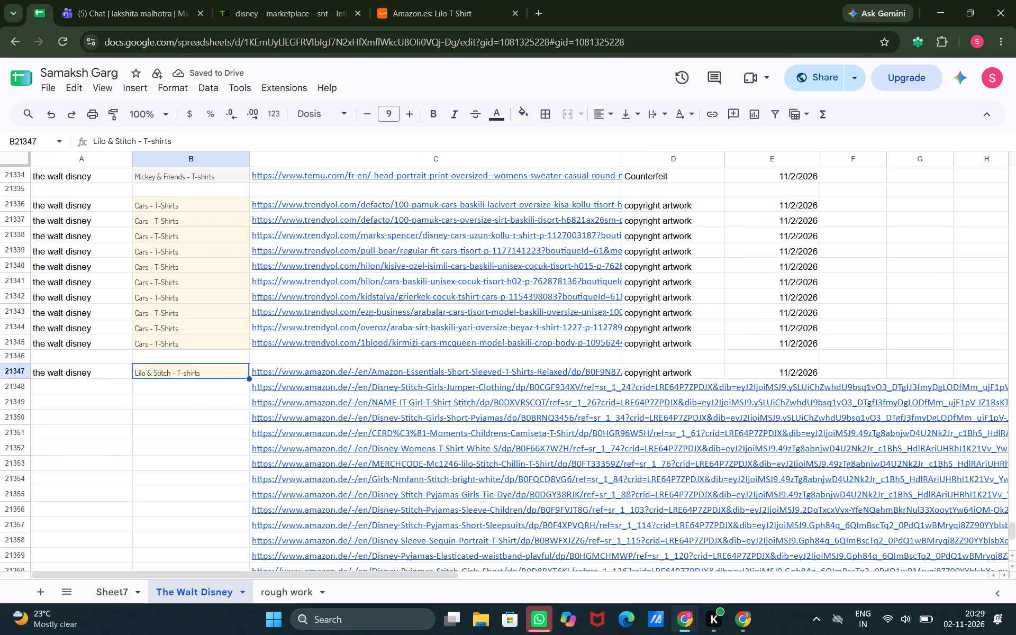
pyautogui.hotkey('ctrl', 'c')
pyautogui.press('Down')
pyautogui.hotkey('shift', 'Down')
pyautogui.hotkey('shift', 'Down')
pyautogui.hotkey('shift', 'Down')
pyautogui.hotkey('shift', 'Down')
pyautogui.hotkey('shift', 'Down')
pyautogui.hotkey('shift', 'Down')
pyautogui.hotkey('shift', 'Down')
pyautogui.hotkey('shift', 'Down')
pyautogui.hotkey('shift', 'Down')
pyautogui.hotkey('shift', 'Down')
pyautogui.hotkey('shift', 'Down')
pyautogui.hotkey('shift', 'Down')
pyautogui.hotkey('shift', 'Down')
pyautogui.hotkey('shift', 'Down')
pyautogui.hotkey('shift', 'Down')
pyautogui.hotkey('shift', 'Down')
pyautogui.hotkey('shift', 'Down')
pyautogui.hotkey('shift', 'Down')
pyautogui.hotkey('shift', 'Down')
pyautogui.hotkey('shift', 'Down')
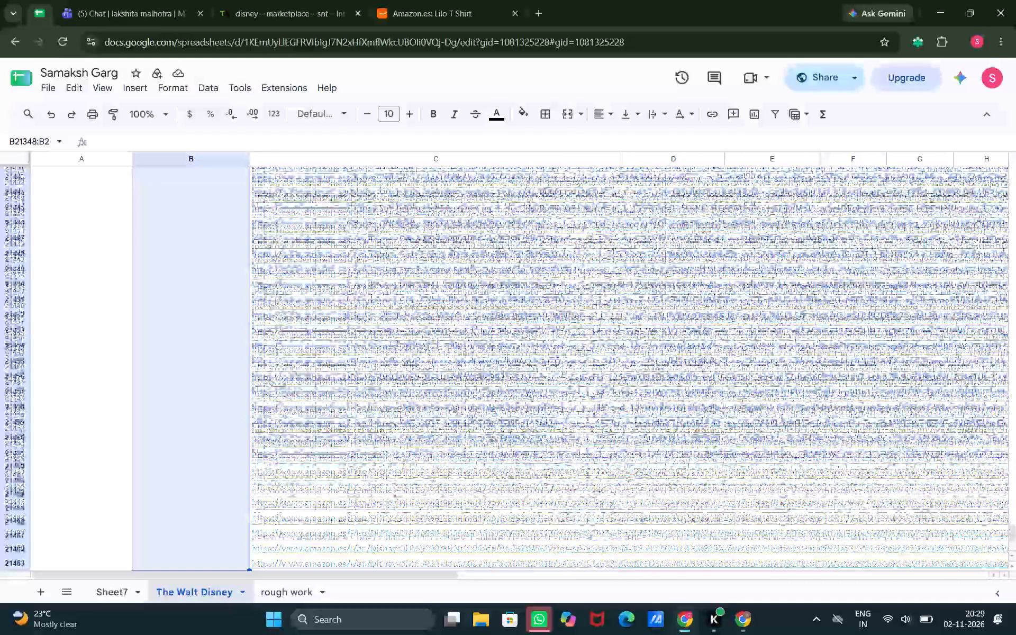
pyautogui.hotkey('shift', 'Up')
pyautogui.hotkey('shift', 'Up')
pyautogui.hotkey('shift', 'Up')
pyautogui.hotkey('shift', 'Up')
pyautogui.hotkey('shift', 'Up')
pyautogui.hotkey('shift', 'Up')
pyautogui.hotkey('shift', 'Up')
pyautogui.hotkey('shift', 'Up')
pyautogui.hotkey('shift', 'Up')
pyautogui.hotkey('ctrl', 'v')
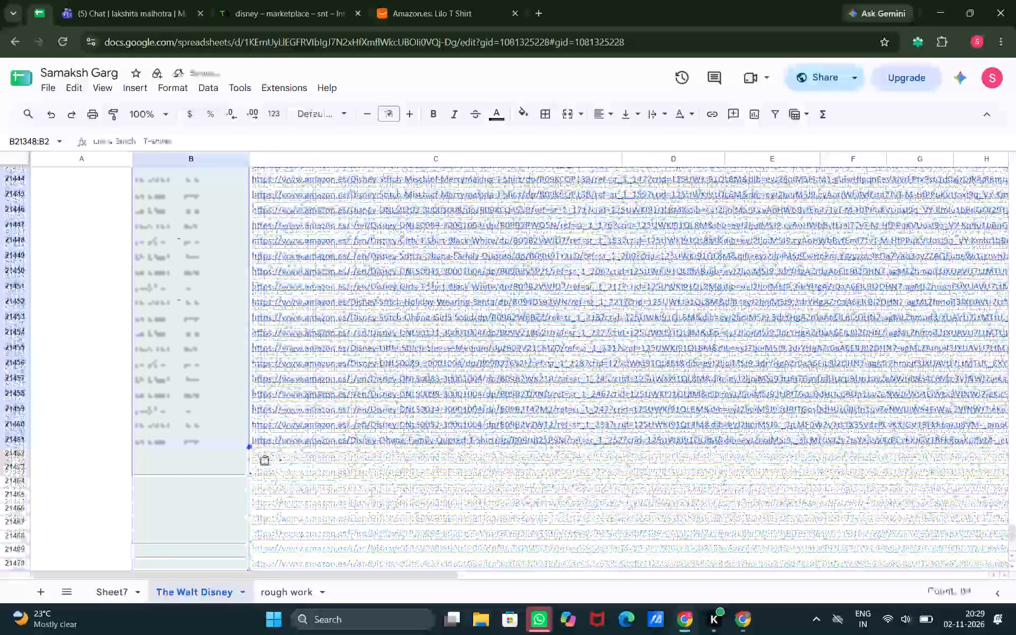
# Copy the brand name "the walt disney" from A21347 into A21348:A21461 for the rest of the Lilo & Stitch block.
pyautogui.press('Up')
pyautogui.press('Left')
pyautogui.hotkey('ctrl', 'c')
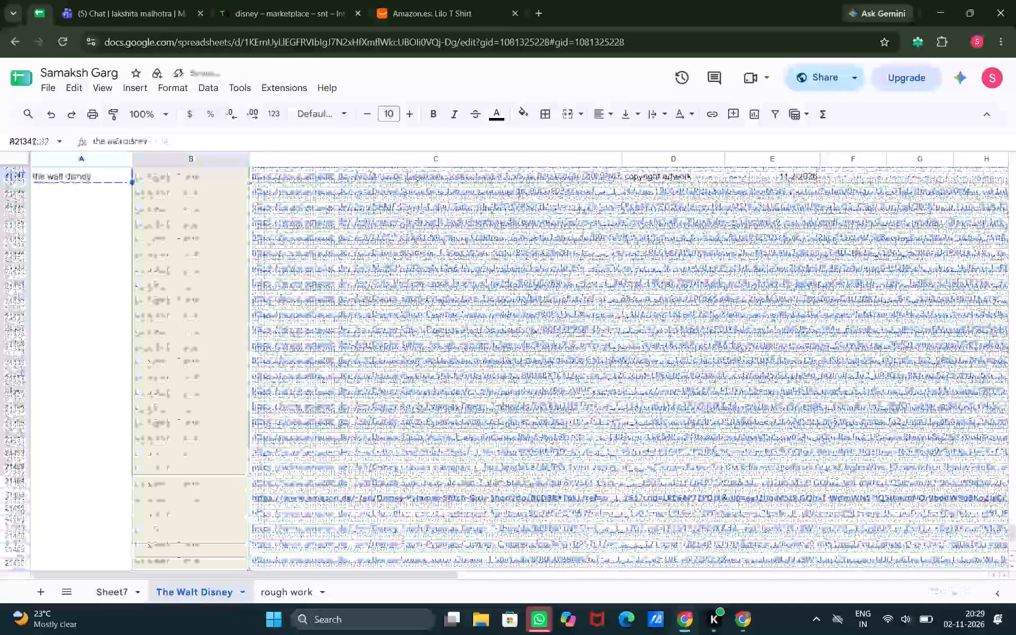
pyautogui.press('Down')
pyautogui.hotkey('shift', 'Down')
pyautogui.hotkey('shift', 'Down')
pyautogui.hotkey('shift', 'Down')
pyautogui.hotkey('shift', 'Down')
pyautogui.hotkey('shift', 'Down')
pyautogui.hotkey('shift', 'Down')
pyautogui.hotkey('shift', 'Down')
pyautogui.hotkey('shift', 'Down')
pyautogui.hotkey('shift', 'Down')
pyautogui.hotkey('shift', 'Down')
pyautogui.hotkey('shift', 'Down')
pyautogui.hotkey('shift', 'Down')
pyautogui.hotkey('shift', 'Down')
pyautogui.hotkey('shift', 'Down')
pyautogui.hotkey('shift', 'Down')
pyautogui.hotkey('shift', 'Down')
pyautogui.hotkey('shift', 'Down')
pyautogui.hotkey('shift', 'Down')
pyautogui.hotkey('shift', 'Down')
pyautogui.hotkey('shift', 'Down')
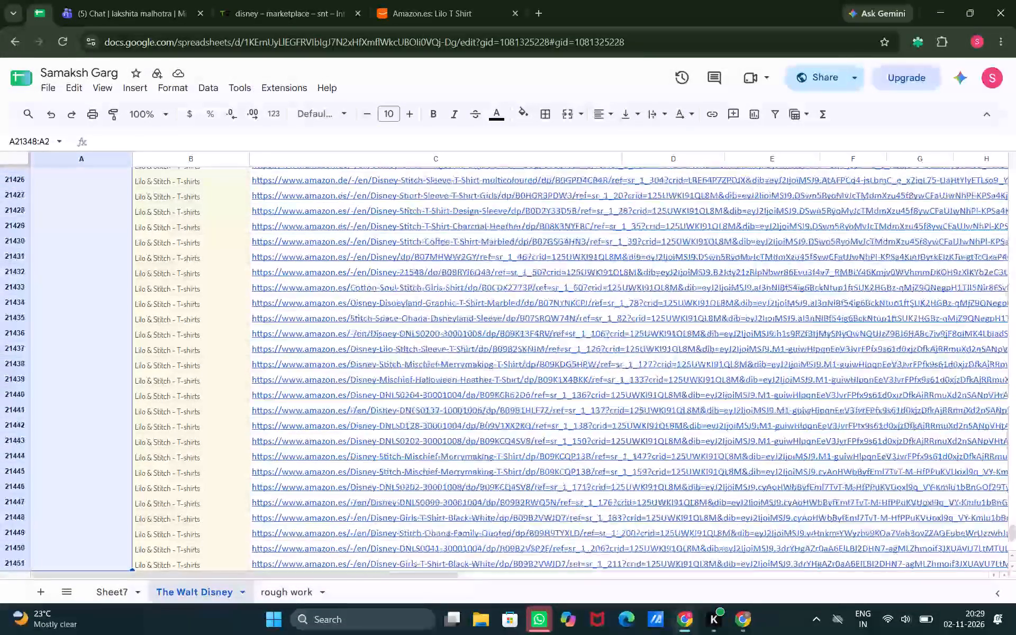
pyautogui.hotkey('shift', 'Up')
pyautogui.hotkey('shift', 'Up')
pyautogui.hotkey('shift', 'Up')
pyautogui.hotkey('shift', 'Up')
pyautogui.hotkey('shift', 'Up')
pyautogui.hotkey('shift', 'Up')
pyautogui.hotkey('shift', 'Up')
pyautogui.hotkey('shift', 'Up')
pyautogui.hotkey('shift', 'Up')
pyautogui.hotkey('shift', 'Up')
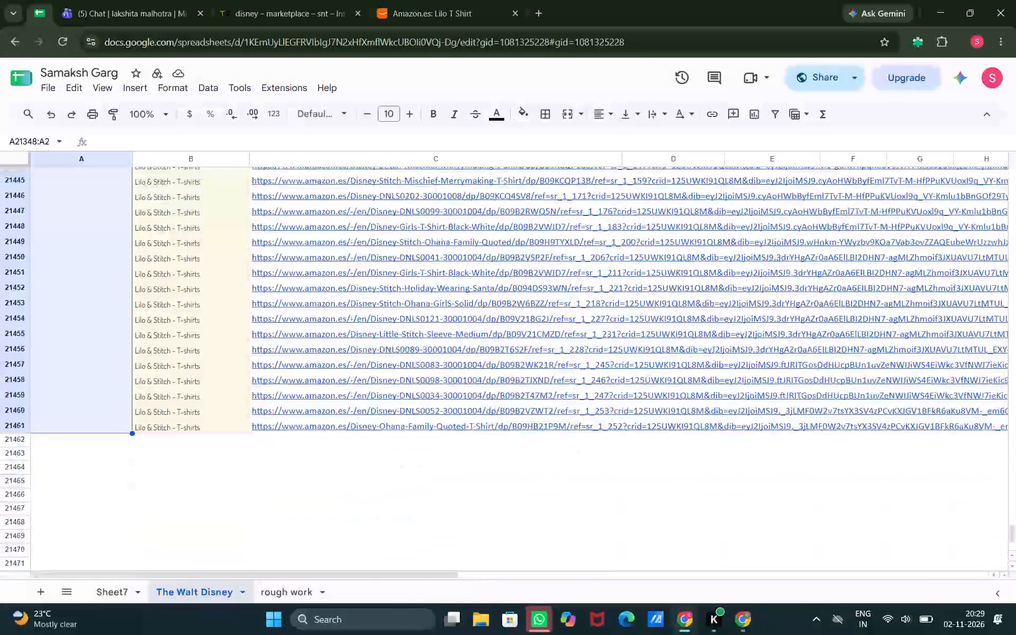
pyautogui.hotkey('ctrl', 'v')
# Copy the protection type "copyright artwork" from D21347 into D21348:D21461 for the rest of the Lilo & Stitch block.
pyautogui.press('Right')
pyautogui.press('Right')
pyautogui.press('Right')
pyautogui.press('Up')
pyautogui.press('Up')
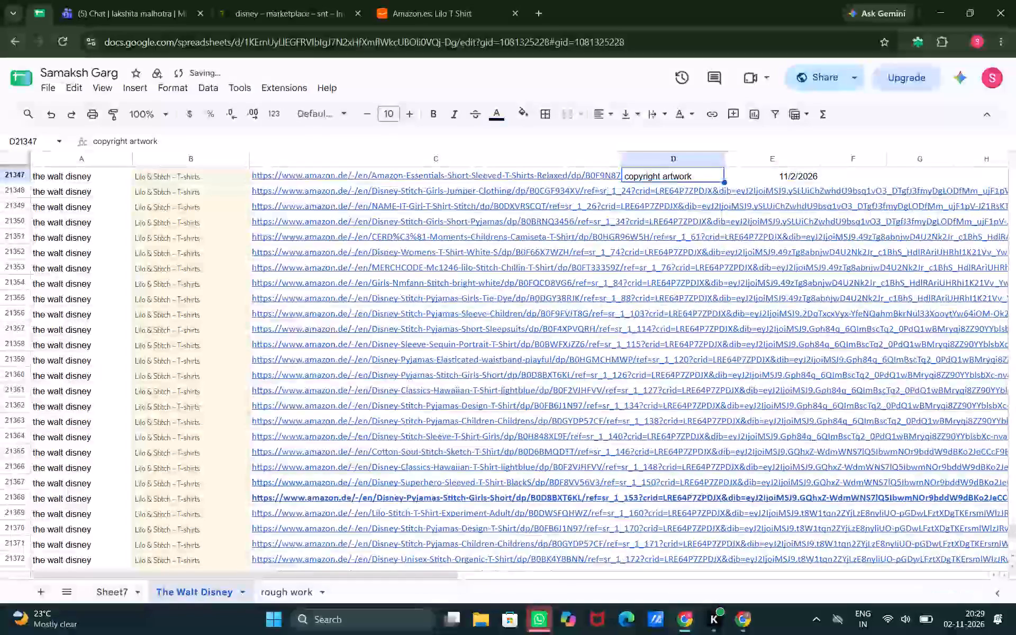
pyautogui.press('Down')
pyautogui.hotkey('ctrl', 'c')
pyautogui.press('Down')
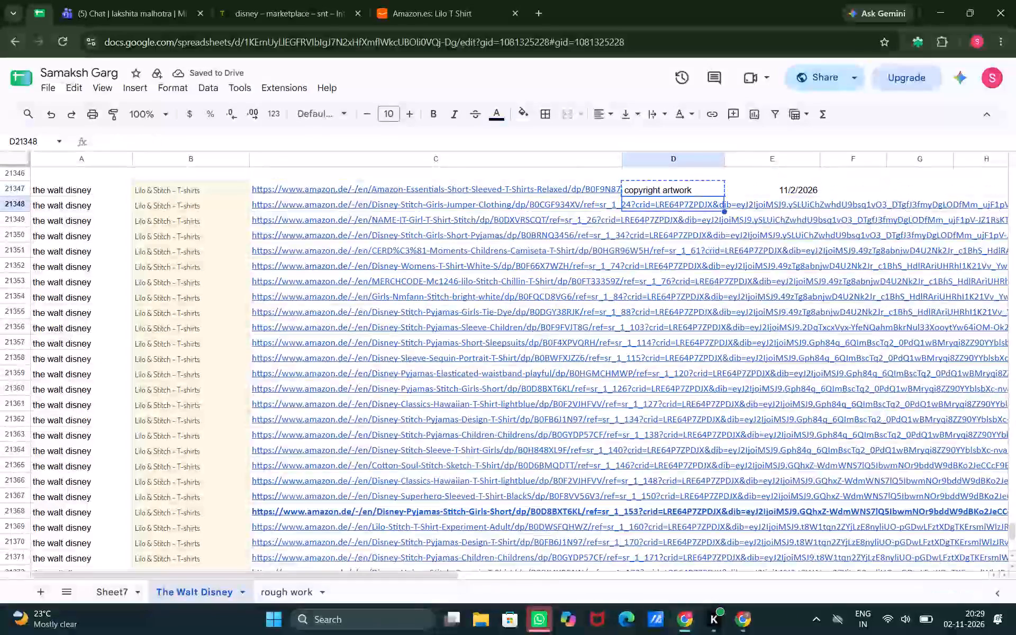
pyautogui.hotkey('shift', 'Down')
pyautogui.hotkey('shift', 'Down')
pyautogui.hotkey('shift', 'Down')
pyautogui.hotkey('shift', 'Down')
pyautogui.hotkey('shift', 'Down')
pyautogui.hotkey('shift', 'Down')
pyautogui.hotkey('shift', 'Down')
pyautogui.hotkey('shift', 'Down')
pyautogui.hotkey('shift', 'Down')
pyautogui.hotkey('shift', 'Down')
pyautogui.hotkey('shift', 'Down')
pyautogui.hotkey('shift', 'Down')
pyautogui.hotkey('shift', 'Down')
pyautogui.hotkey('shift', 'Down')
pyautogui.hotkey('shift', 'Down')
pyautogui.hotkey('shift', 'Down')
pyautogui.hotkey('shift', 'Down')
pyautogui.hotkey('shift', 'Down')
pyautogui.hotkey('shift', 'Down')
pyautogui.hotkey('shift', 'Down')
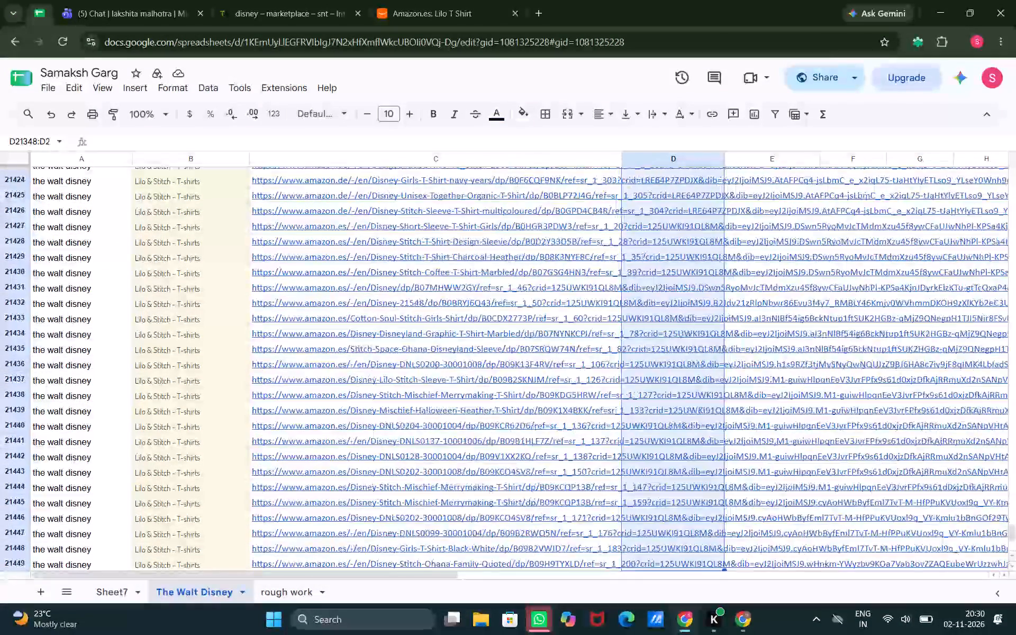
pyautogui.hotkey('shift', 'Down')
pyautogui.hotkey('shift', 'Down')
pyautogui.hotkey('shift', 'Down')
pyautogui.hotkey('shift', 'Down')
pyautogui.hotkey('shift', 'Down')
pyautogui.hotkey('shift', 'Down')
pyautogui.hotkey('shift', 'Down')
pyautogui.hotkey('shift', 'Down')
pyautogui.hotkey('shift', 'Down')
pyautogui.hotkey('shift', 'Down')
pyautogui.hotkey('shift', 'Down')
pyautogui.hotkey('shift', 'Down')
pyautogui.hotkey('shift', 'Down')
pyautogui.hotkey('shift', 'Down')
pyautogui.hotkey('shift', 'Down')
pyautogui.hotkey('shift', 'Down')
pyautogui.hotkey('shift', 'Down')
pyautogui.hotkey('shift', 'Down')
pyautogui.hotkey('shift', 'Down')
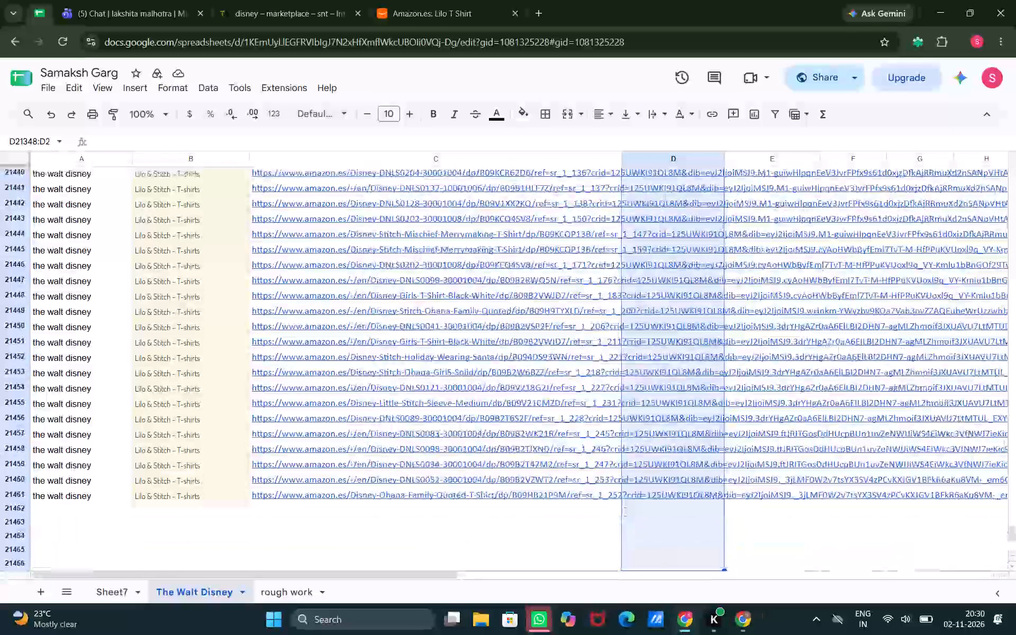
pyautogui.hotkey('shift', 'Up')
pyautogui.hotkey('shift', 'Up')
pyautogui.hotkey('shift', 'Up')
pyautogui.hotkey('shift', 'Up')
pyautogui.hotkey('shift', 'Up')
pyautogui.hotkey('shift', 'Up')
pyautogui.hotkey('shift', 'Up')
pyautogui.hotkey('shift', 'Up')
pyautogui.hotkey('ctrl', 'v')
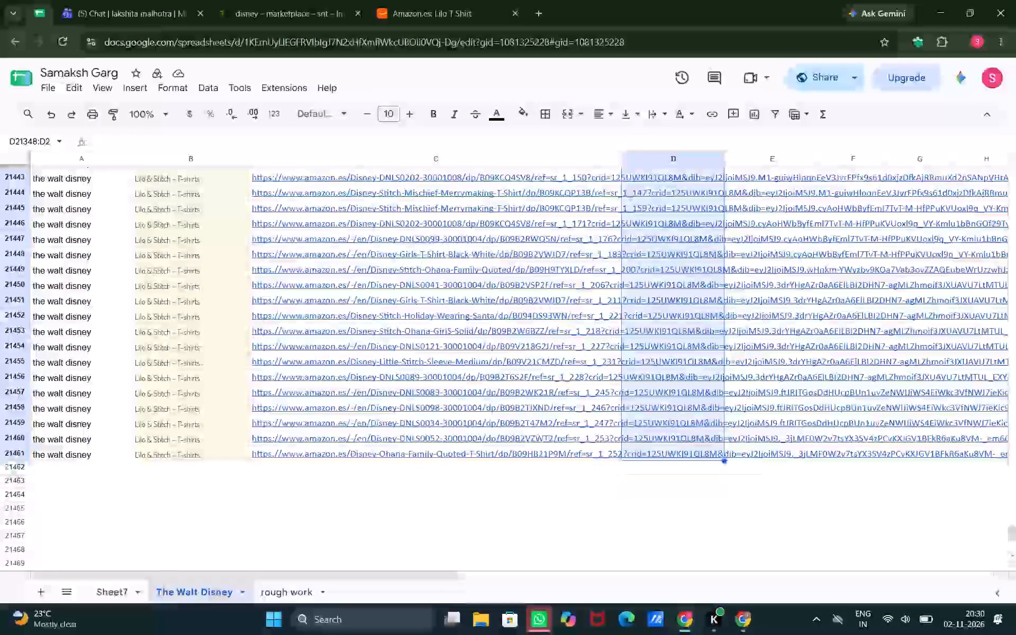
# Copy the date 11/2/2026 from E21347 into E21348:E21461 for the rest of the Lilo & Stitch block.
pyautogui.press('Right')
pyautogui.press('Up')
pyautogui.hotkey('ctrl', 'c')
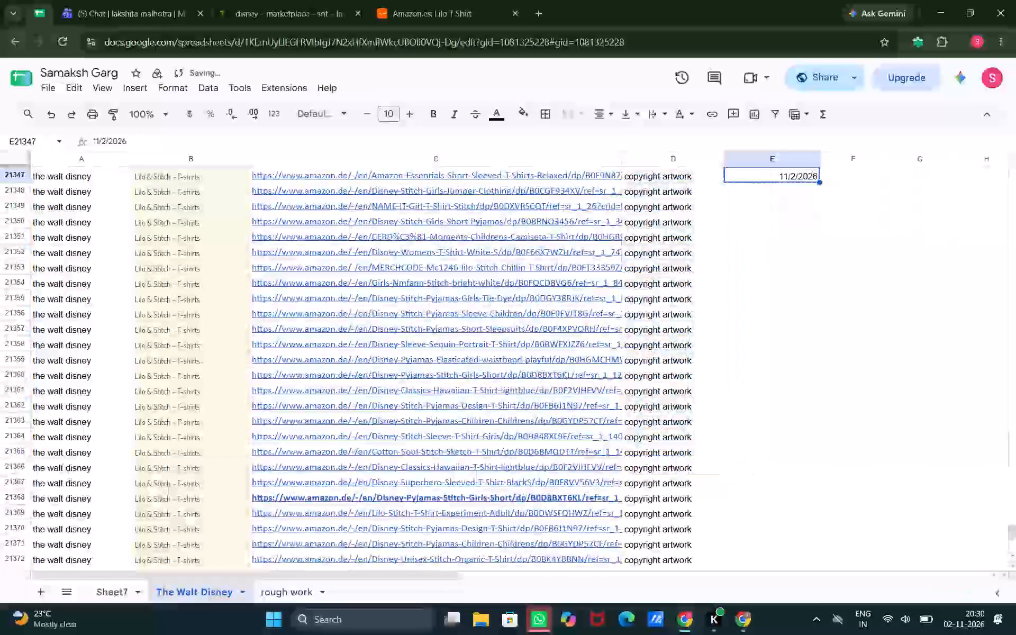
pyautogui.press('Down')
pyautogui.hotkey('shift', 'Down')
pyautogui.hotkey('shift', 'Down')
pyautogui.hotkey('shift', 'Down')
pyautogui.hotkey('shift', 'Down')
pyautogui.hotkey('shift', 'Down')
pyautogui.hotkey('shift', 'Down')
pyautogui.hotkey('shift', 'Down')
pyautogui.hotkey('shift', 'Down')
pyautogui.hotkey('shift', 'Down')
pyautogui.hotkey('shift', 'Down')
pyautogui.hotkey('shift', 'Down')
pyautogui.hotkey('shift', 'Down')
pyautogui.hotkey('shift', 'Down')
pyautogui.hotkey('shift', 'Down')
pyautogui.hotkey('shift', 'Down')
pyautogui.hotkey('shift', 'Down')
pyautogui.hotkey('shift', 'Down')
pyautogui.hotkey('shift', 'Down')
pyautogui.hotkey('shift', 'Down')
pyautogui.hotkey('shift', 'Down')
pyautogui.hotkey('shift', 'Down')
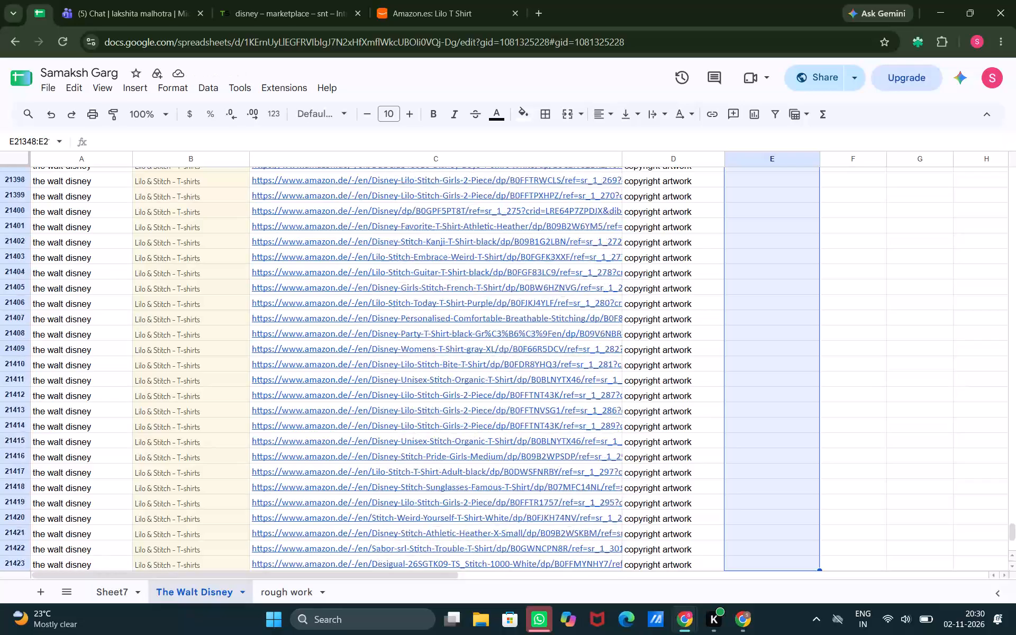
pyautogui.hotkey('shift', 'Up')
pyautogui.hotkey('shift', 'Up')
pyautogui.hotkey('shift', 'Up')
pyautogui.hotkey('shift', 'Up')
pyautogui.hotkey('shift', 'Up')
pyautogui.hotkey('shift', 'Up')
pyautogui.hotkey('shift', 'Up')
pyautogui.hotkey('shift', 'Up')
pyautogui.hotkey('shift', 'Up')
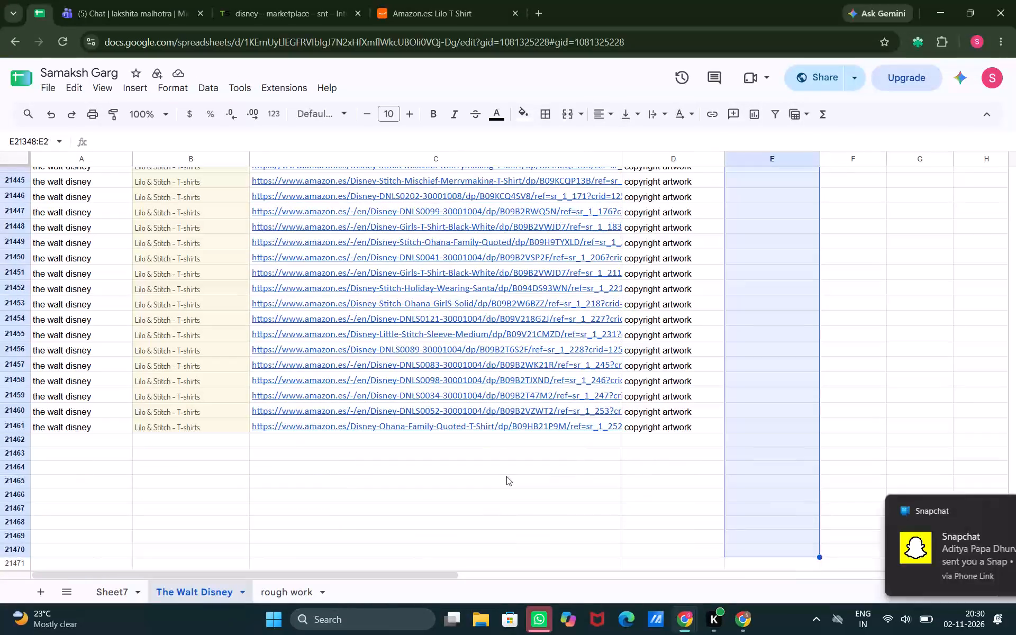
pyautogui.hotkey('shift', 'Up')
pyautogui.hotkey('ctrl', 'v')
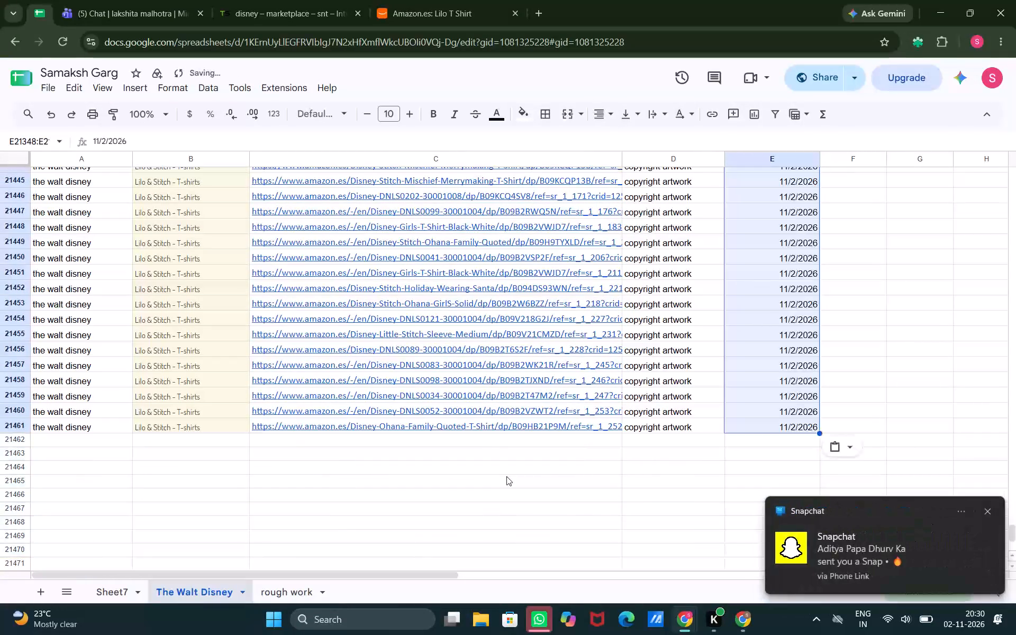
pyautogui.press('Return')
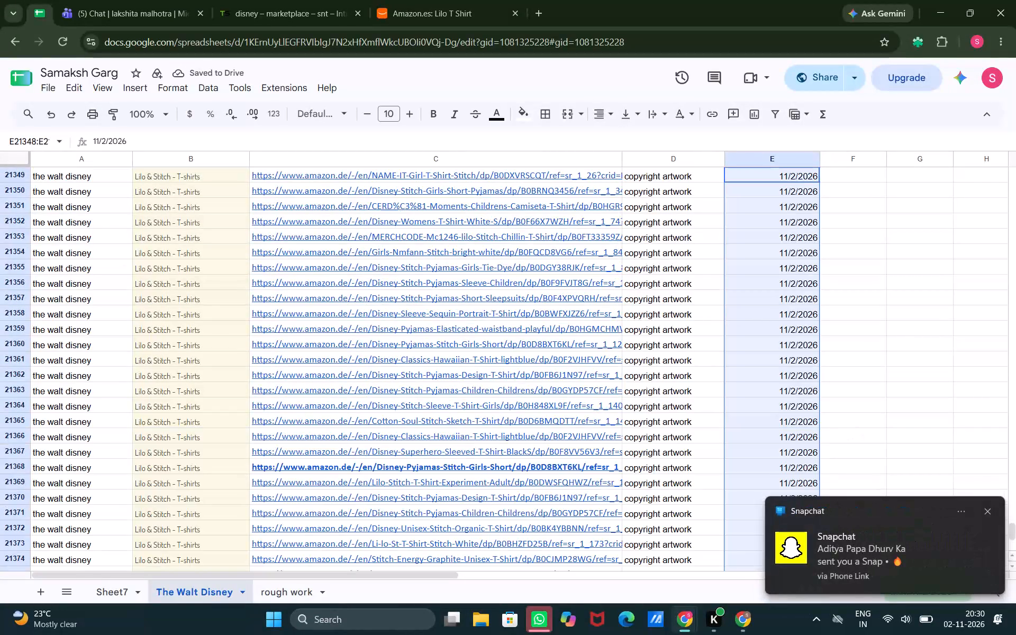
# In Red Points, clear the submitted Cars links and set the incident asset to Lilo & Stitch - T-shirts - 25, using the name in B21347.
pyautogui.press('Right')
pyautogui.press('Right')
pyautogui.press('Left')
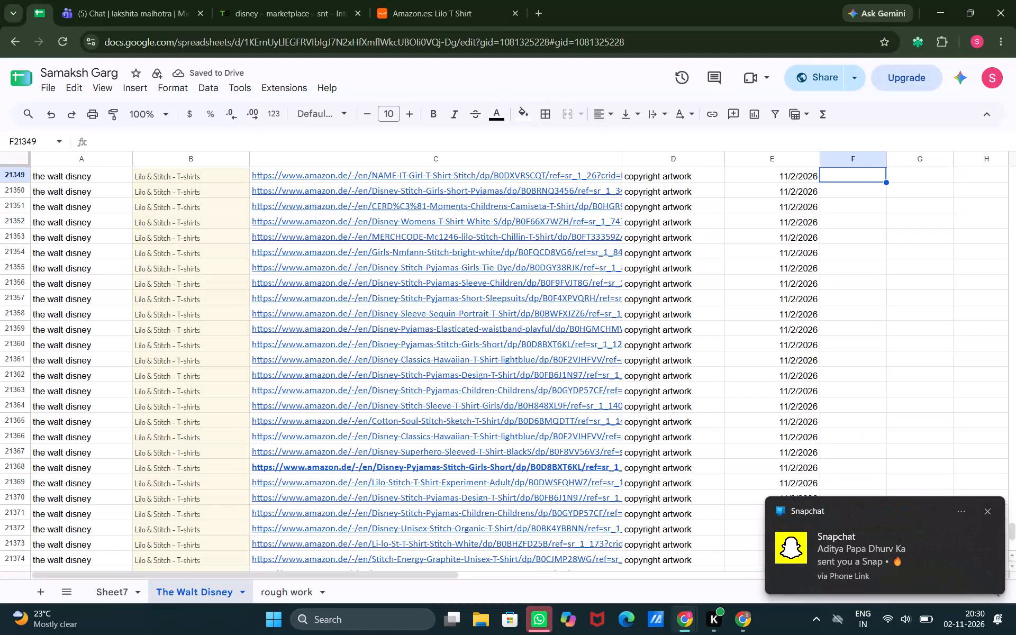
pyautogui.press('Left')
pyautogui.press('Left')
pyautogui.press('Left')
pyautogui.press('Up')
pyautogui.press('Up')
pyautogui.press('Up')
pyautogui.press('Up')
pyautogui.press('Down')
pyautogui.press('Down')
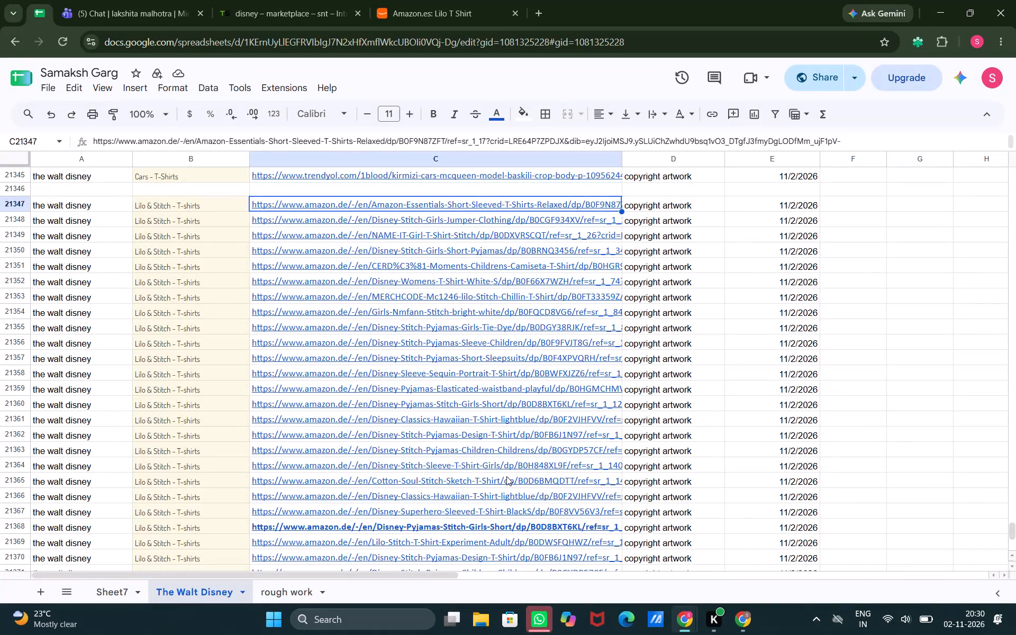
pyautogui.press('Left')
pyautogui.hotkey('ctrl', 'c')
pyautogui.hotkey('alt', 'Tab')
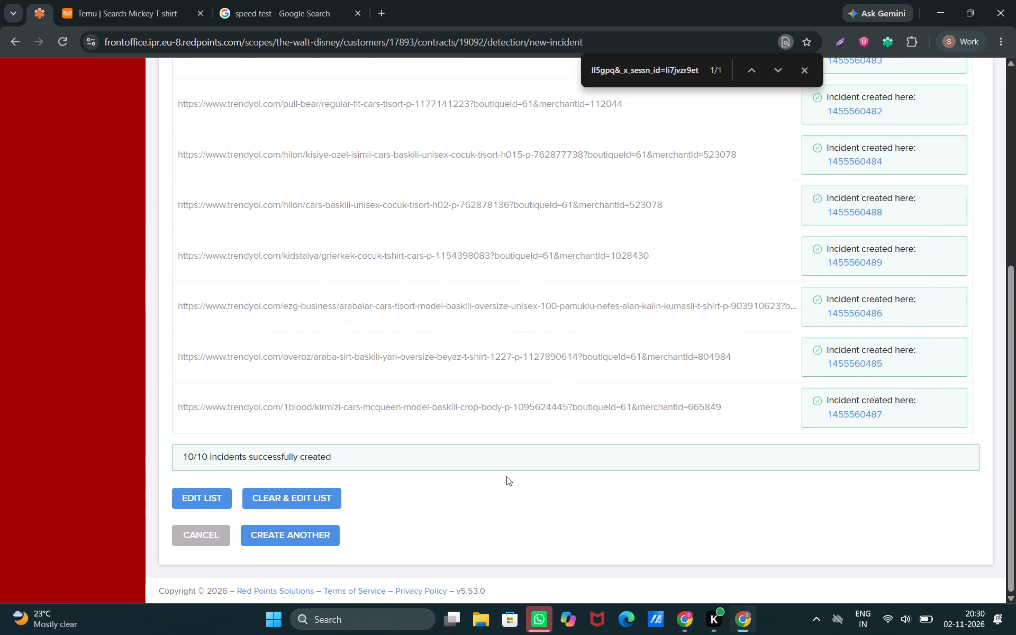
pyautogui.click(324, 502)
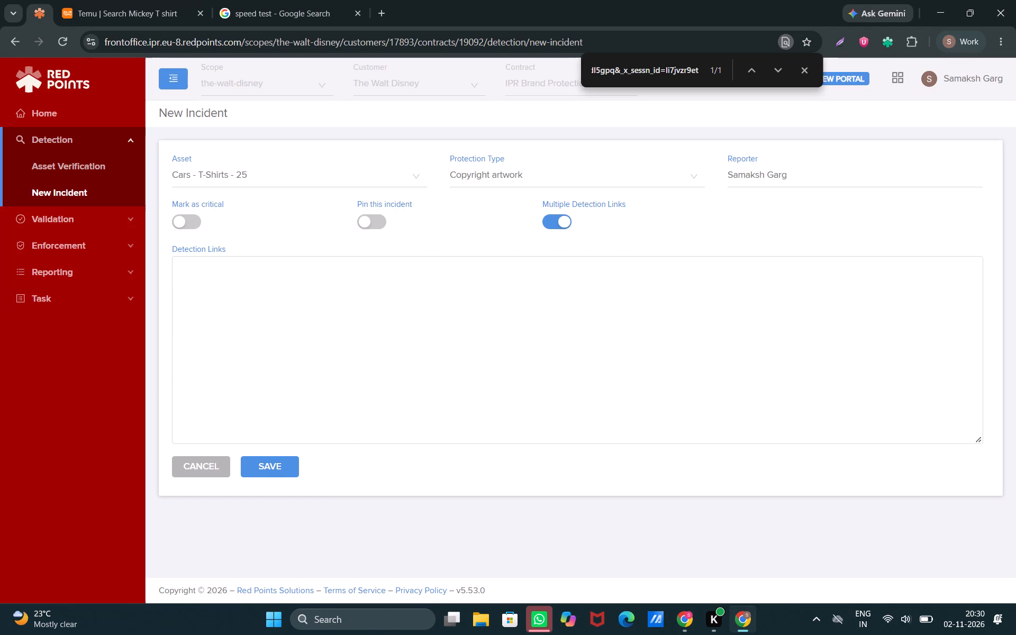
pyautogui.click(316, 173)
pyautogui.hotkey('ctrl', 'v')
pyautogui.press('Return')
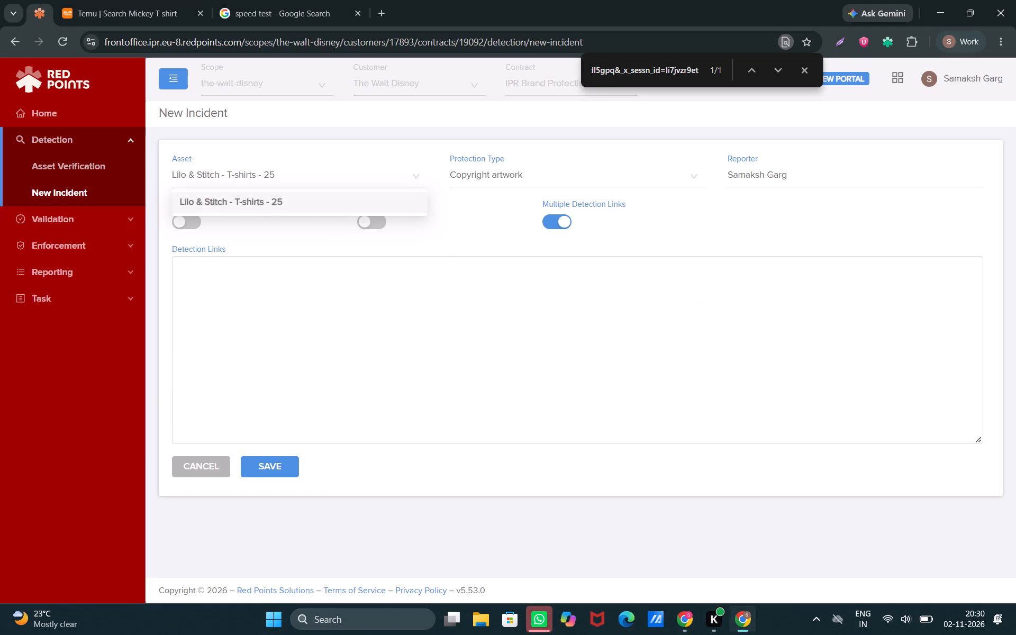
# Copy the Lilo & Stitch Amazon links C21347:C21461 from the sheet into the new incident's Detection Links.
pyautogui.click(250, 300)
pyautogui.hotkey('alt', 'Tab')
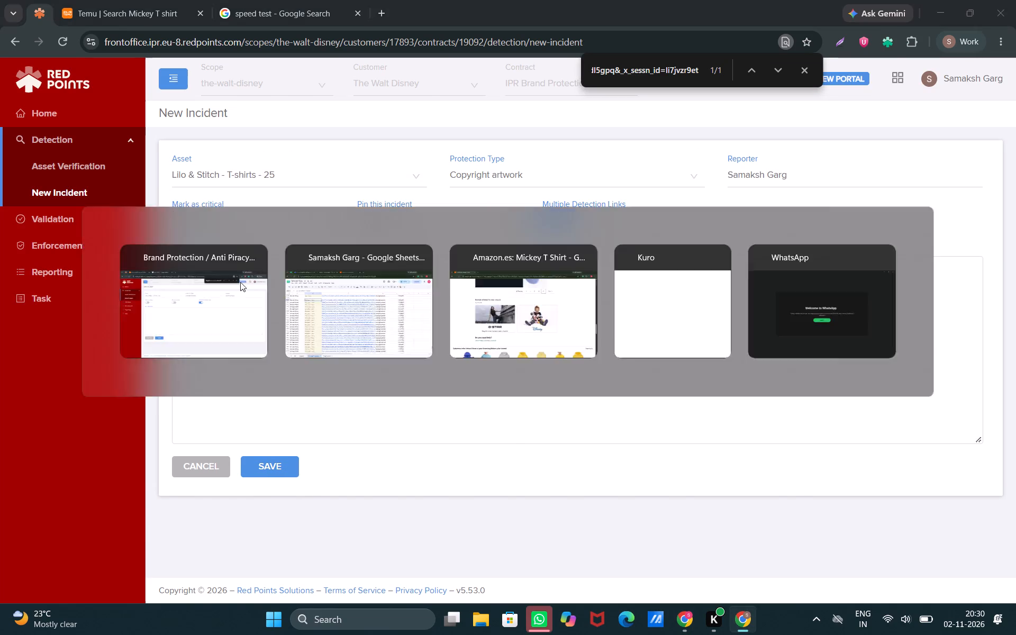
pyautogui.press('Right')
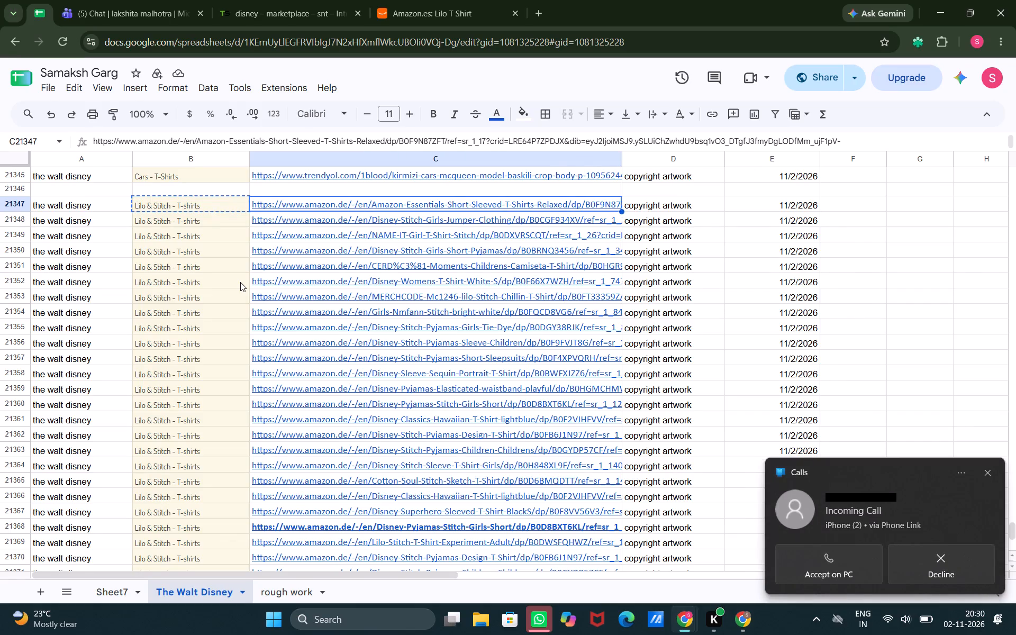
pyautogui.hotkey('ctrl', 'shift', 'Down')
pyautogui.hotkey('ctrl', 'c')
pyautogui.hotkey('alt', 'Tab')
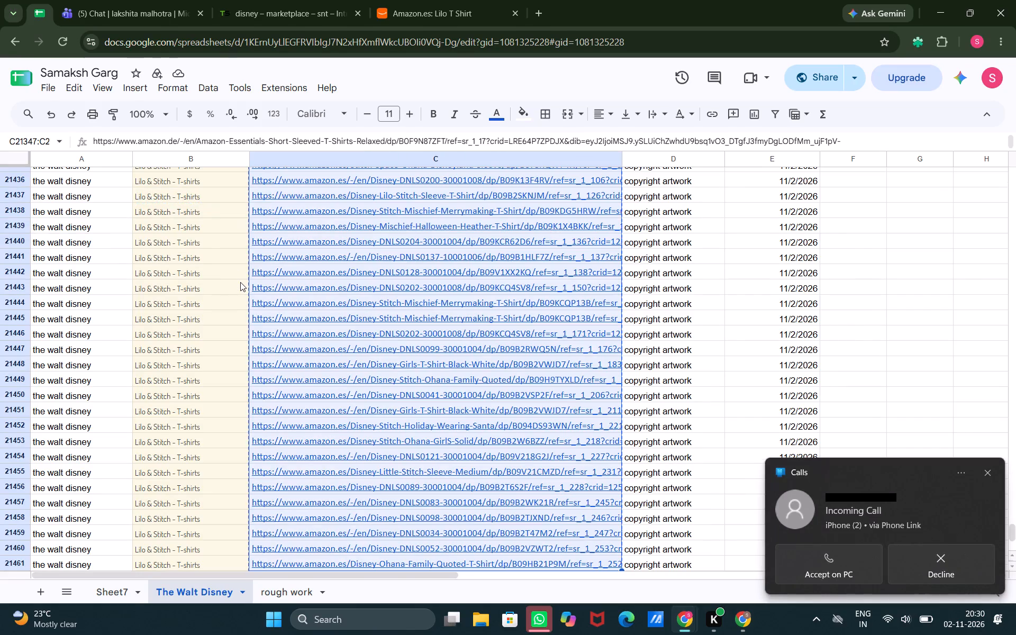
pyautogui.hotkey('ctrl', 'v')
# Search the incident form for the first Lilo & Stitch link, from C21347, to check that it was included.
pyautogui.hotkey('alt', 'Tab')
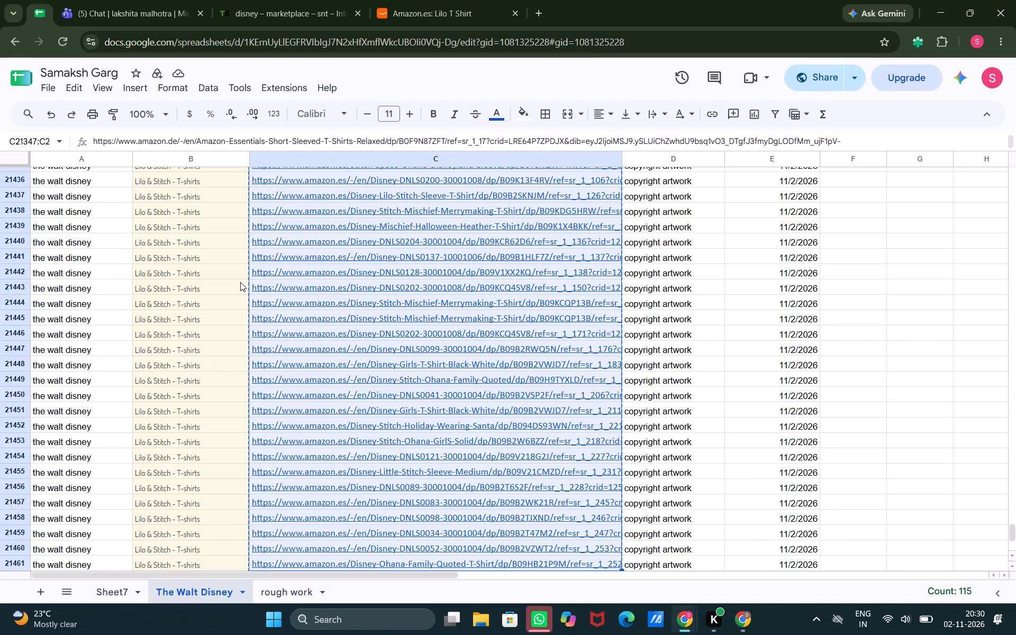
pyautogui.press('Up')
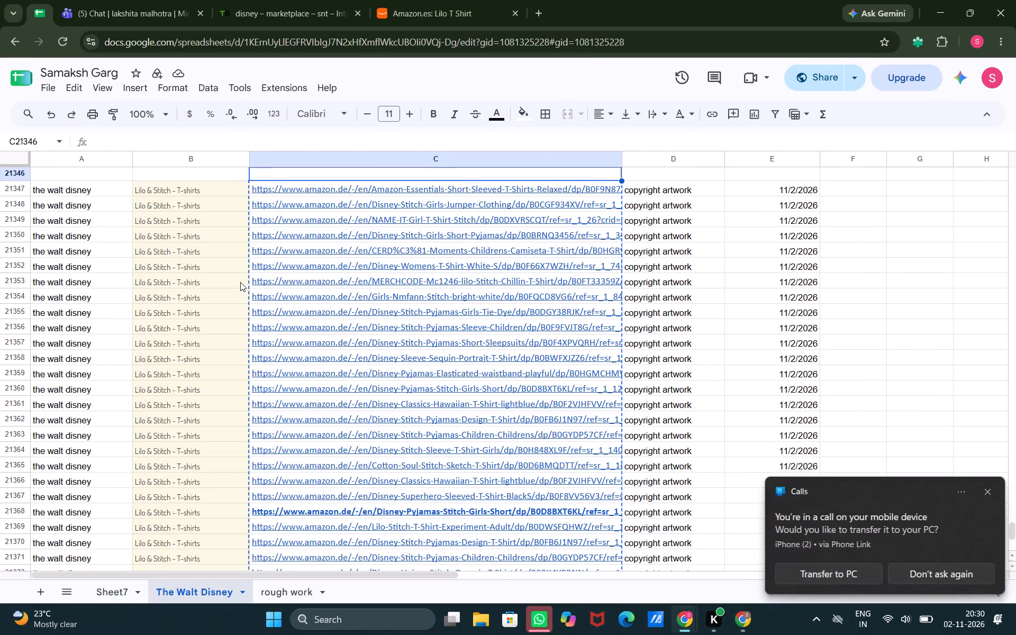
pyautogui.press('Down')
pyautogui.hotkey('ctrl', 'c')
pyautogui.hotkey('alt', 'Tab')
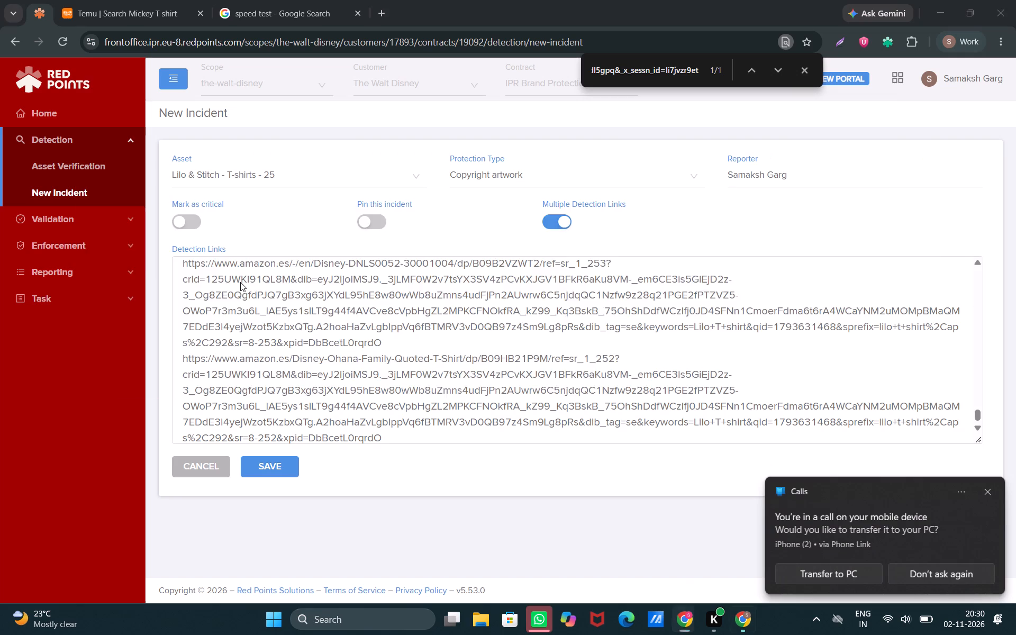
pyautogui.tripleClick(677, 76)
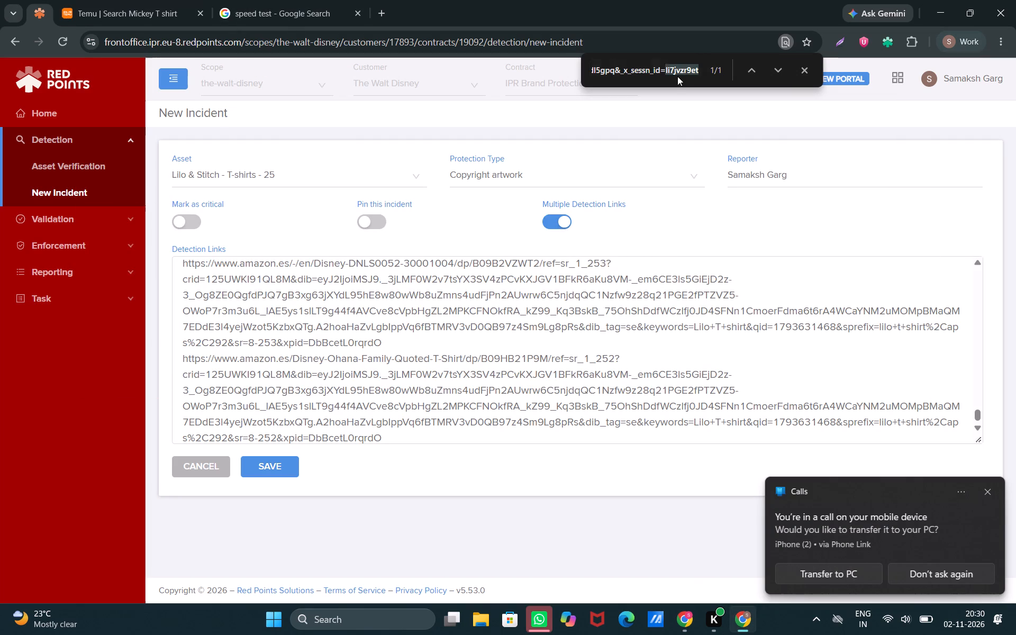
pyautogui.press('BackSpace')
pyautogui.hotkey('ctrl', 'v')
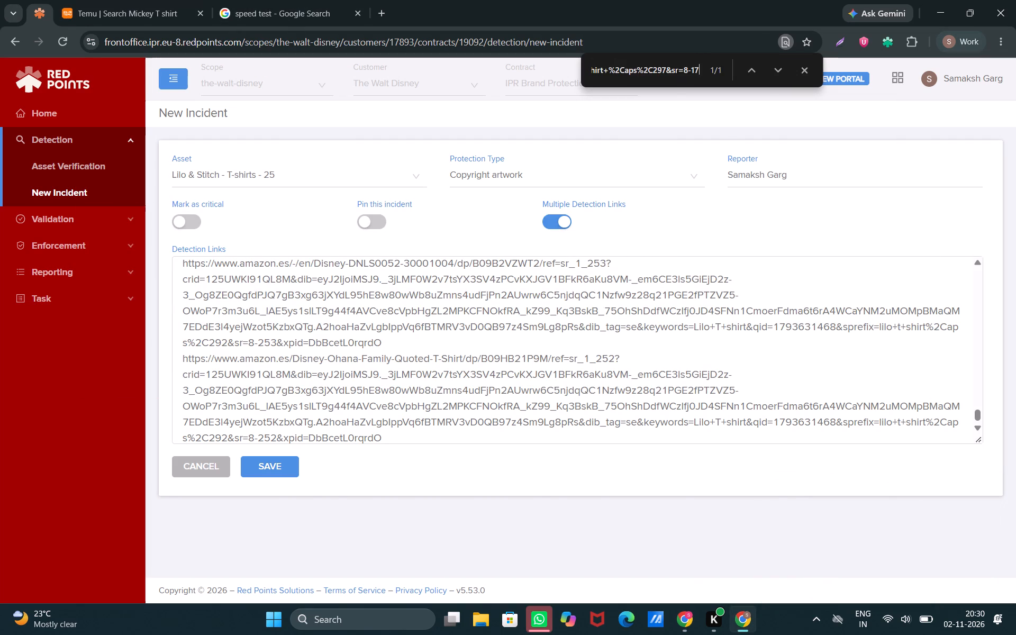
# Search the incident form for the last Lilo & Stitch link, from C21461, to check that the list is complete.
pyautogui.hotkey('alt', 'Tab')
pyautogui.hotkey('ctrl', 'Down')
pyautogui.press('Down')
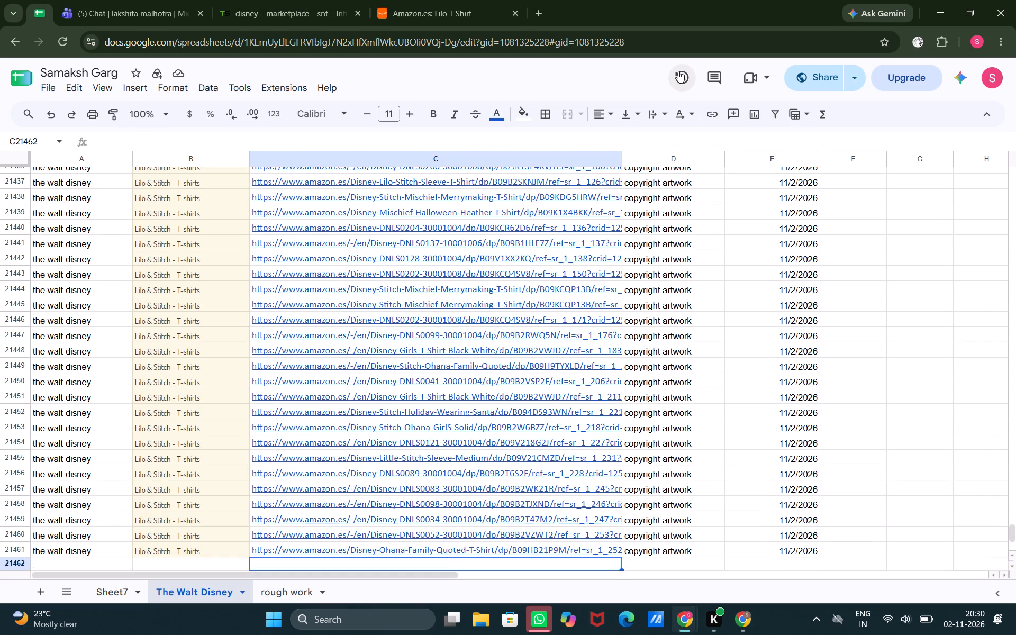
pyautogui.press('Up')
pyautogui.hotkey('ctrl', 'c')
pyautogui.hotkey('alt', 'Tab')
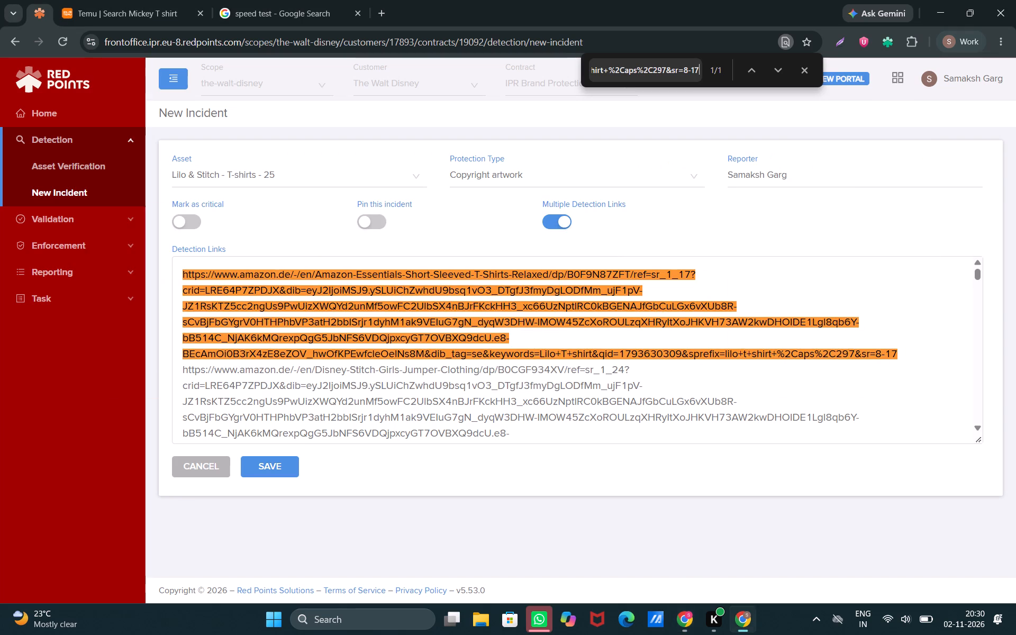
pyautogui.tripleClick(658, 75)
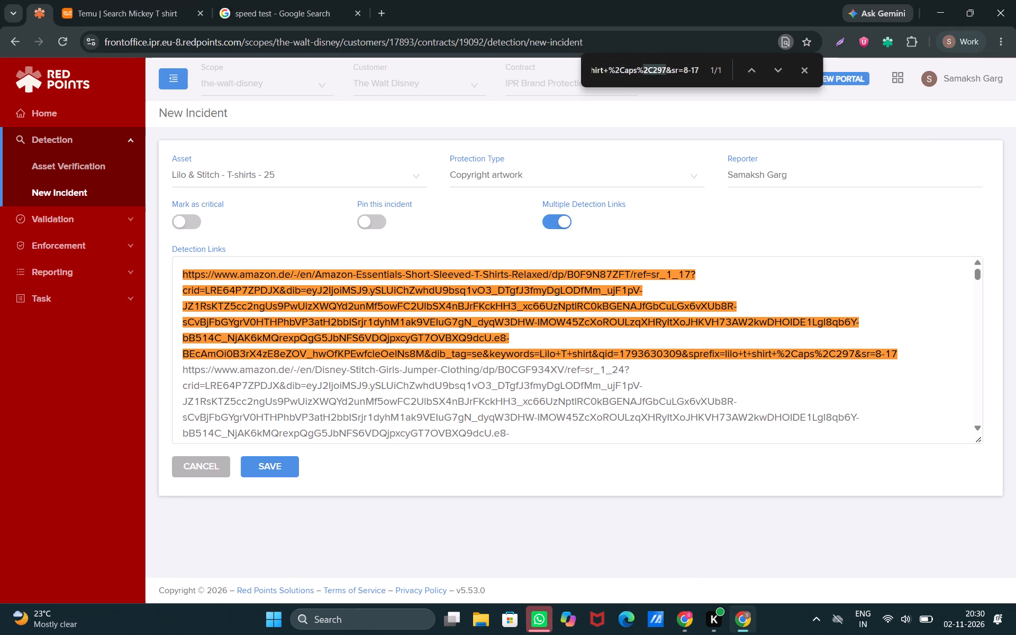
pyautogui.press('\\')
pyautogui.press('BackSpace')
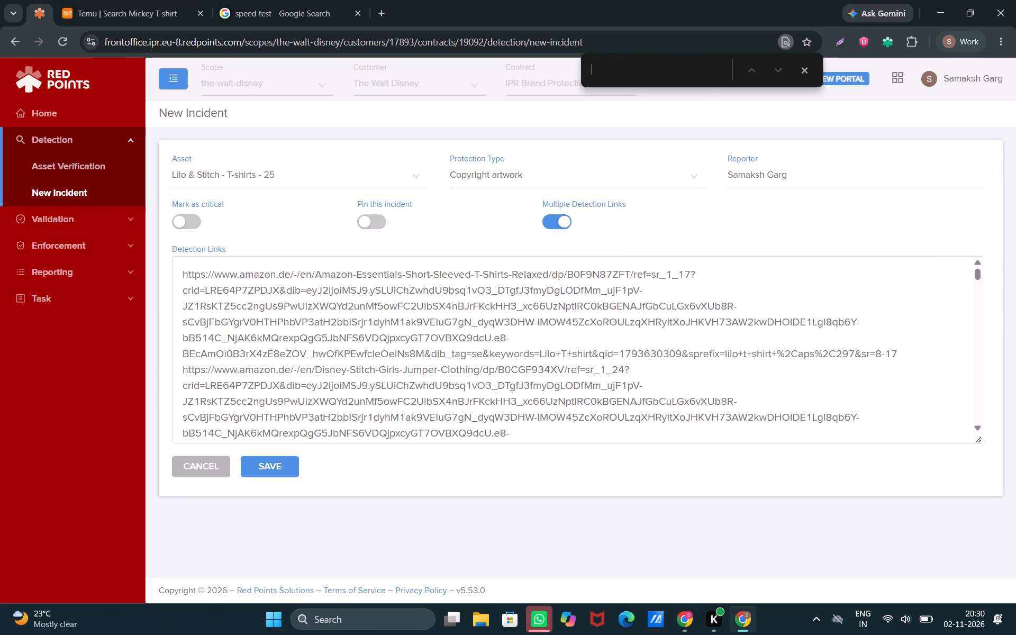
pyautogui.hotkey('ctrl', 'v')
pyautogui.hotkey('ctrl', 'space')
pyautogui.scroll(-6, 598, 278)
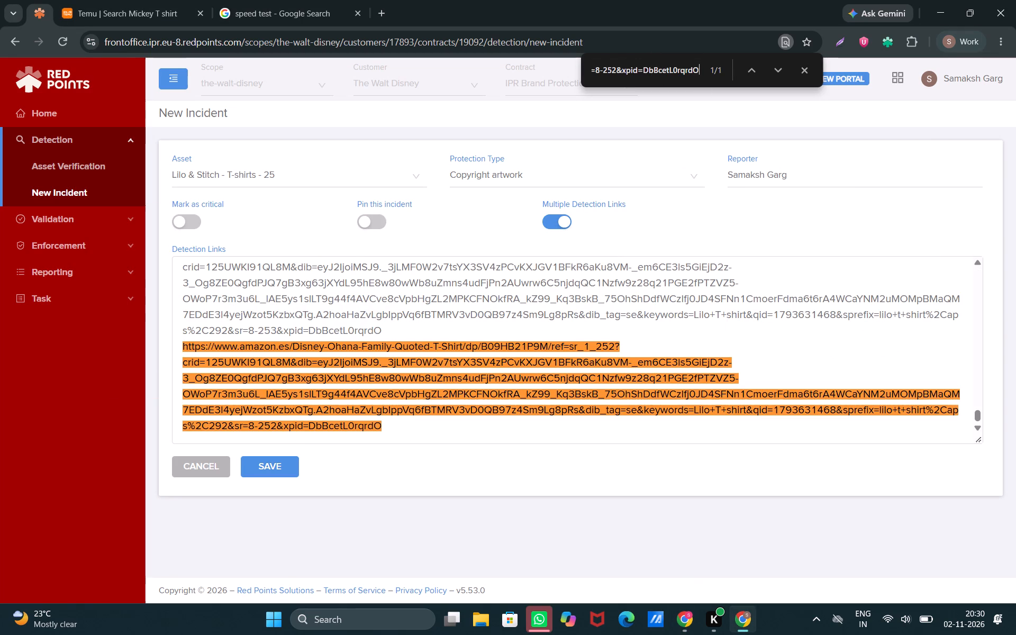
# Save the Lilo & Stitch T-shirt links as new incidents and check how many were created.
pyautogui.click(269, 463)
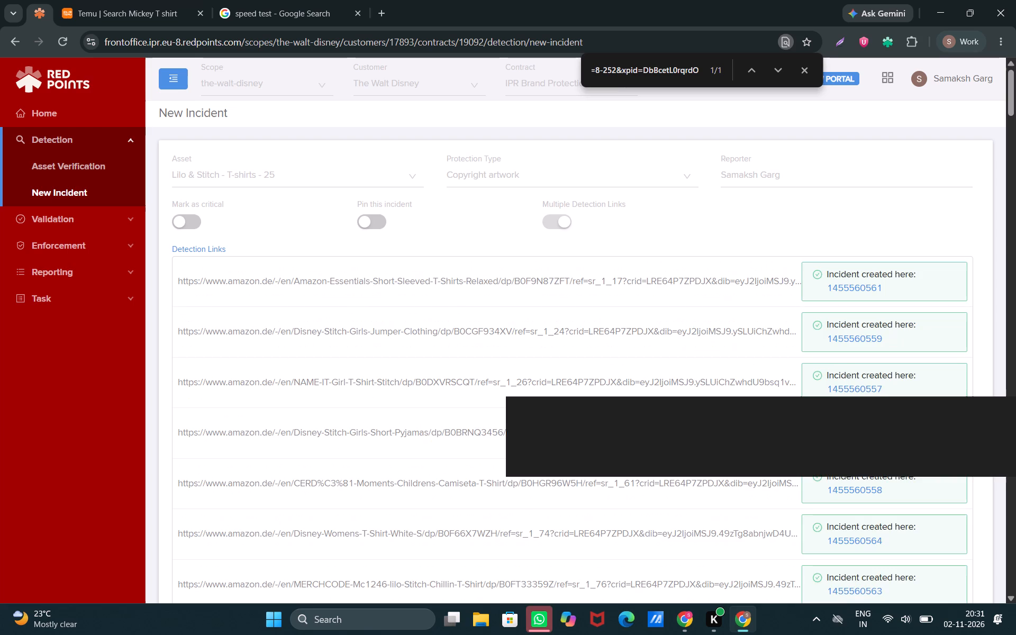
pyautogui.scroll(-7, 496, 453)
pyautogui.scroll(-18, 399, 546)
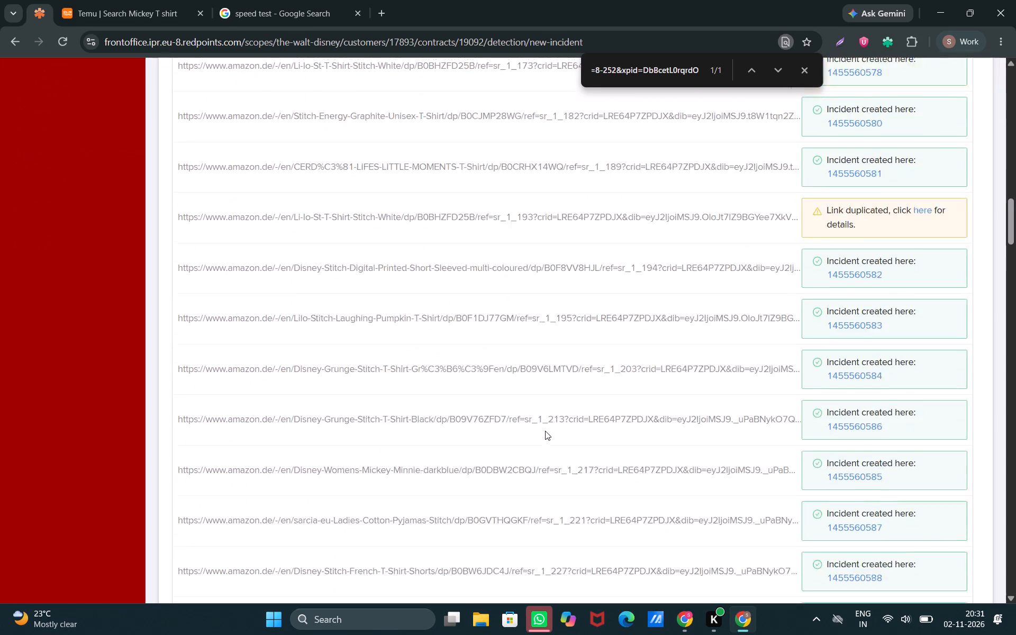
pyautogui.scroll(-20, 545, 431)
pyautogui.scroll(-20, 545, 431)
pyautogui.scroll(-15, 545, 431)
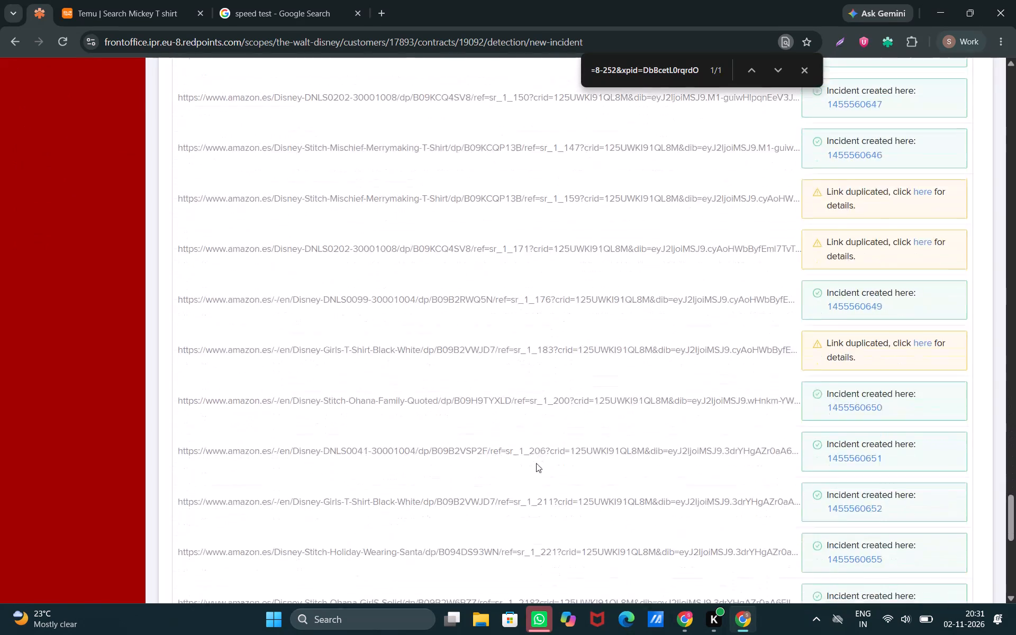
pyautogui.scroll(-13, 536, 463)
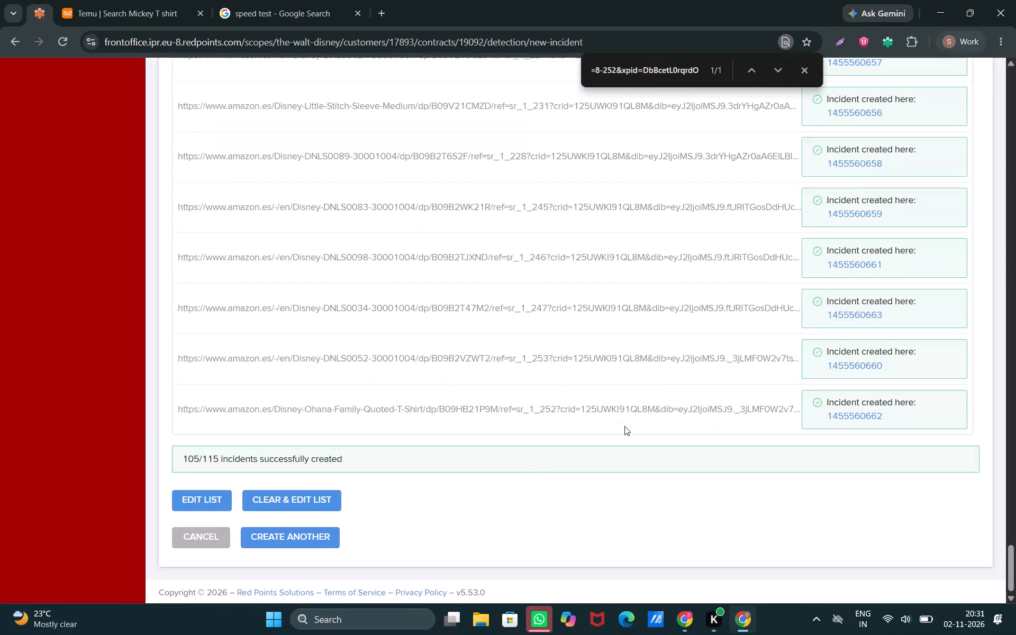
# Record the created incident count of 105 in cell I21461, at the last Lilo & Stitch row of The Walt Disney sheet.
pyautogui.hotkey('alt', 'Tab')
pyautogui.press('Right')
pyautogui.press('Right')
pyautogui.press('Right')
pyautogui.press('Right')
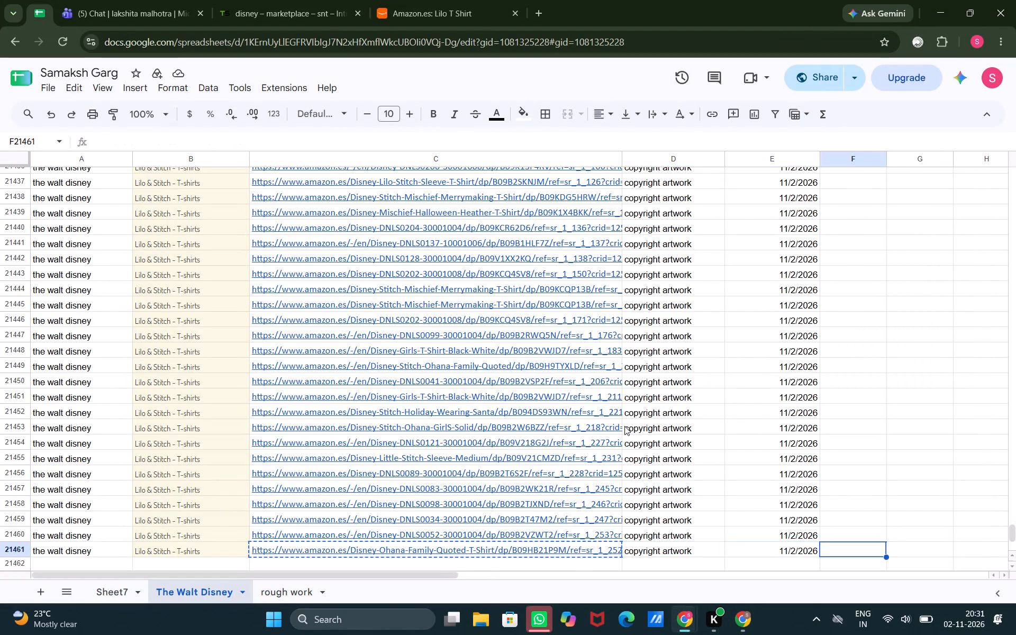
pyautogui.press('Right')
pyautogui.press('Right')
pyautogui.write('105')
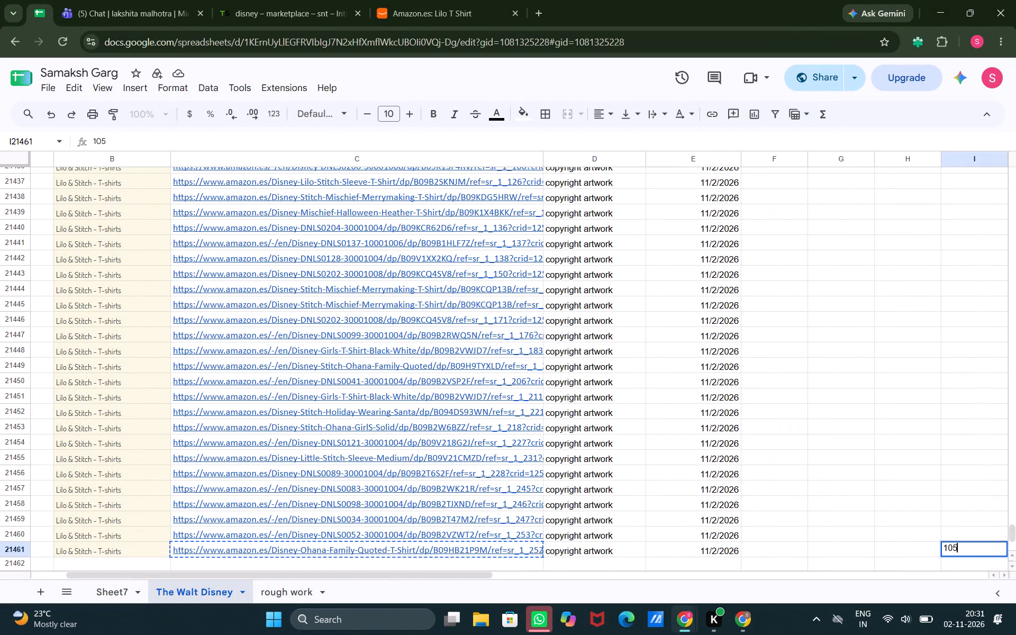
pyautogui.press('Return')
# Select the incident counts in column I from I21461 up to I20882 to view the sum for the 11/2/2026 blocks.
pyautogui.press('Up')
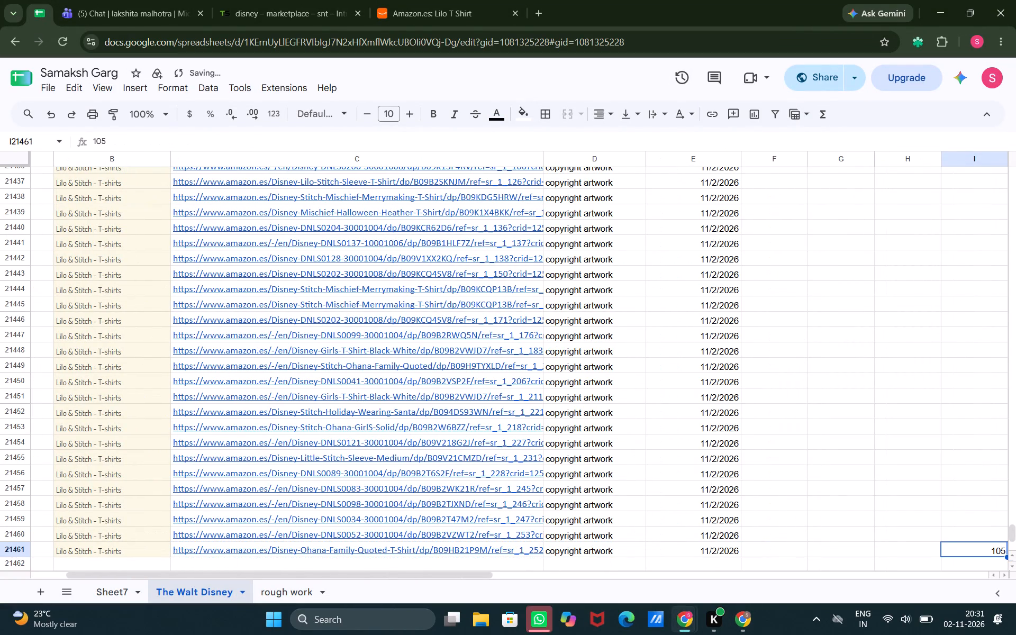
pyautogui.hotkey('ctrl', 'shift', 'Up')
pyautogui.hotkey('ctrl', 'shift', 'Up')
pyautogui.hotkey('ctrl', 'shift', 'Up')
pyautogui.hotkey('ctrl', 'shift', 'Up')
pyautogui.hotkey('ctrl', 'shift', 'Up')
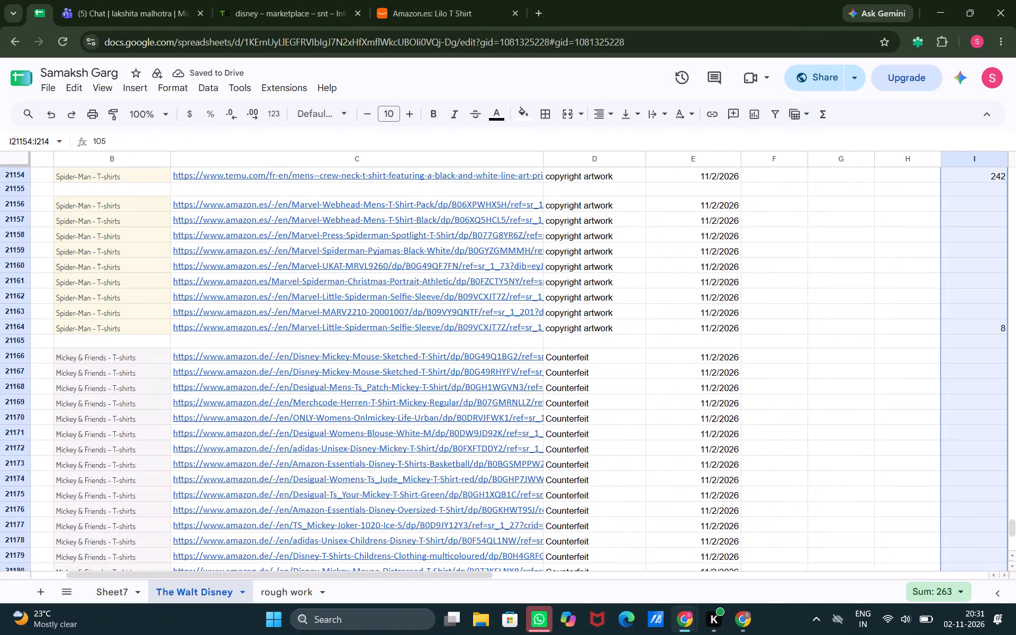
pyautogui.hotkey('ctrl', 'shift', 'Up')
pyautogui.hotkey('ctrl', 'shift', 'Up')
pyautogui.hotkey('ctrl', 'shift', 'Up')
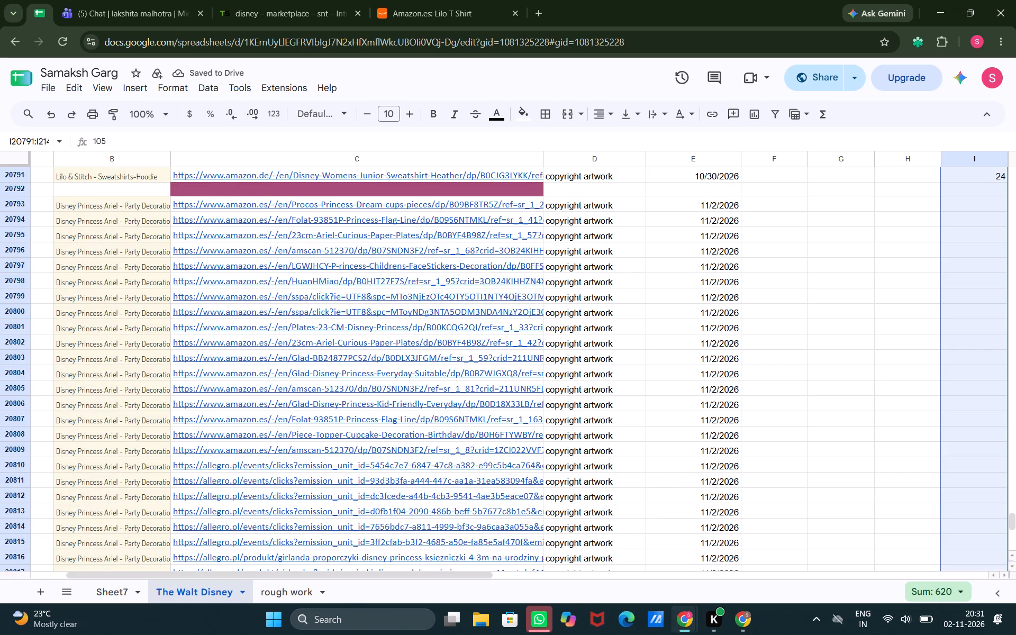
pyautogui.hotkey('ctrl', 'shift', 'Down')
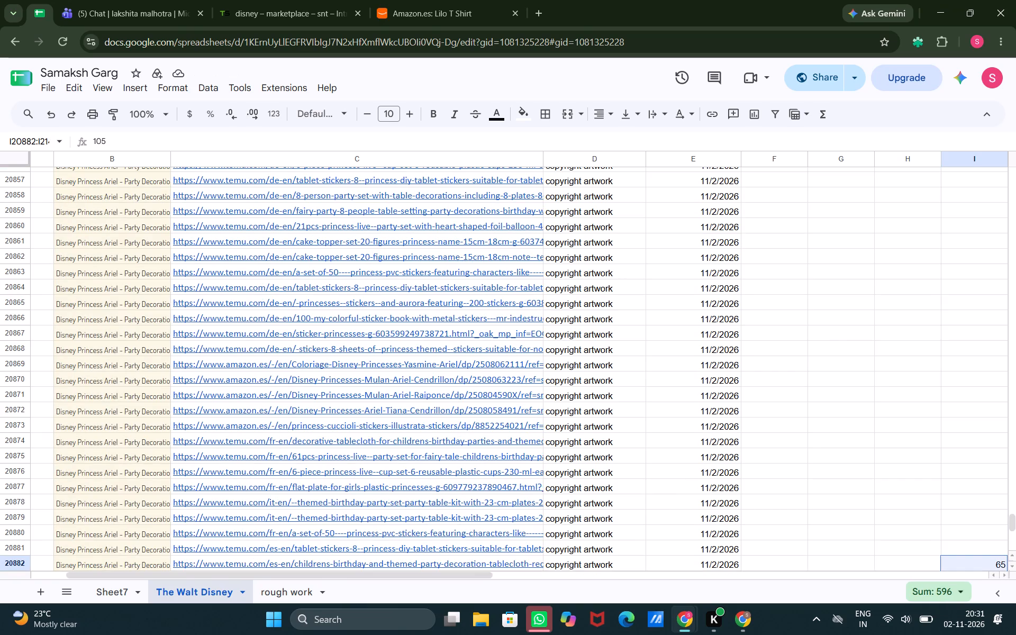